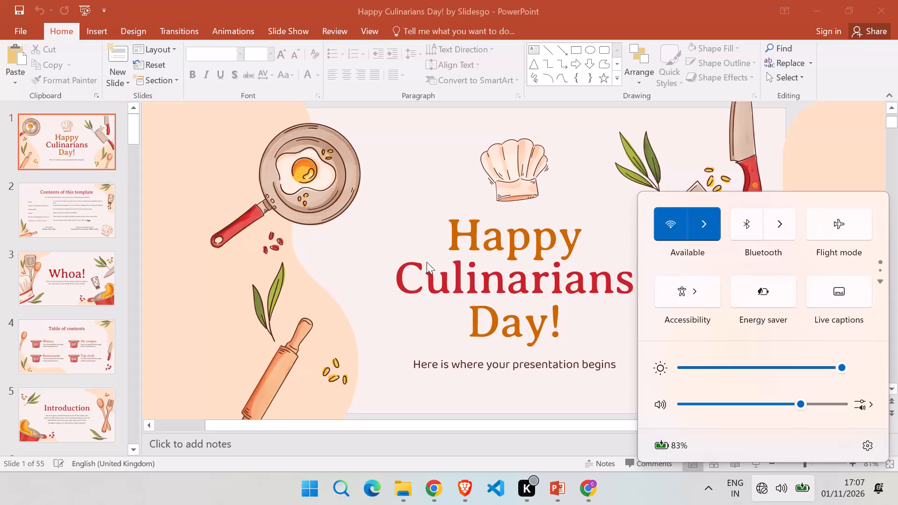
click(224, 332)
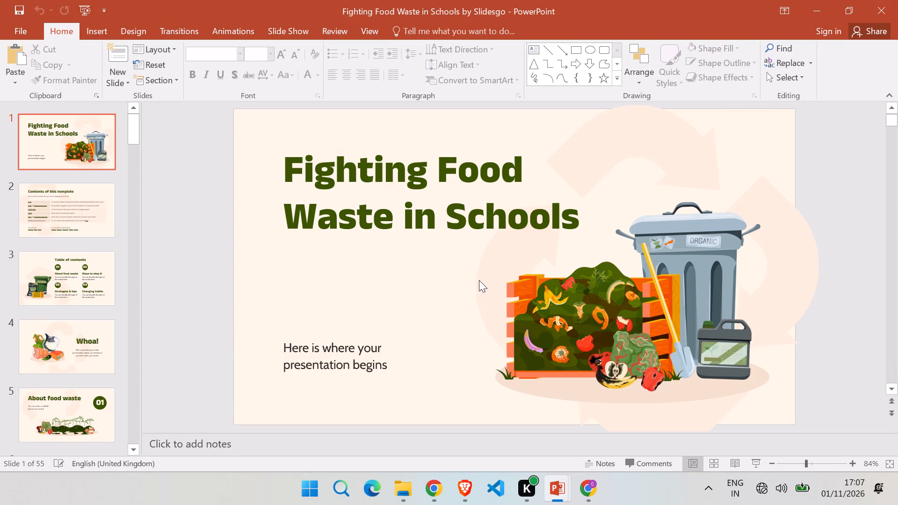
click(426, 504)
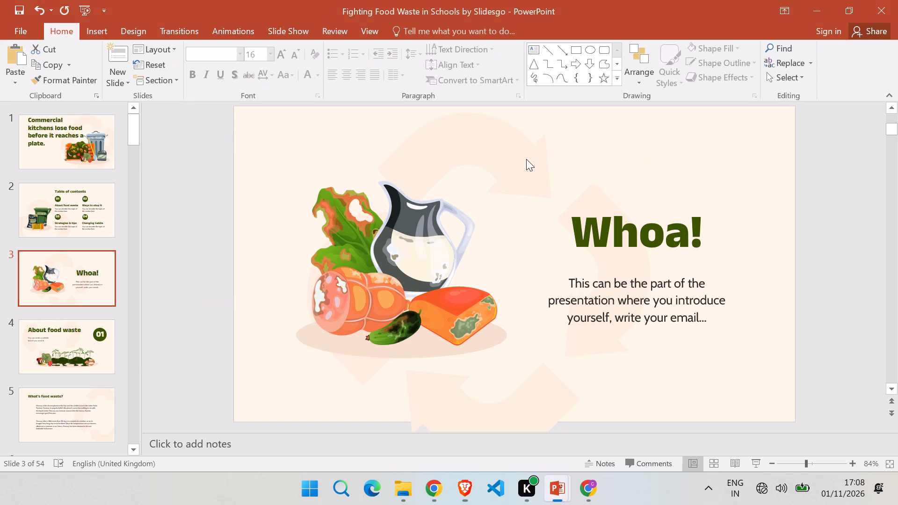
Change the "Whoa!" title on slide 3 to "Problem!" and widen its box so it fits on one line.
click(694, 241)
click(708, 282)
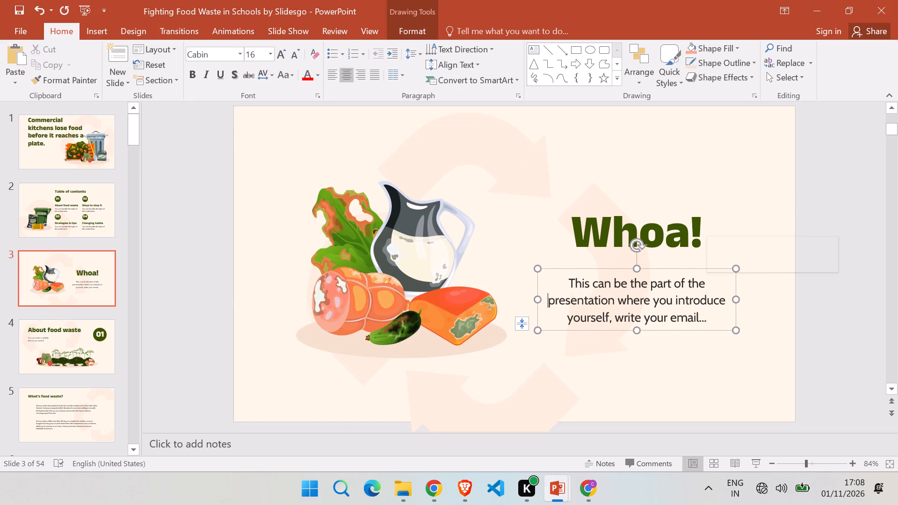
click(656, 244)
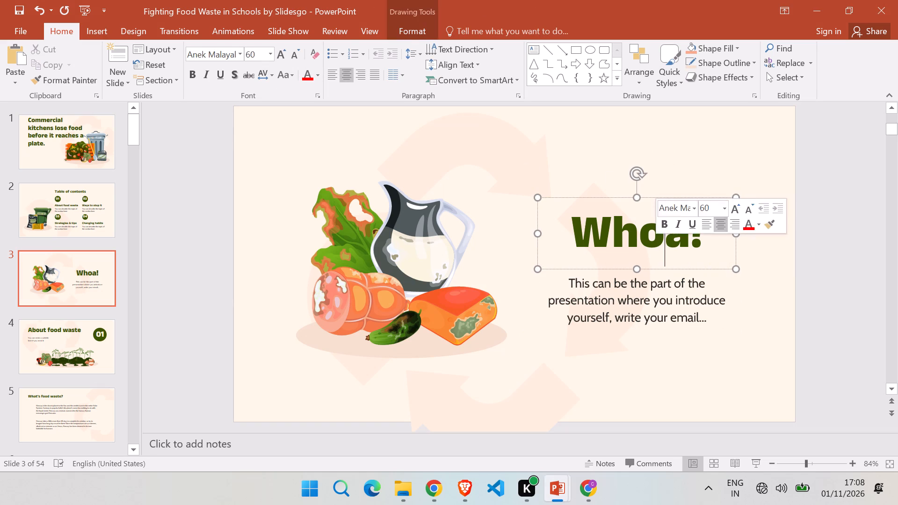
drag(714, 248, 611, 239)
text(Pro)
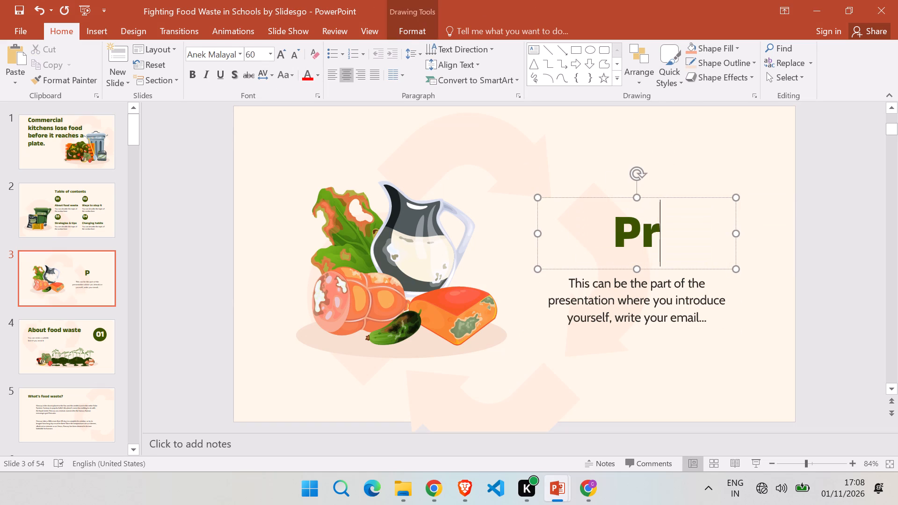
text(blem)
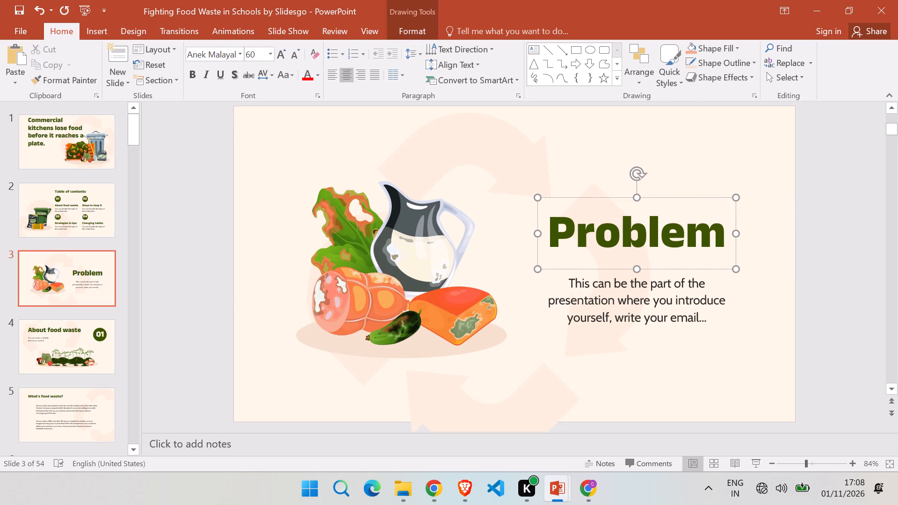
key(shift+exclam)
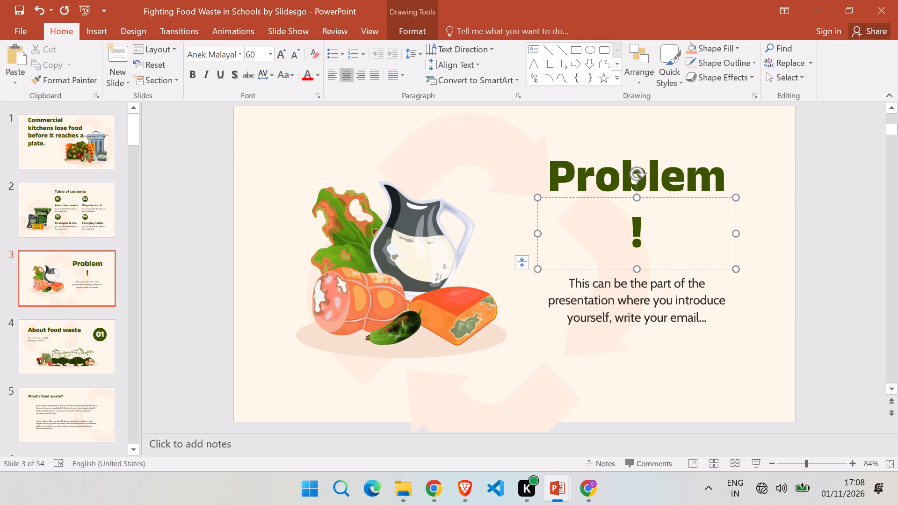
drag(738, 235, 760, 228)
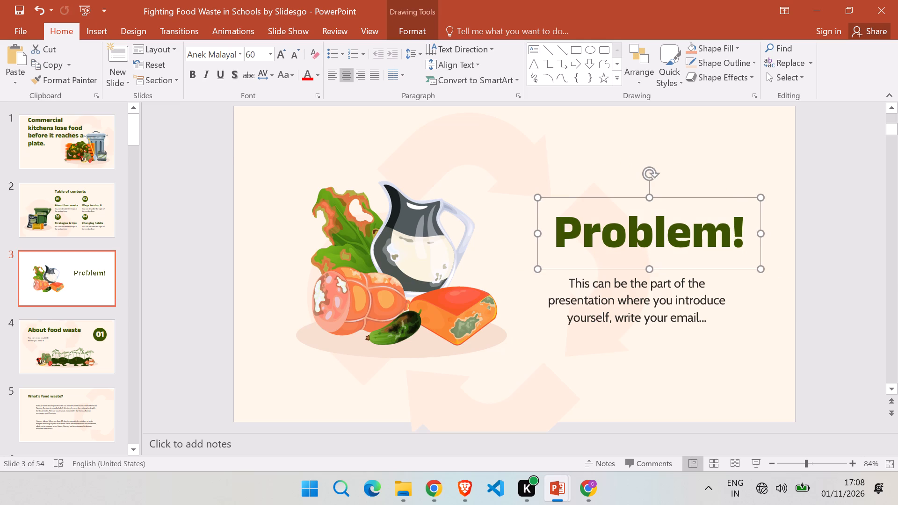
Replace the placeholder paragraph under the "Problem!" title with the copied problem text.
click(707, 298)
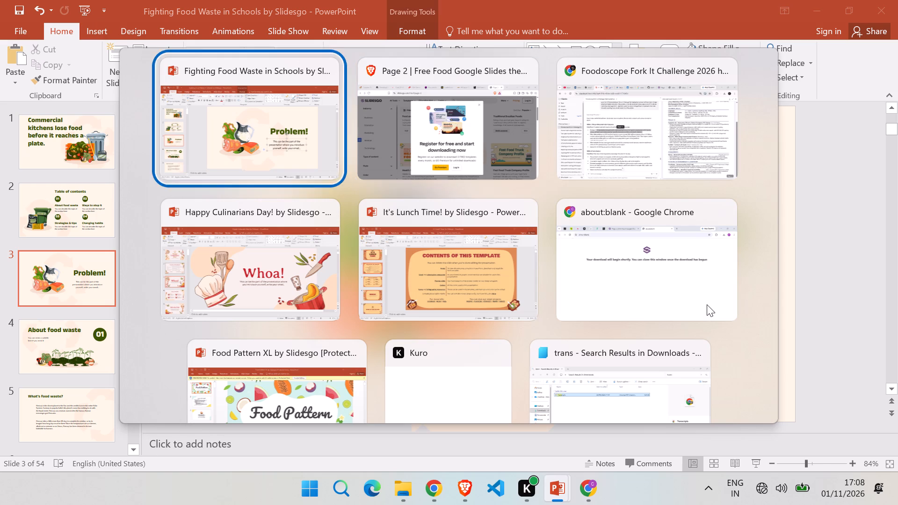
key(ctrl+a)
key(ctrl+v)
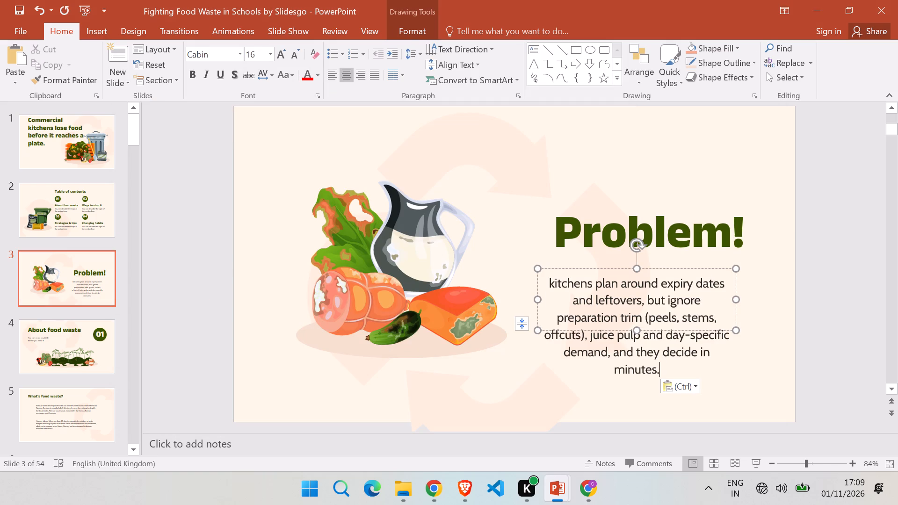
Justify the problem paragraph on slide 3 and widen its text box on both sides.
key(ctrl+a)
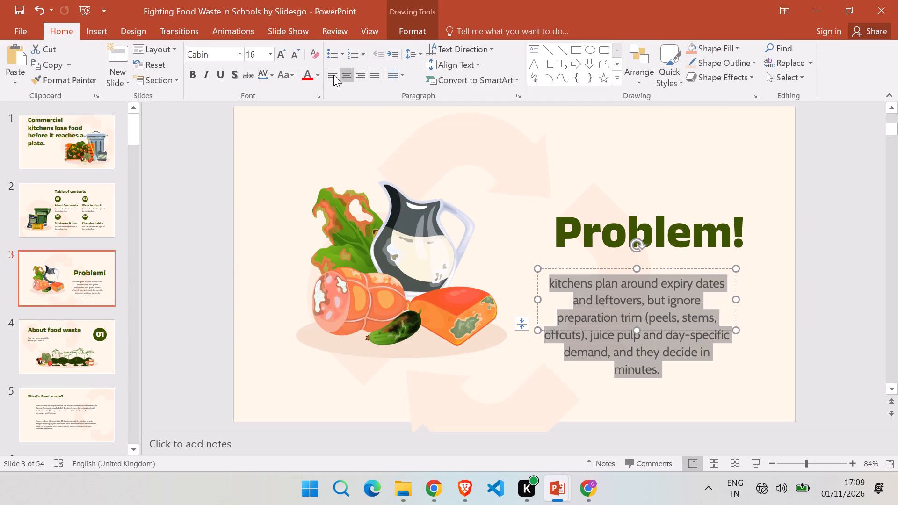
click(373, 74)
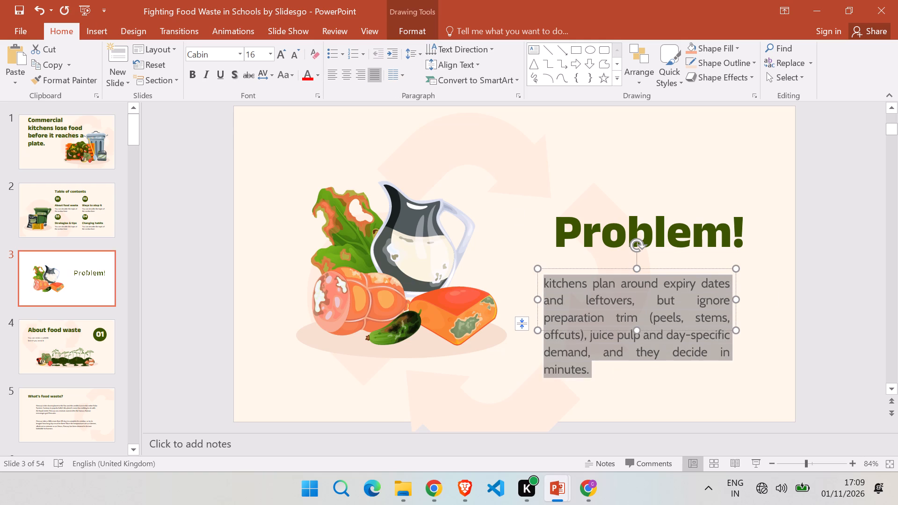
drag(735, 301, 778, 299)
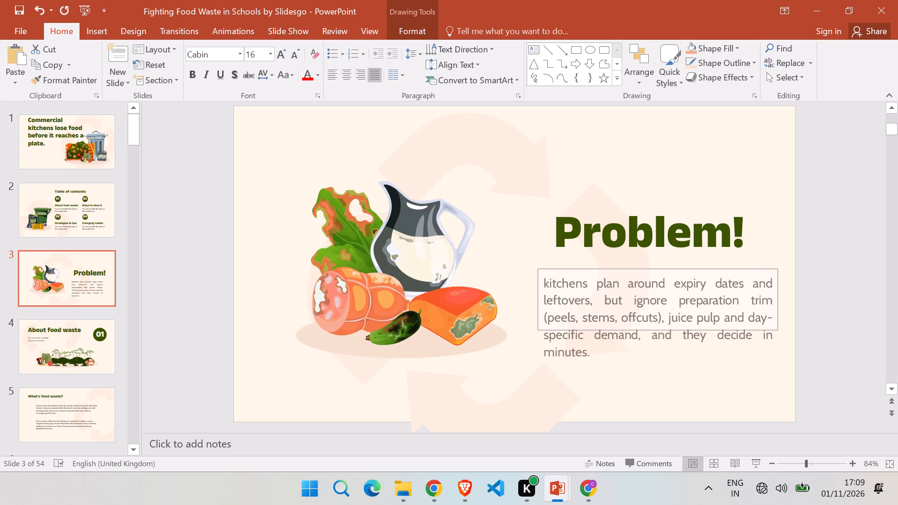
drag(778, 299, 777, 299)
drag(535, 299, 515, 294)
Capitalize the first letter of the problem paragraph so that it starts with "Kitchens".
click(522, 286)
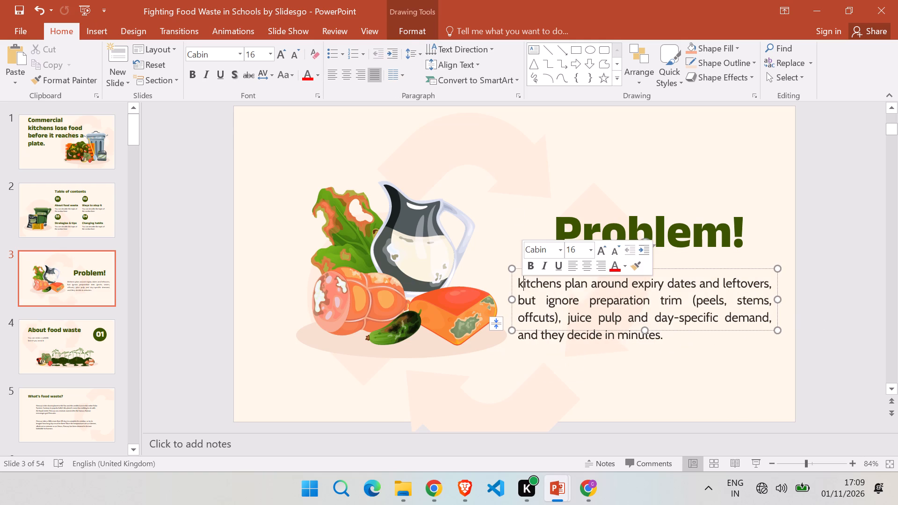
key(BackSpace)
key(shift+k)
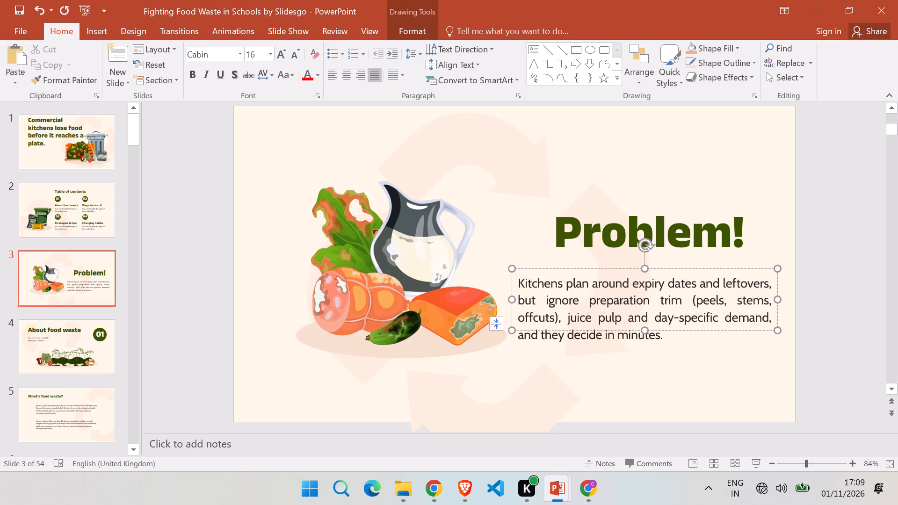
click(783, 286)
click(834, 278)
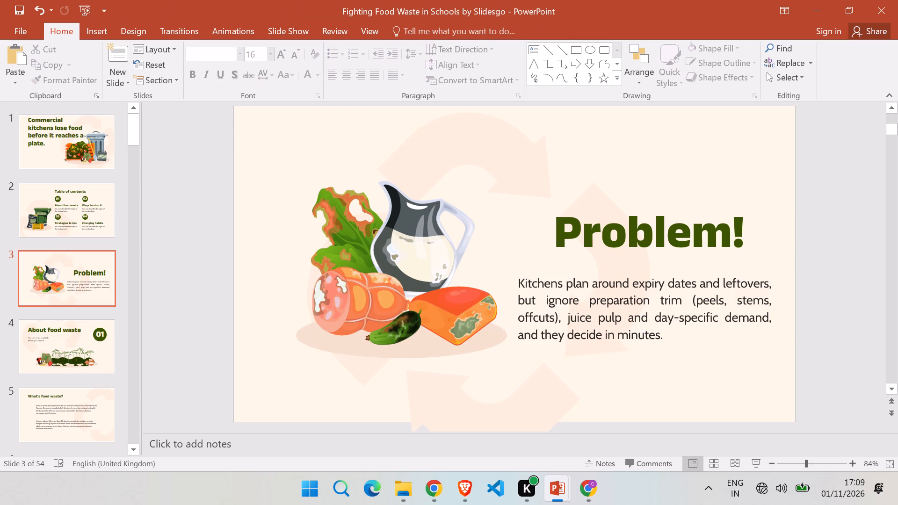
Move the "Problem!" title slightly to the left so it sits centred above its paragraph.
click(691, 238)
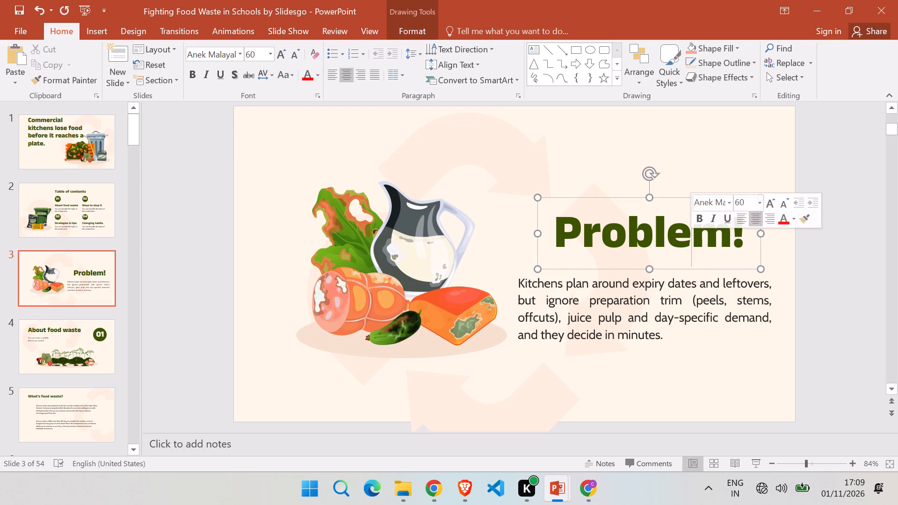
drag(670, 199, 658, 198)
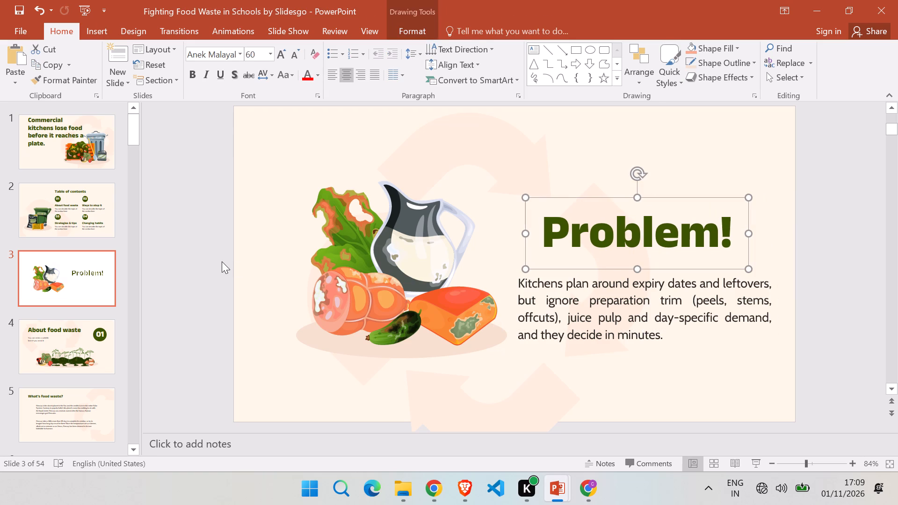
Delete the "Table of contents" slide.
click(96, 218)
key(Delete)
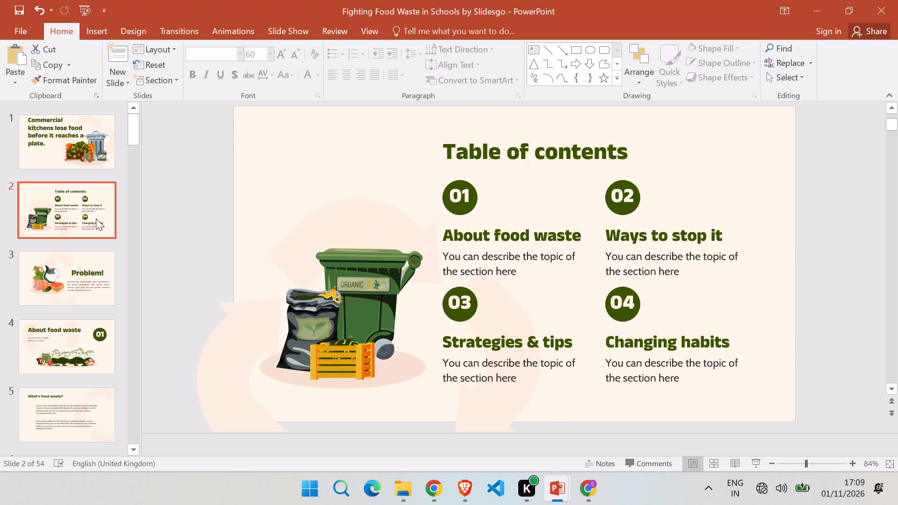
Move the food scraps and seedlings illustration on the "About food waste" slide down to the slide's bottom edge.
click(86, 261)
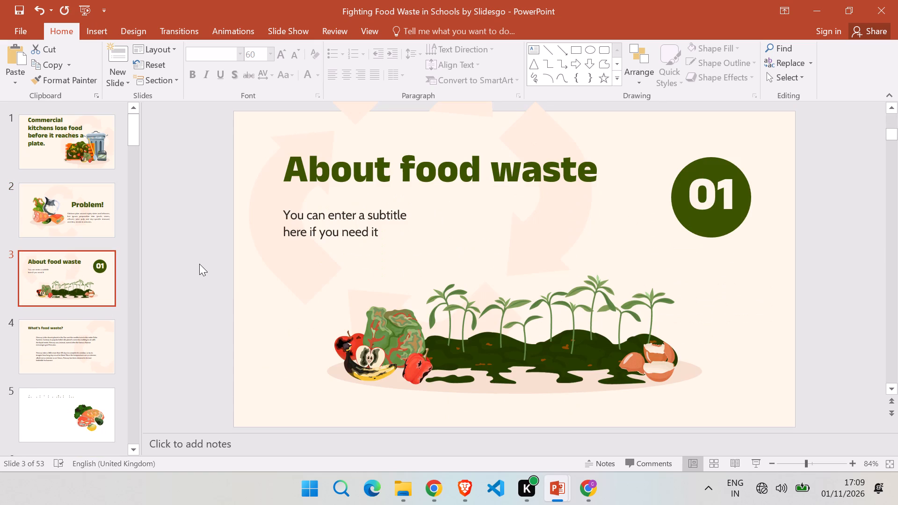
click(524, 337)
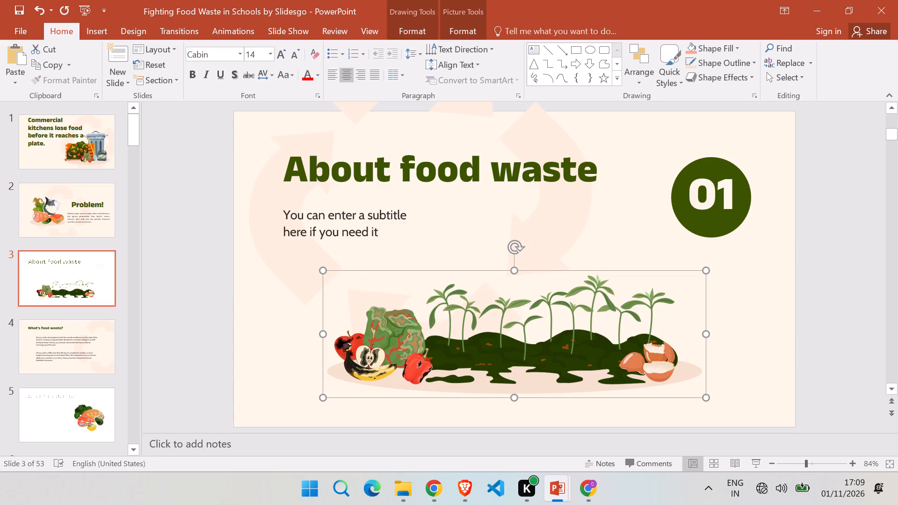
drag(603, 315, 607, 347)
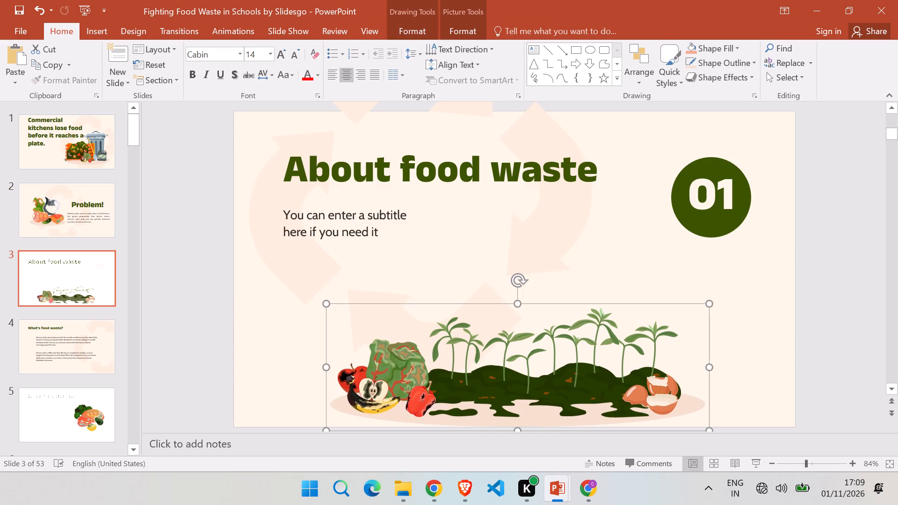
Replace the "About food waste" title on slide 3 with "Why this ??".
click(459, 176)
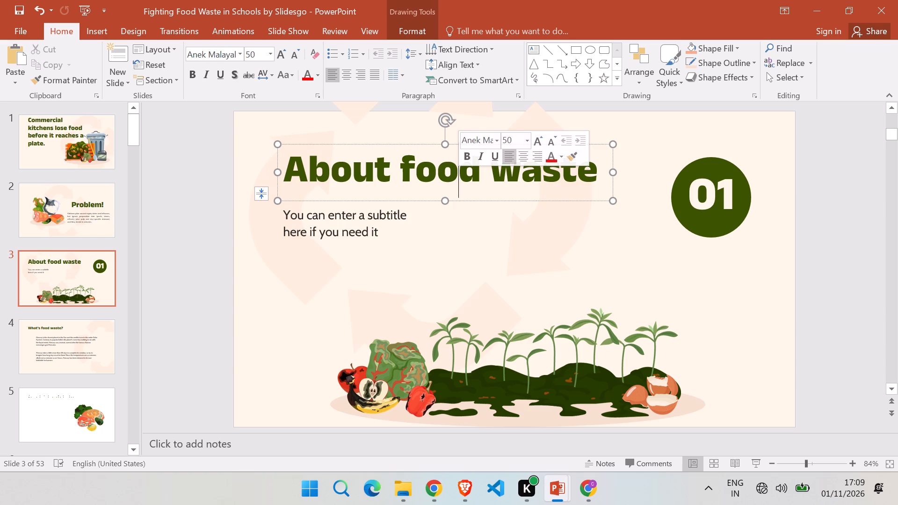
drag(595, 177, 349, 172)
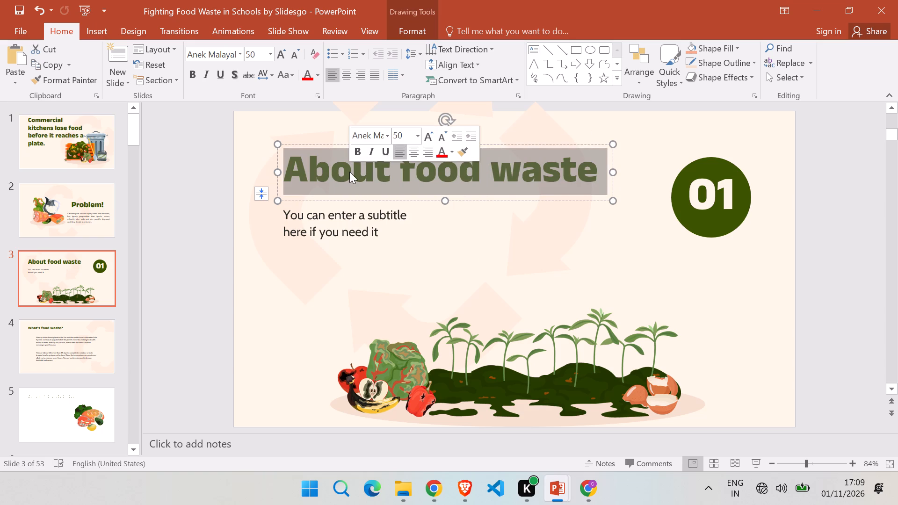
text(Why)
key(space)
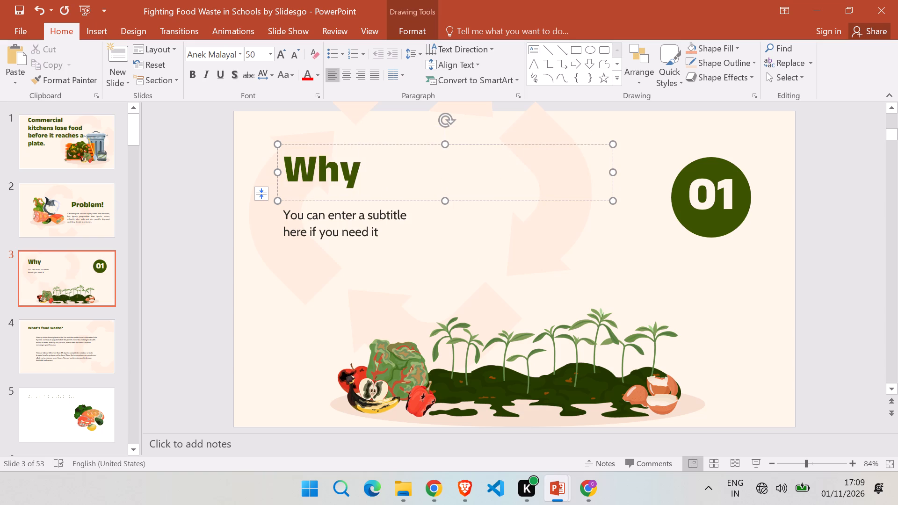
text(this)
key(space)
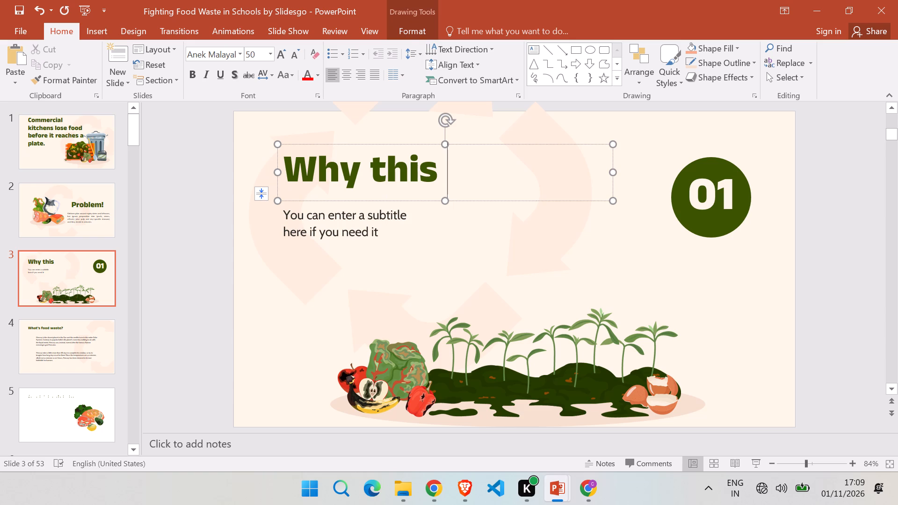
text(??)
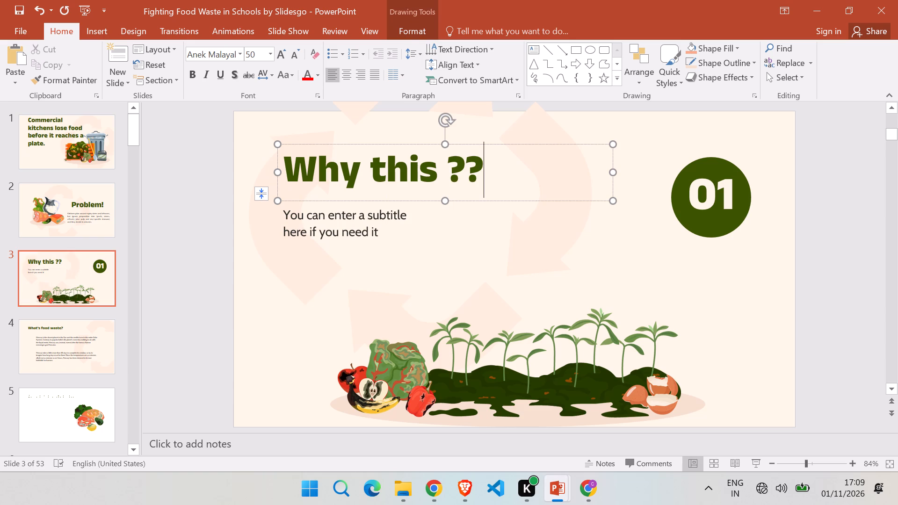
Clear the placeholder subtitle text under the "Why this ??" title.
click(386, 215)
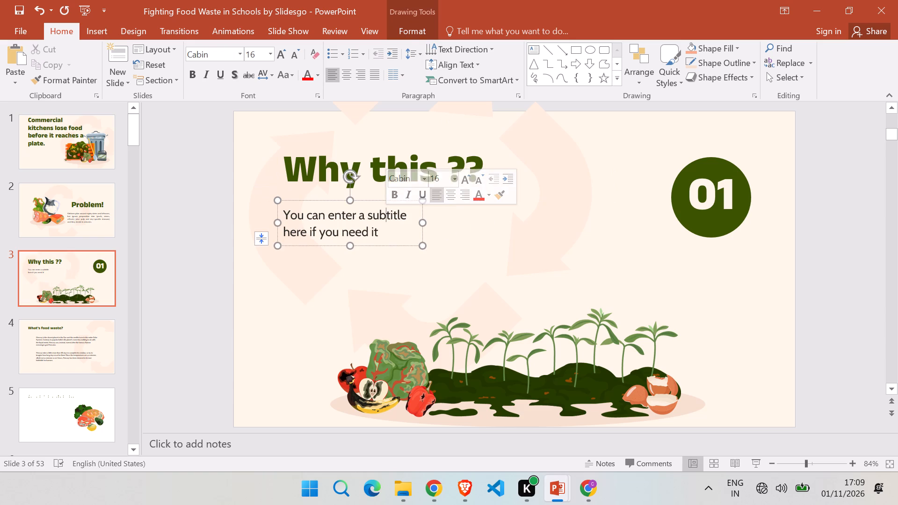
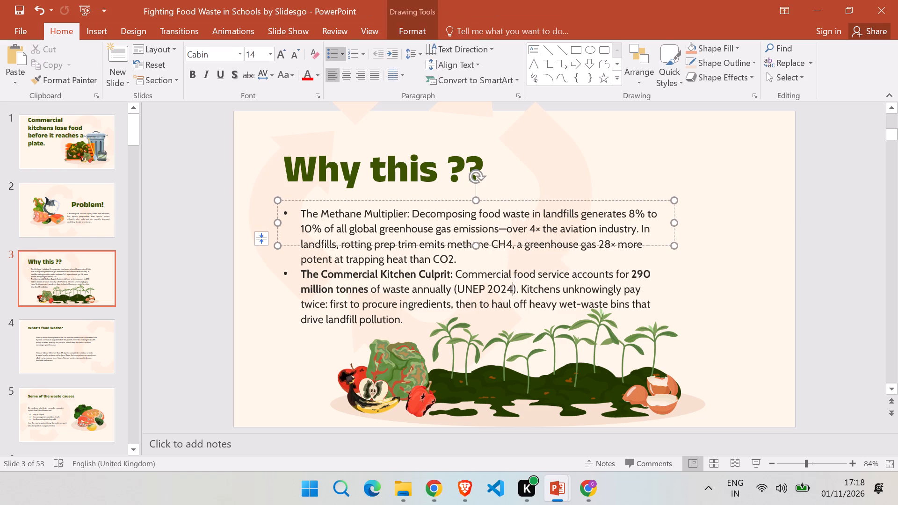
click(432, 315)
click(377, 278)
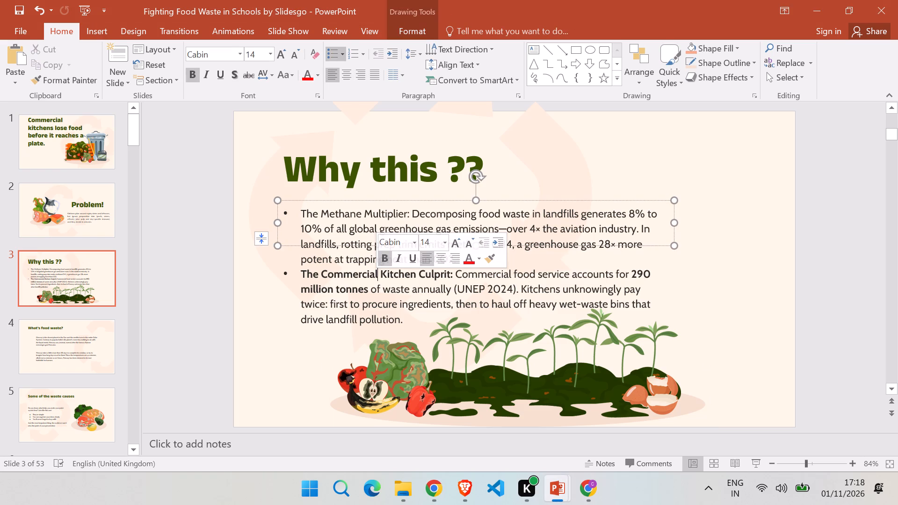
key(Down)
key(Down)
key(Down)
key(Right)
key(Right)
key(Right)
key(Right)
key(Right)
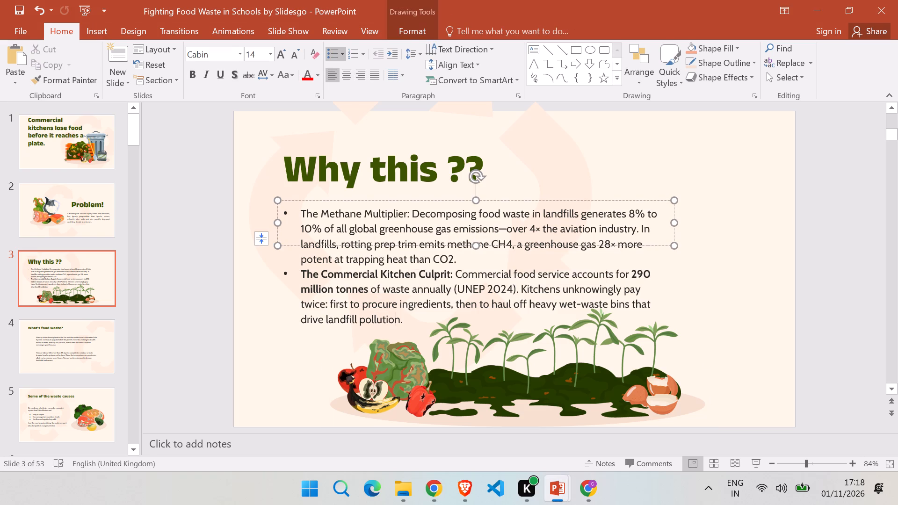
key(Right)
key(Return)
key(ctrl+v)
click(559, 262)
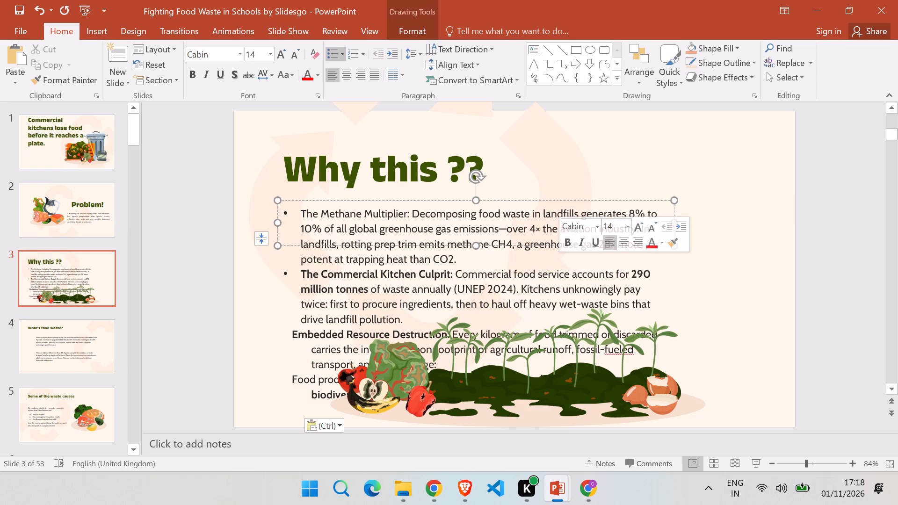
Reduce the pasted Embedded Resource Destruction and food production text to font size 12.
click(290, 333)
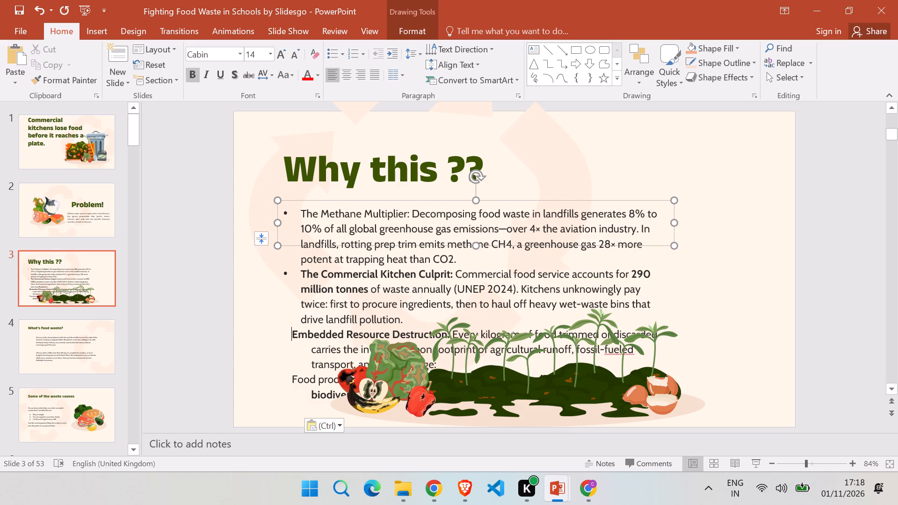
drag(293, 340, 361, 386)
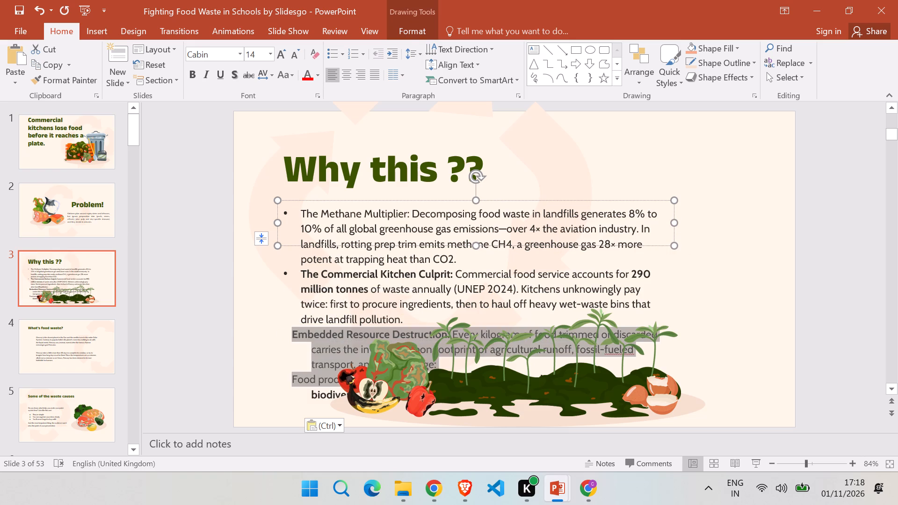
drag(361, 386, 369, 399)
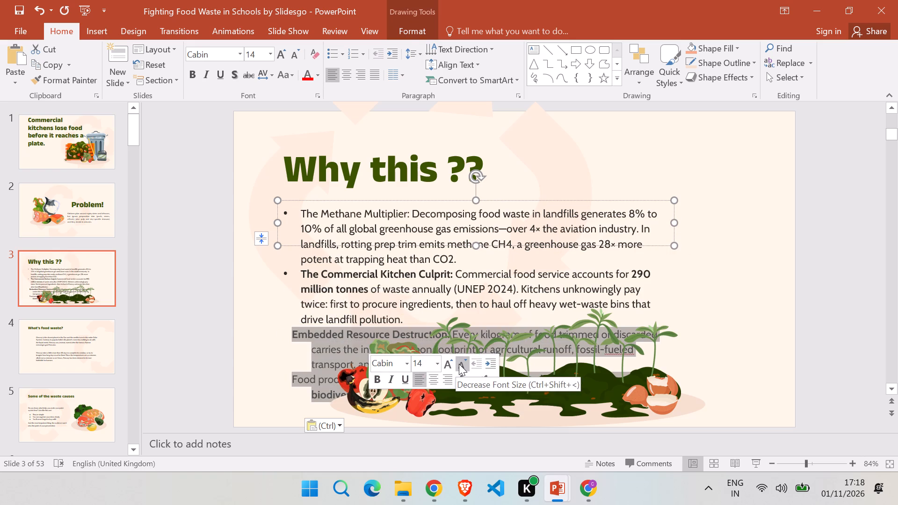
click(459, 363)
click(328, 334)
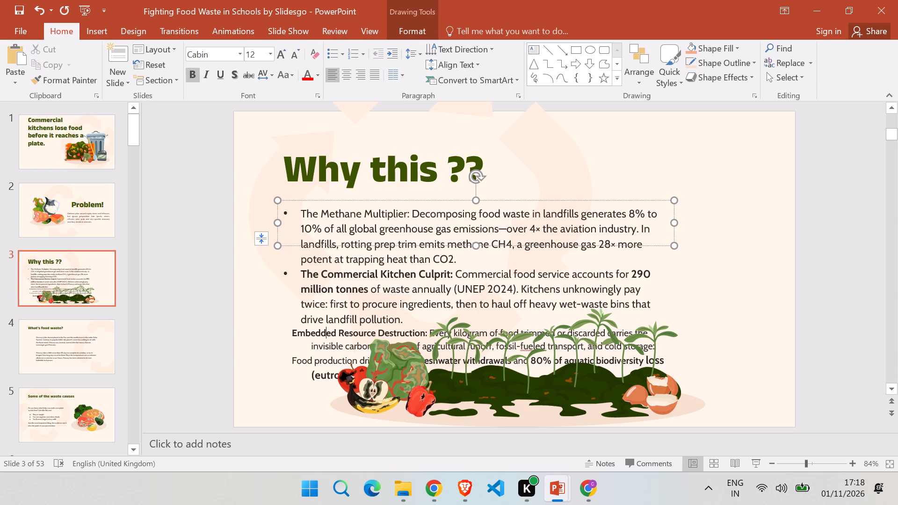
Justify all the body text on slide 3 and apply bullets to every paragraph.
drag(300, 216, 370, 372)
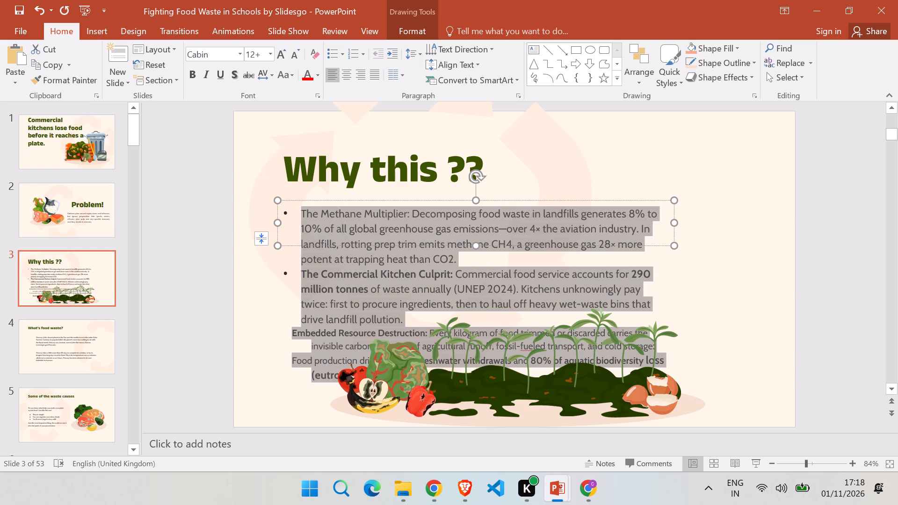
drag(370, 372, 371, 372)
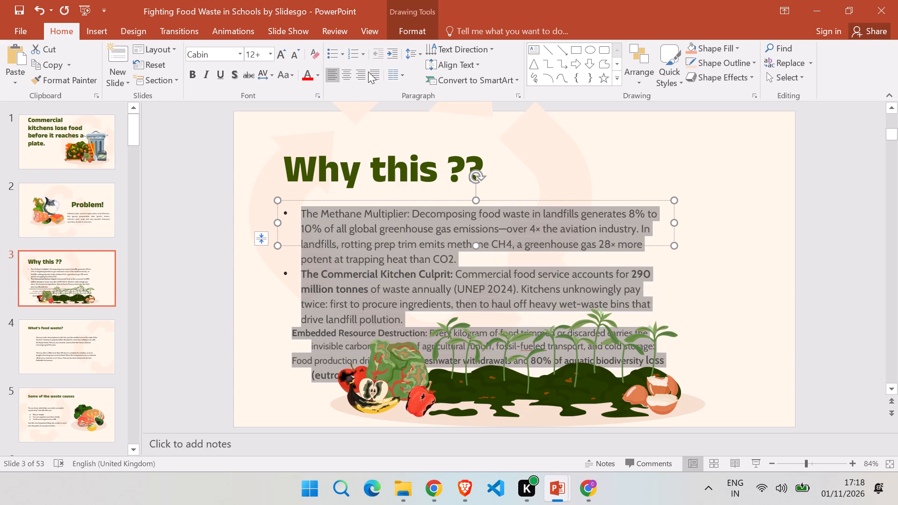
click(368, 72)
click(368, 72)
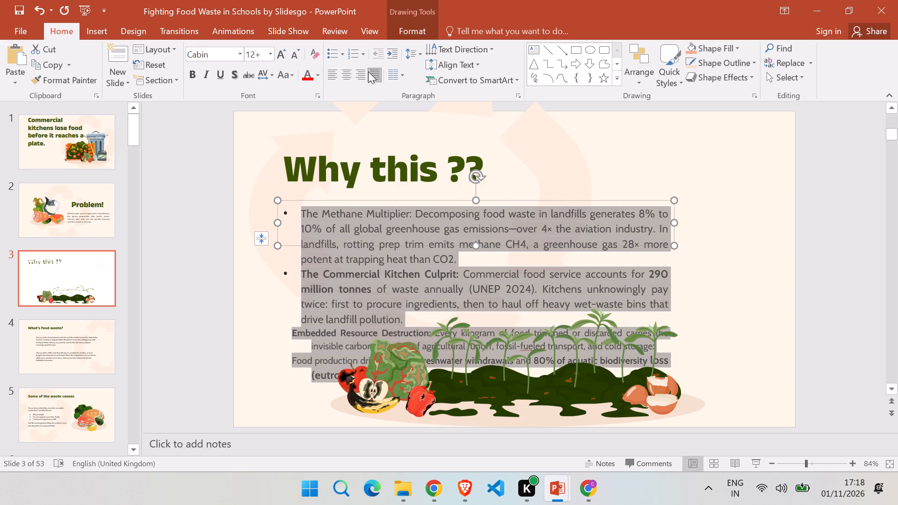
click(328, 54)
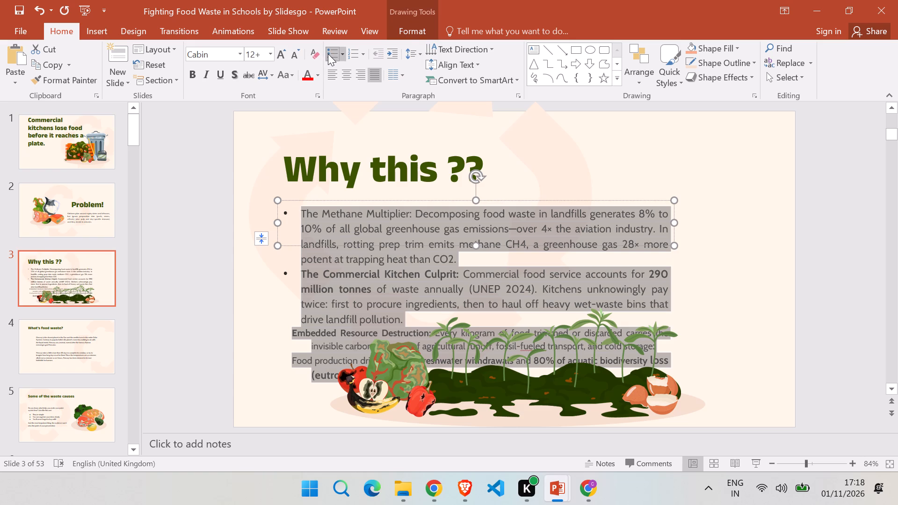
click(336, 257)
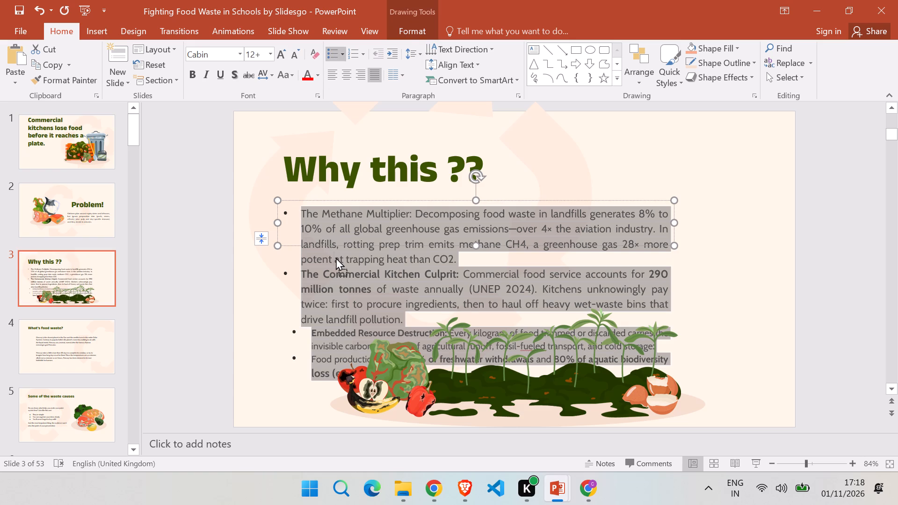
Undo slide 3's edits back to before the Embedded Resource Destruction text was pasted, and remove the bullet from the empty last line.
key(ctrl+z)
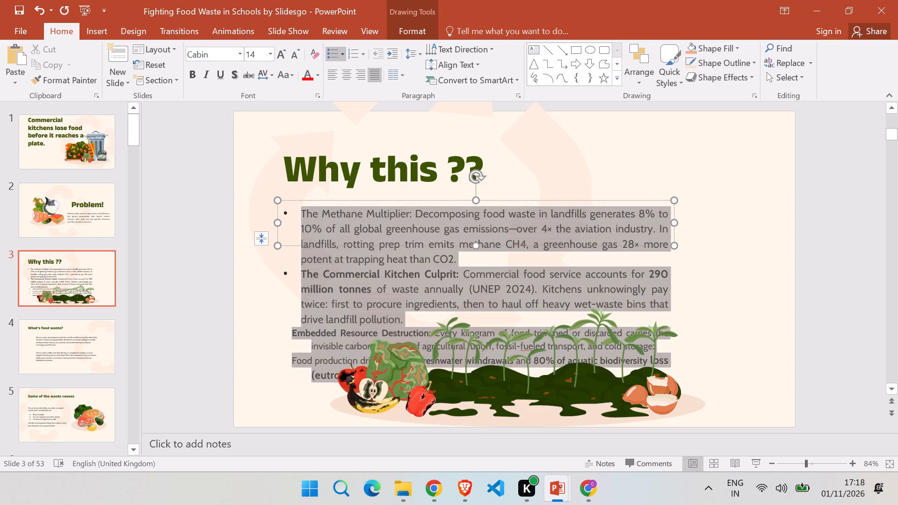
key(ctrl+z)
key(ctrl+z)
key(ctrl+z)
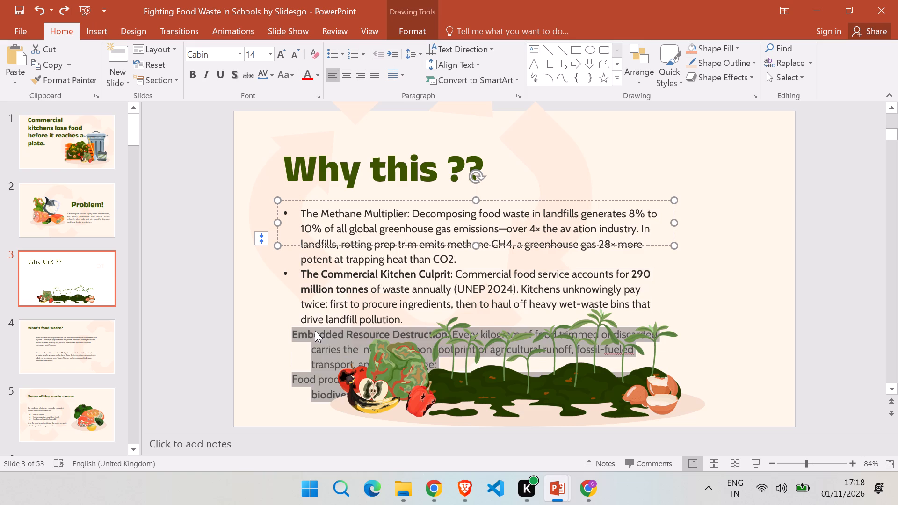
key(ctrl+z)
click(311, 333)
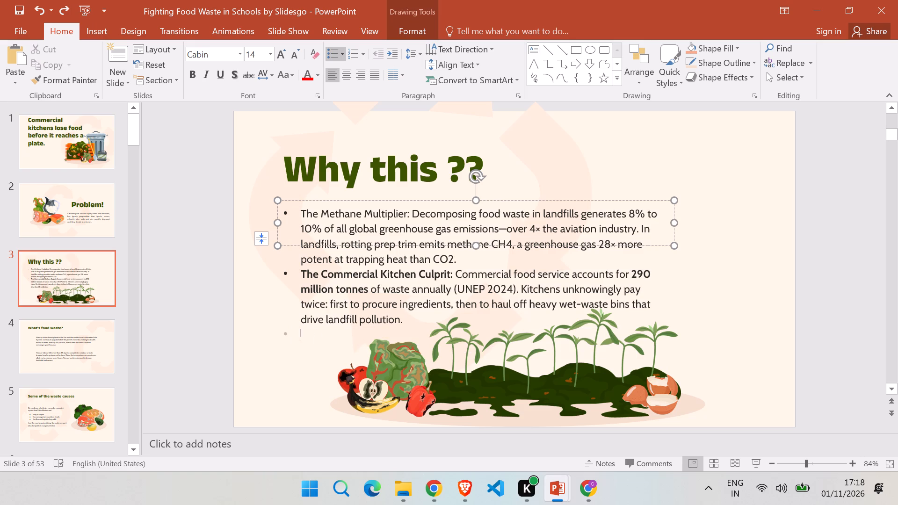
key(BackSpace)
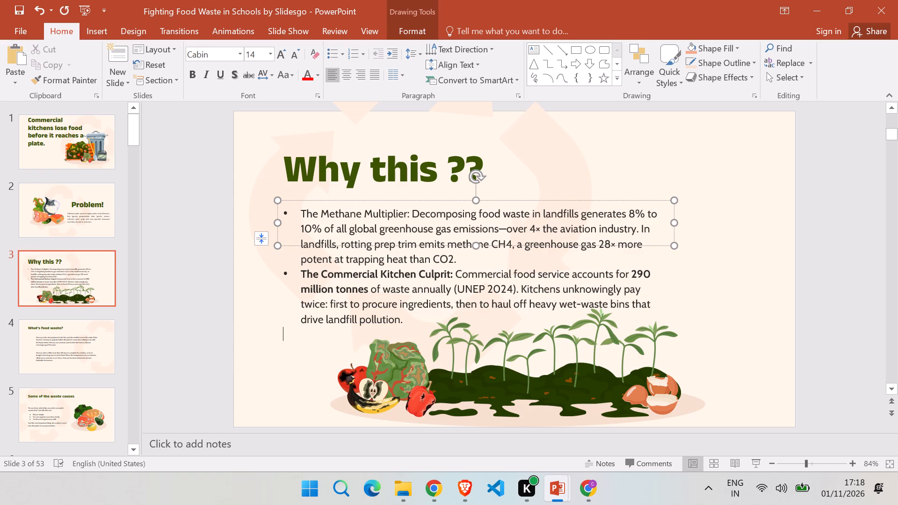
Move the "Why this ??" title box up and slightly left, closer to the slide's upper edge.
click(485, 209)
click(410, 163)
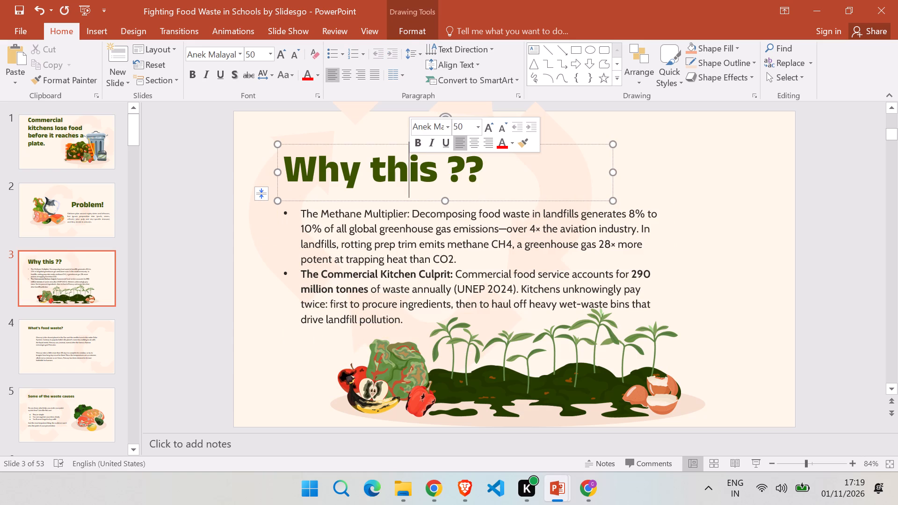
drag(398, 144, 393, 120)
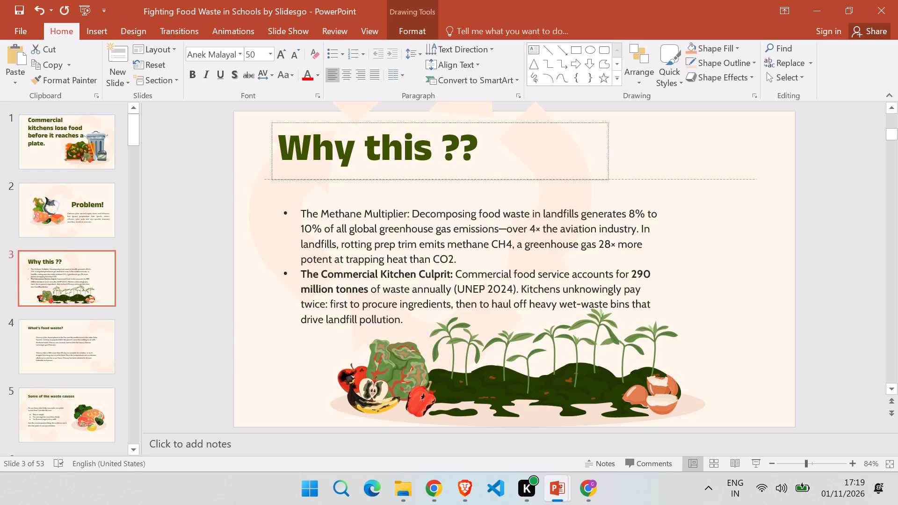
drag(393, 120, 381, 122)
Move the bullet text box on slide 3 up to sit directly beneath the title.
click(417, 216)
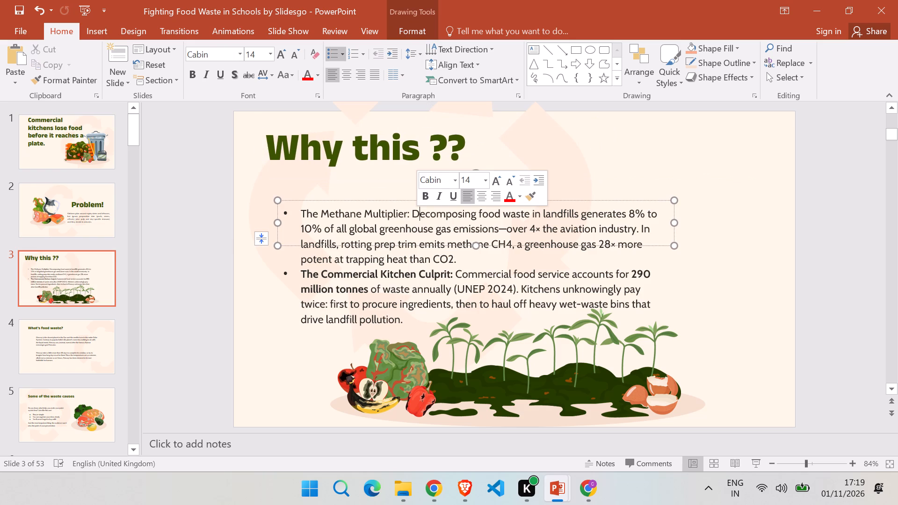
drag(401, 198, 401, 164)
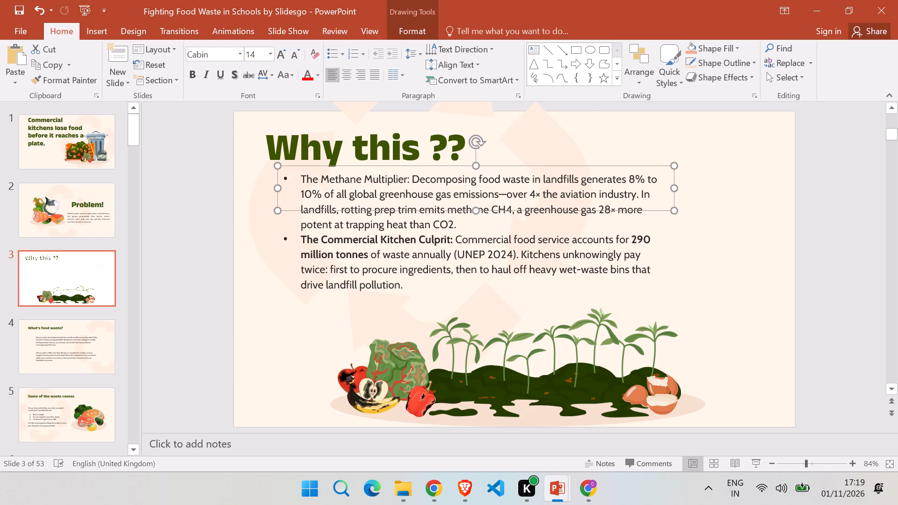
Add a new line after "drive landfill pollution." and paste the copied Embedded Resource Destruction text there.
click(436, 281)
key(Return)
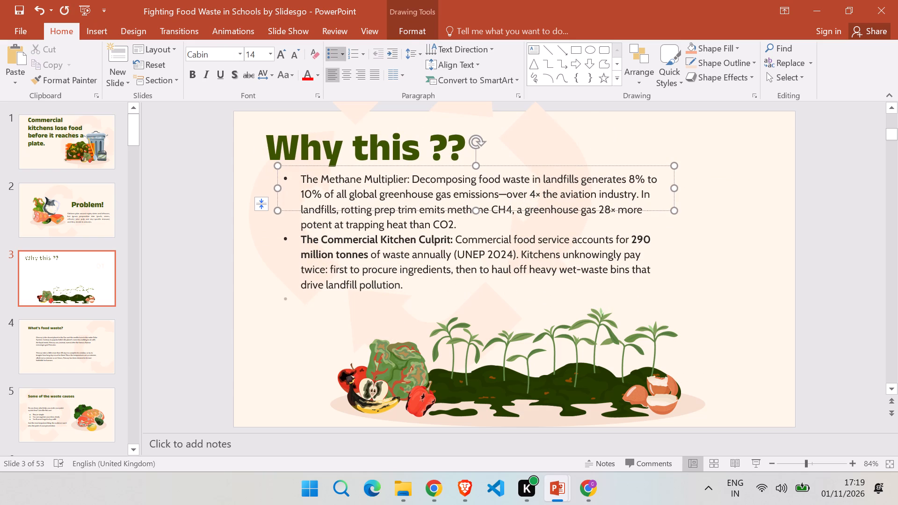
key(ctrl+v)
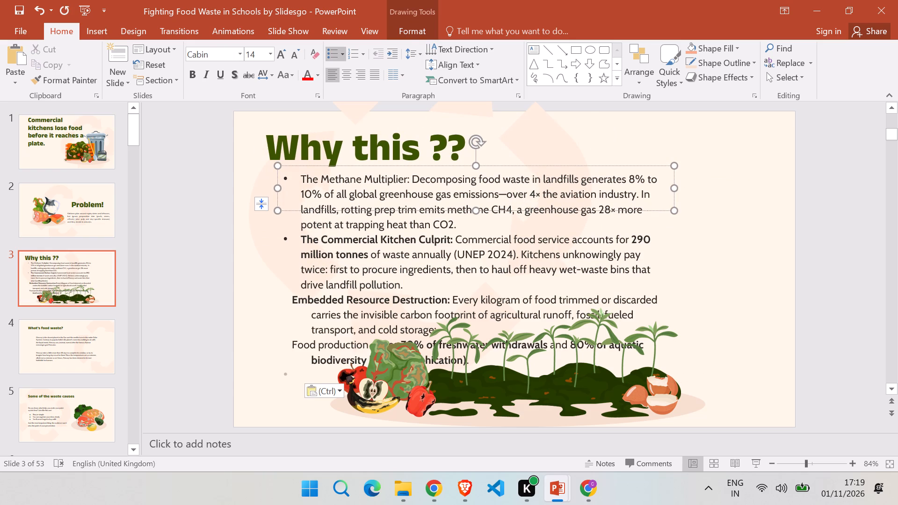
Join the "Food production drives" sentence onto the end of the Embedded Resource Destruction paragraph, separated by a space.
click(291, 342)
key(BackSpace)
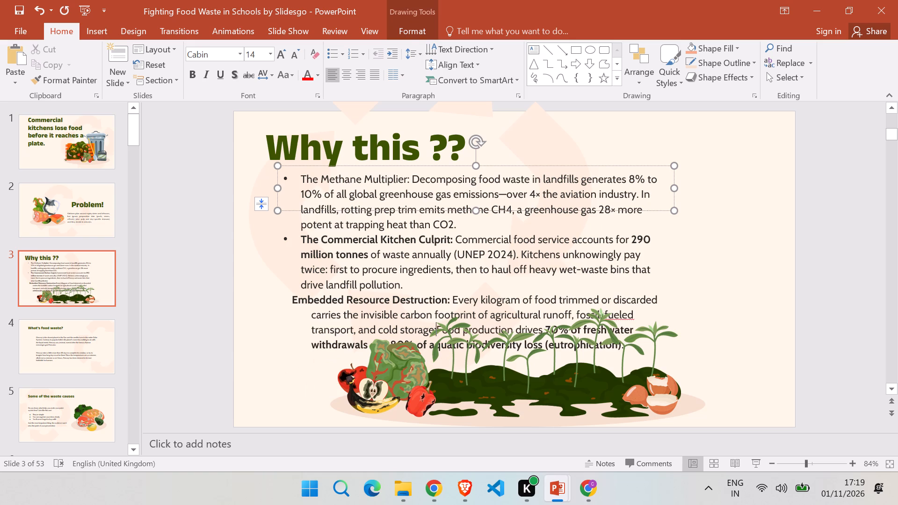
key(space)
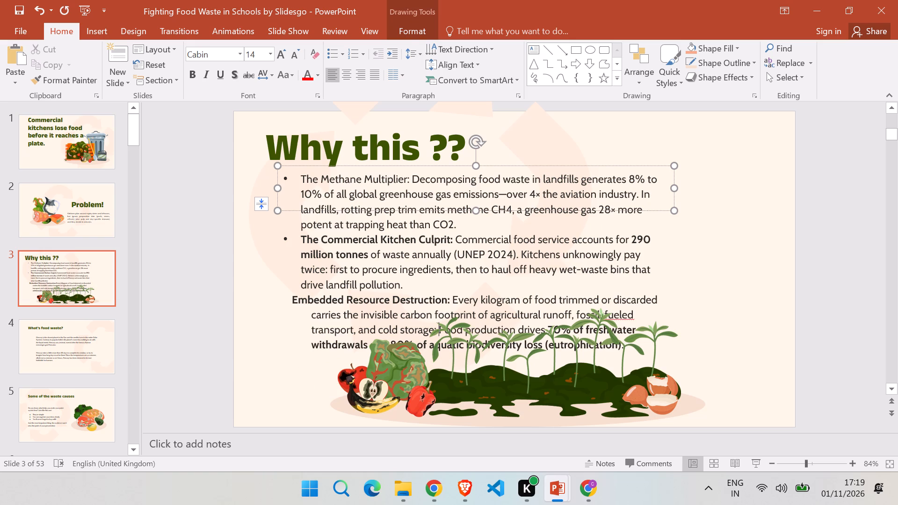
Apply bullets to all the body text on slide 3, including the Embedded Resource Destruction paragraph.
click(290, 296)
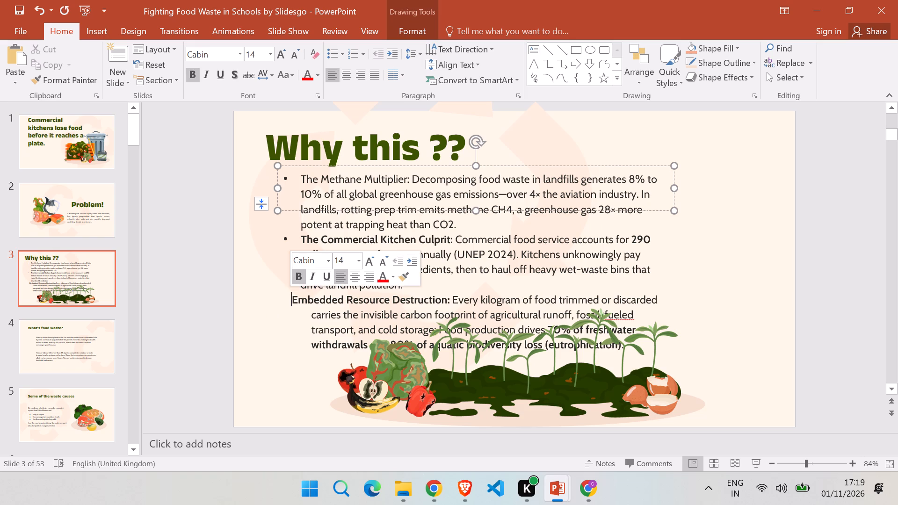
drag(301, 177, 314, 190)
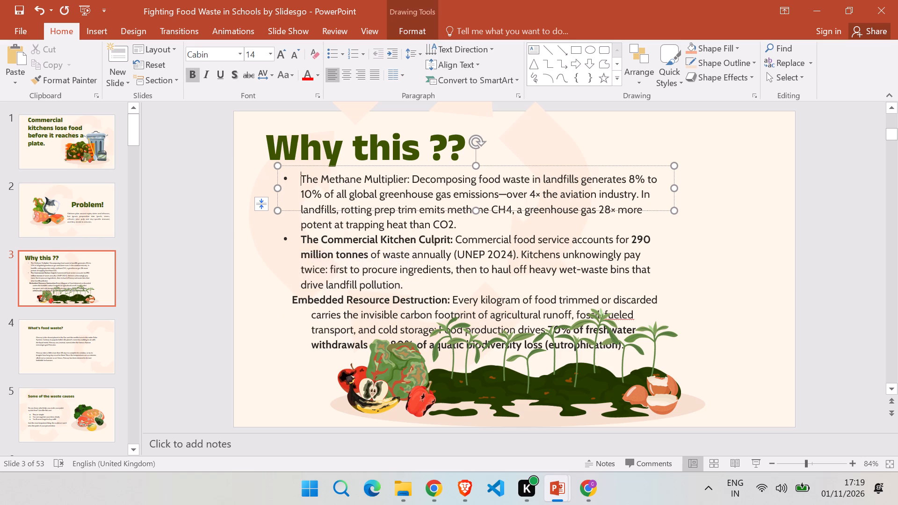
drag(314, 190, 597, 357)
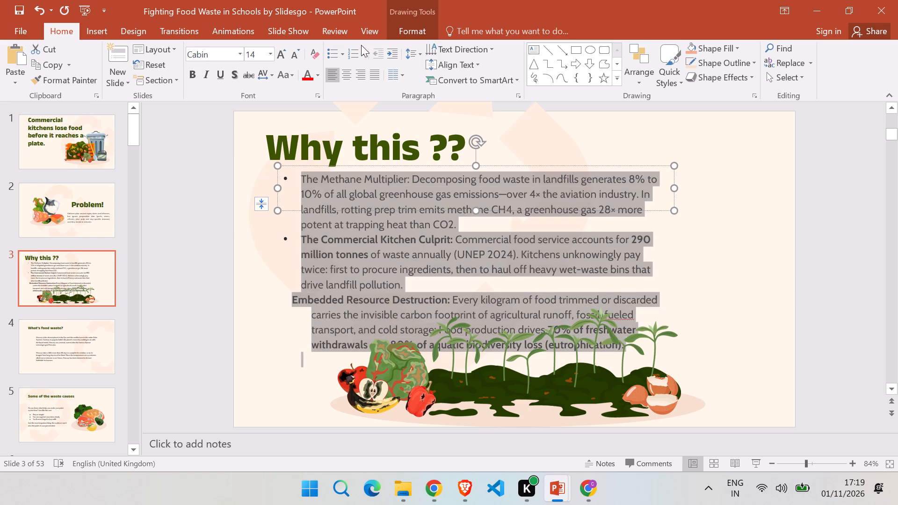
click(334, 55)
click(312, 284)
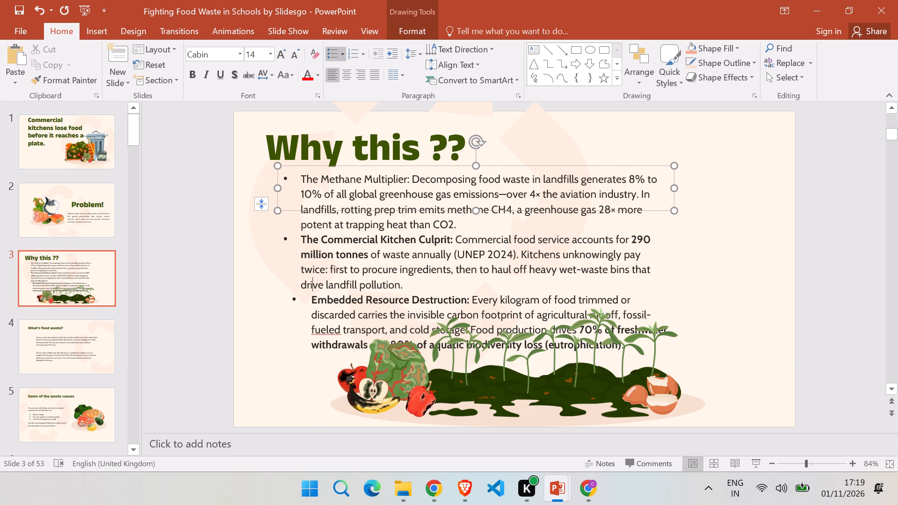
click(290, 298)
click(290, 298)
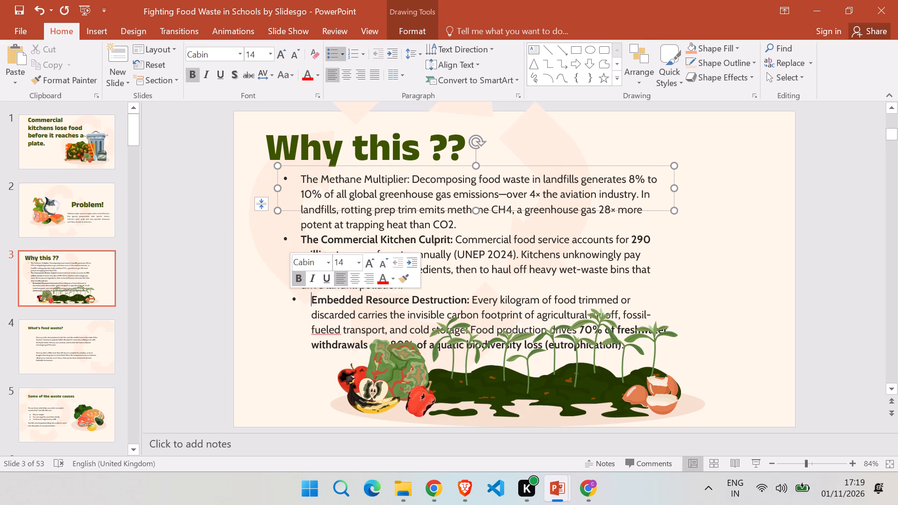
click(496, 252)
click(668, 247)
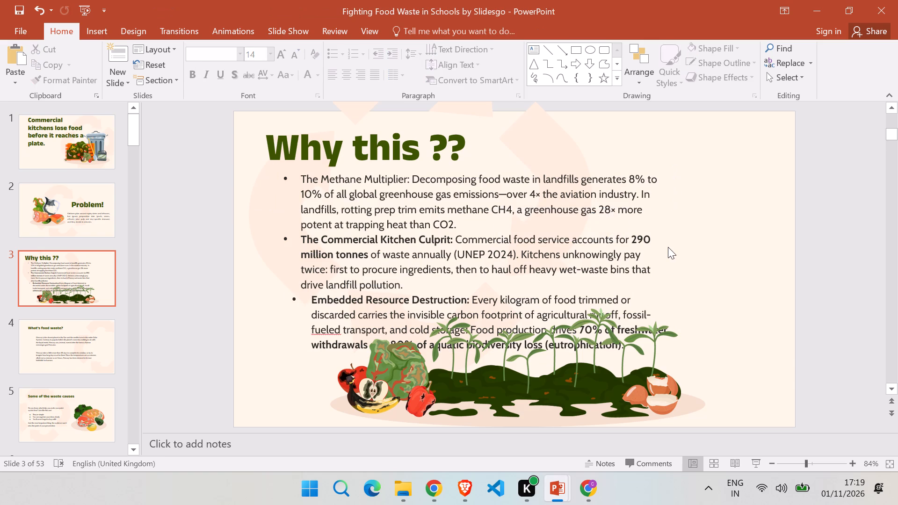
Enlarge the bullet text box on slide 3 towards the slide's right edge so its text clears the plant illustration.
click(602, 206)
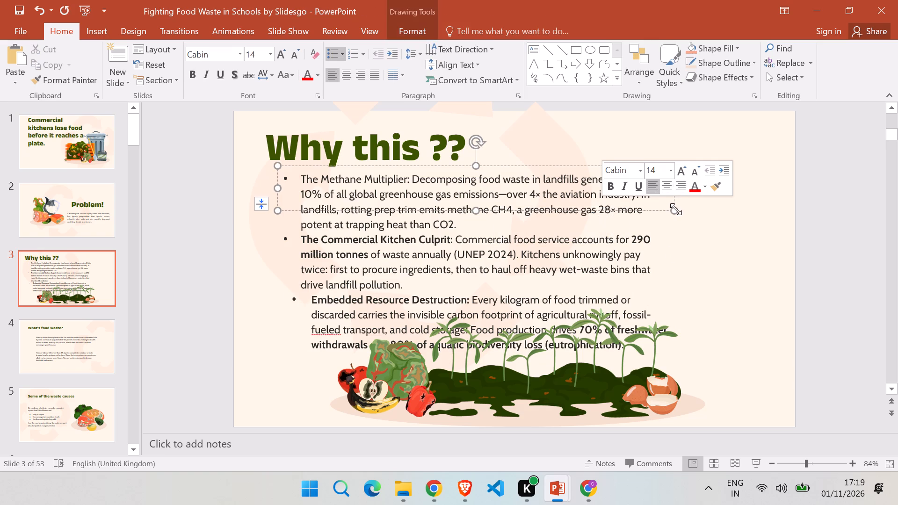
drag(676, 209, 761, 220)
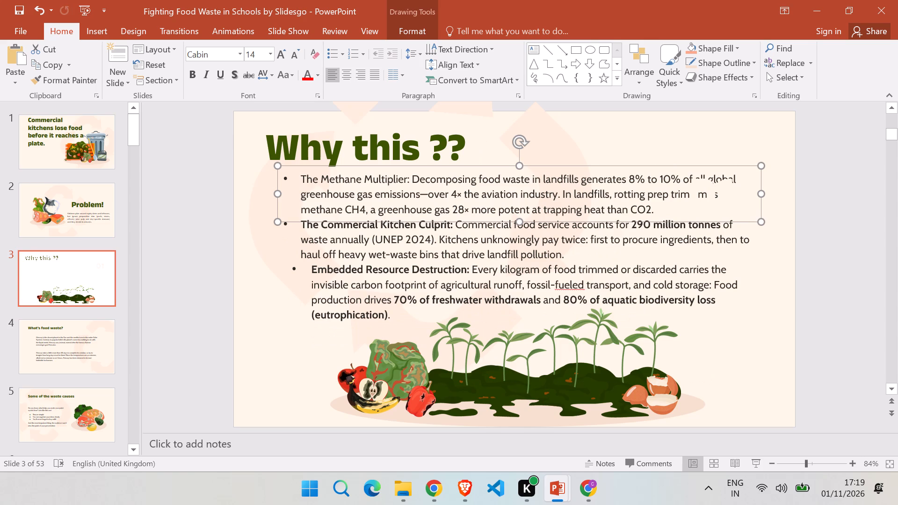
click(313, 263)
click(294, 288)
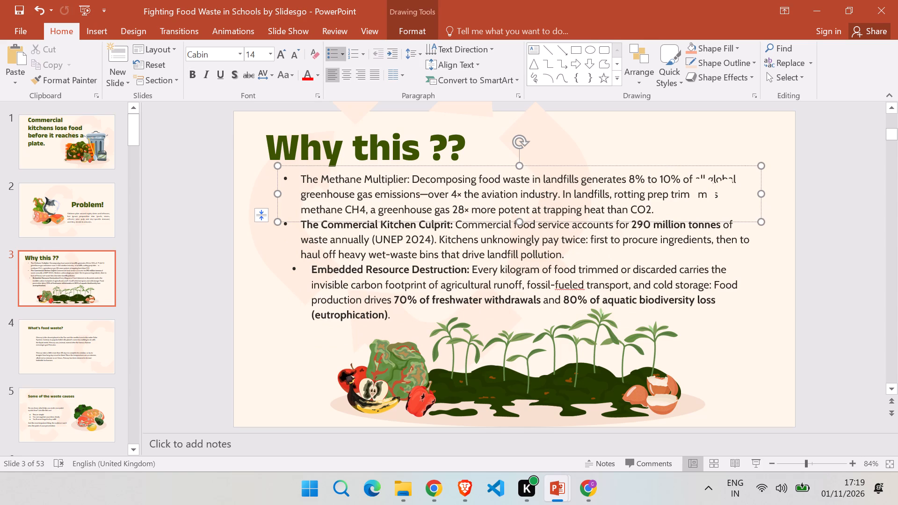
click(252, 361)
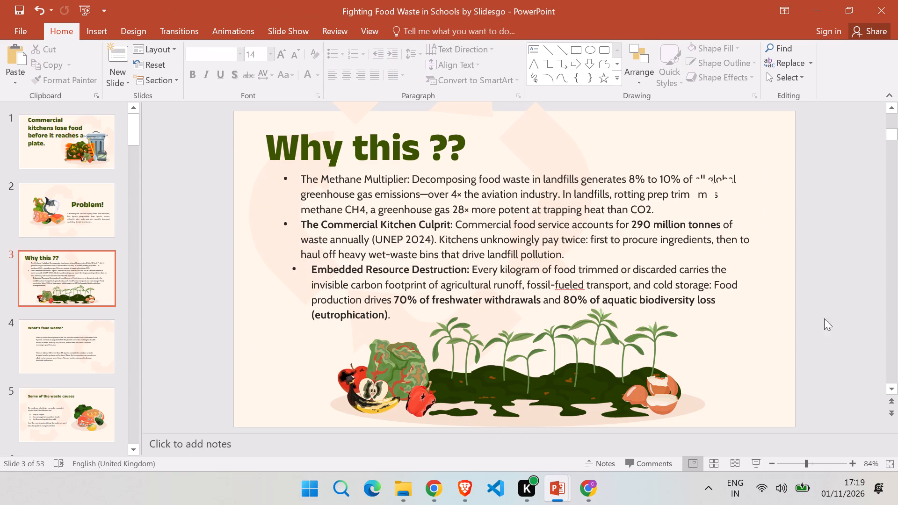
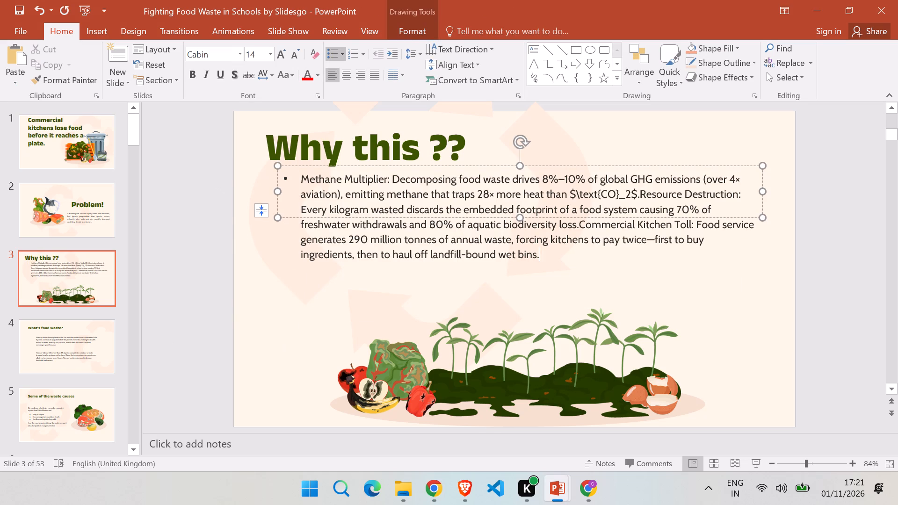
Split the pasted text into three bullets, starting new ones at "Resource Destruction:" and "Commercial Kitchen Toll:".
click(639, 194)
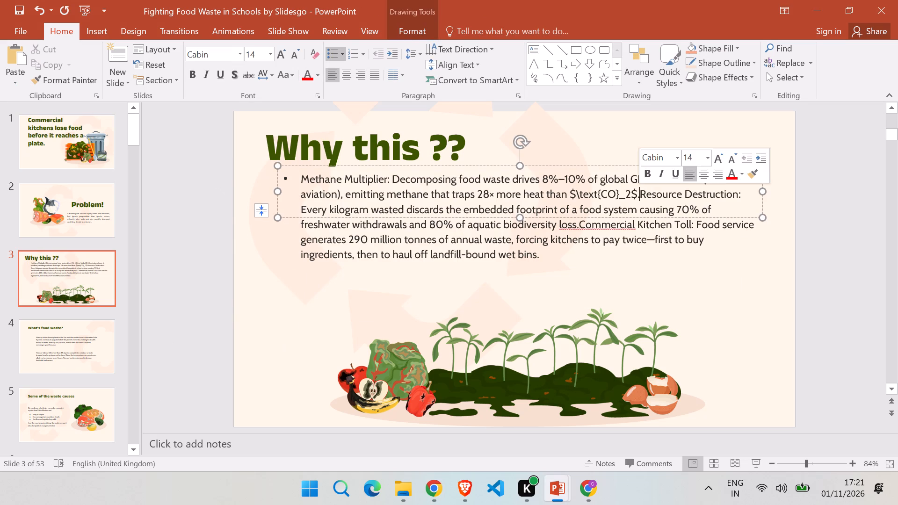
key(Return)
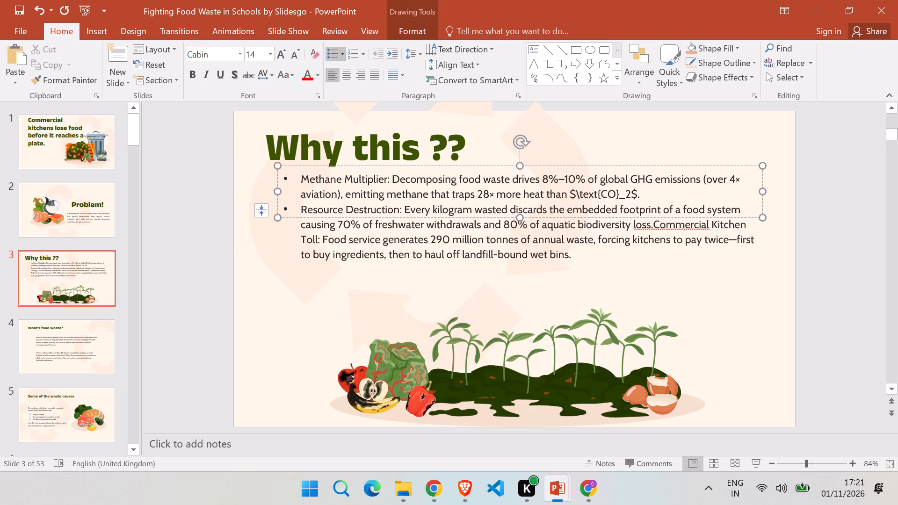
click(654, 223)
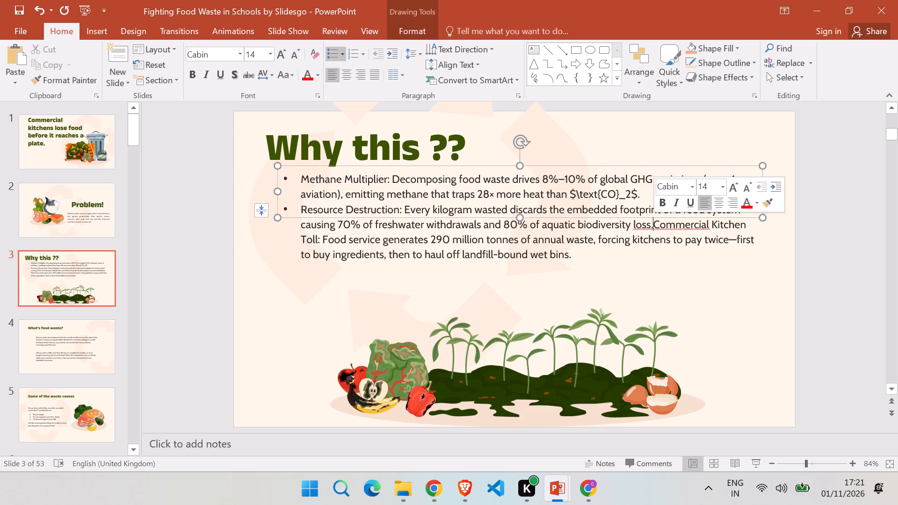
key(Return)
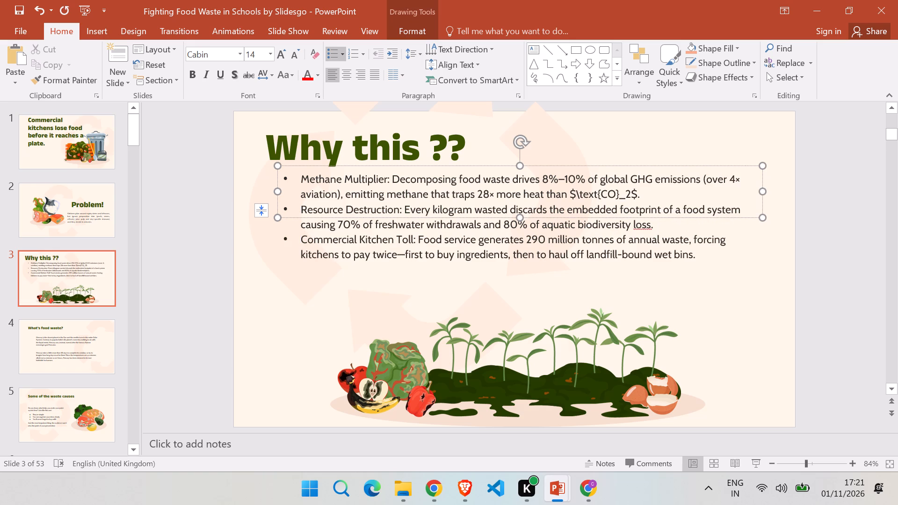
Replace the raw "$\text{CO}_2$" code at the end of the Methane Multiplier bullet with "CO2".
click(638, 192)
key(BackSpace)
key(BackSpace)
key(BackSpace)
key(BackSpace)
key(BackSpace)
key(BackSpace)
key(BackSpace)
key(BackSpace)
key(BackSpace)
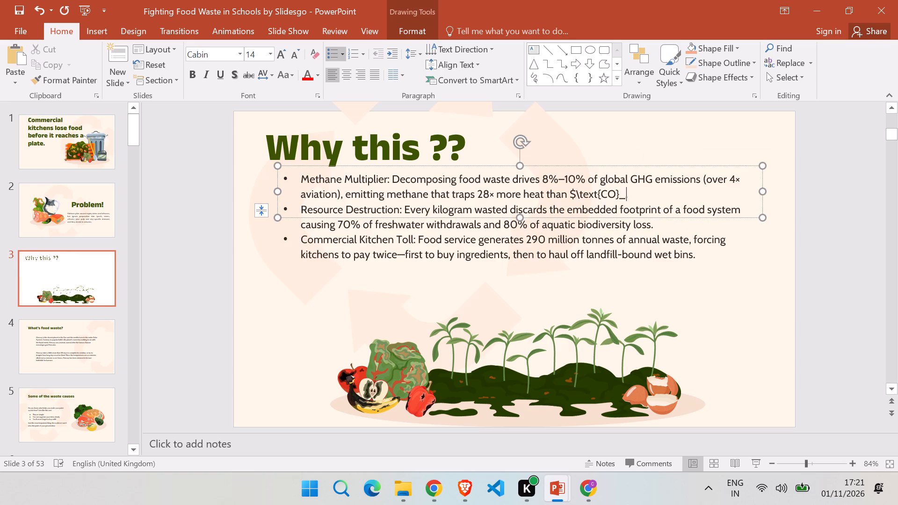
key(BackSpace)
key(BackSpace)
key(BackSpace)
key(BackSpace)
key(BackSpace)
key(BackSpace)
key(BackSpace)
key(BackSpace)
key(BackSpace)
key(BackSpace)
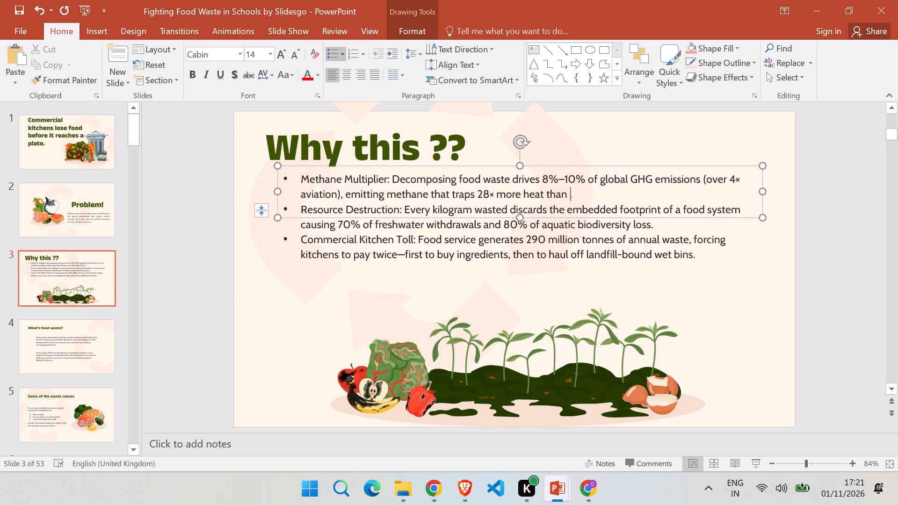
key(BackSpace)
key(space)
text(C)
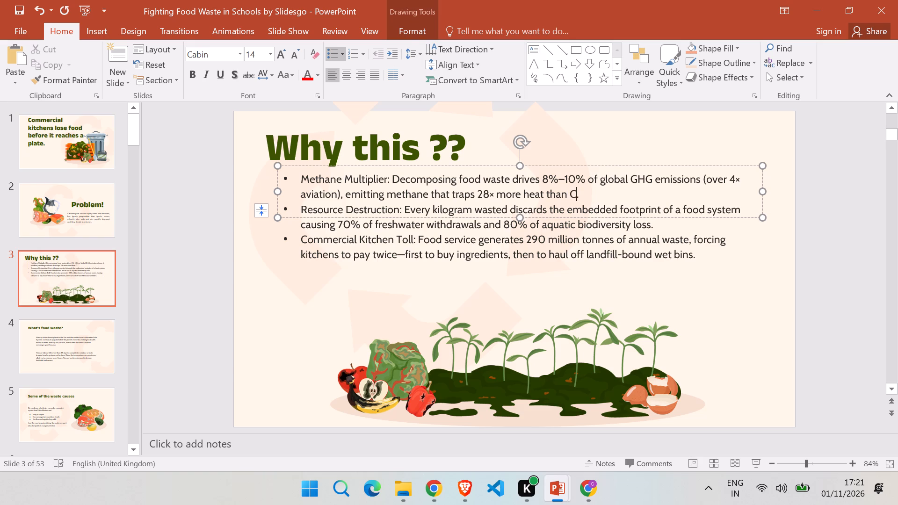
key(shift+o)
key(2)
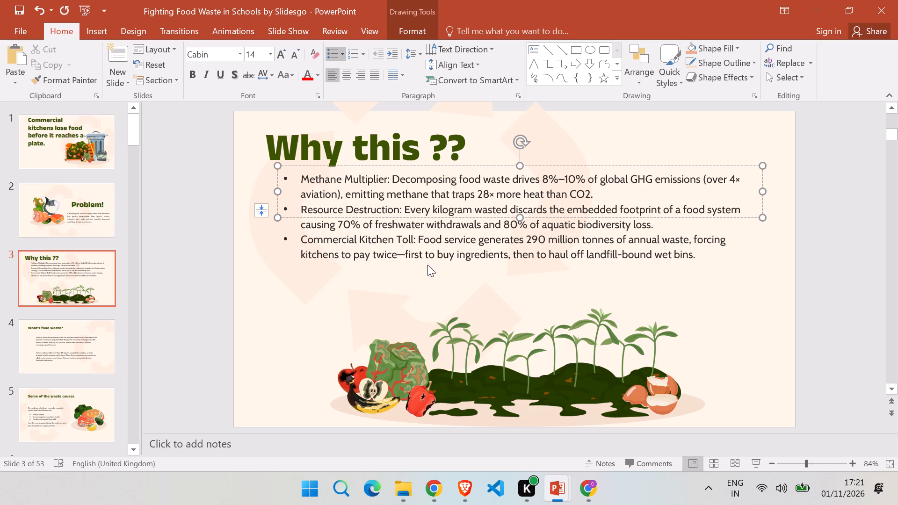
Replace the dash between "twice" and "first" in the Commercial Kitchen Toll bullet with a space.
click(403, 257)
key(BackSpace)
key(space)
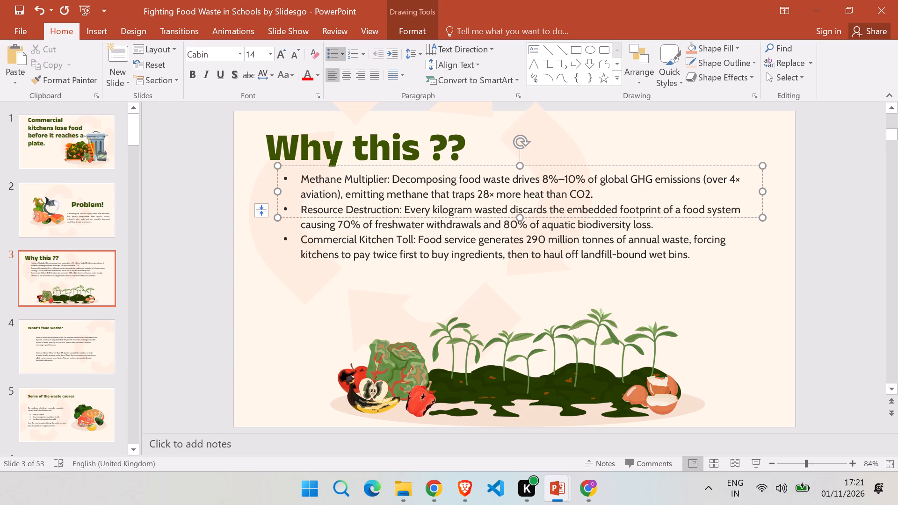
click(442, 300)
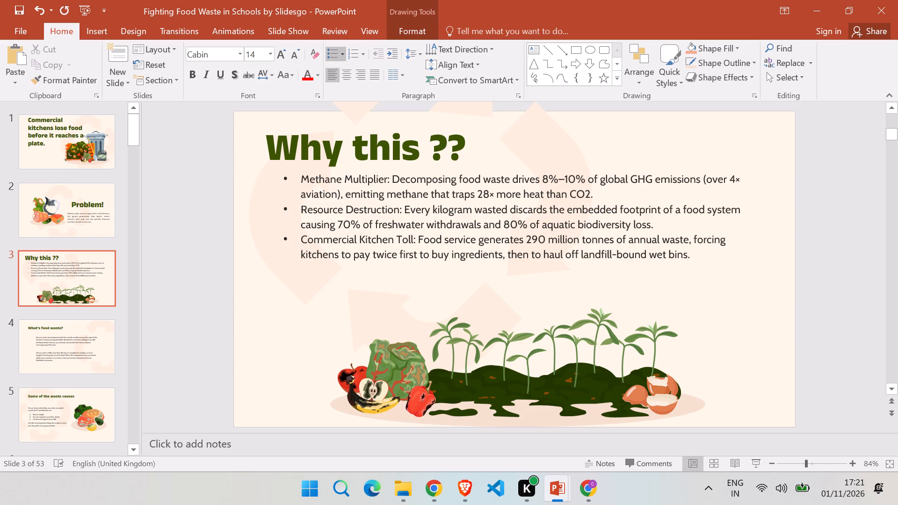
Enlarge the bullet text box downwards and slightly wider so it encloses all three bullets with room to spare.
click(513, 226)
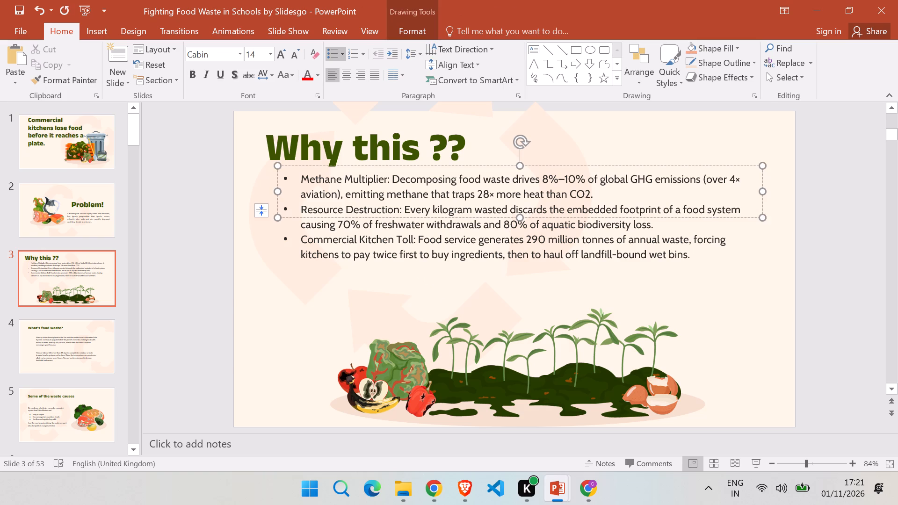
click(758, 217)
drag(761, 221, 759, 247)
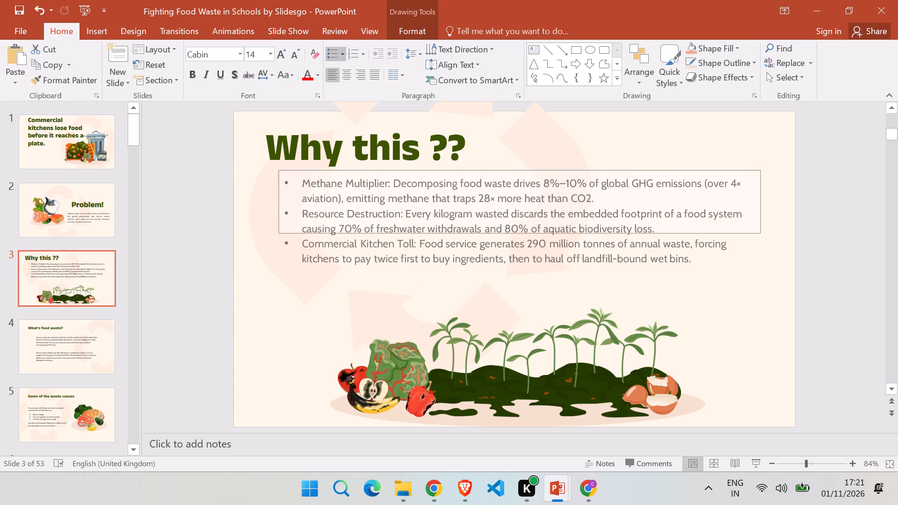
drag(759, 247, 767, 308)
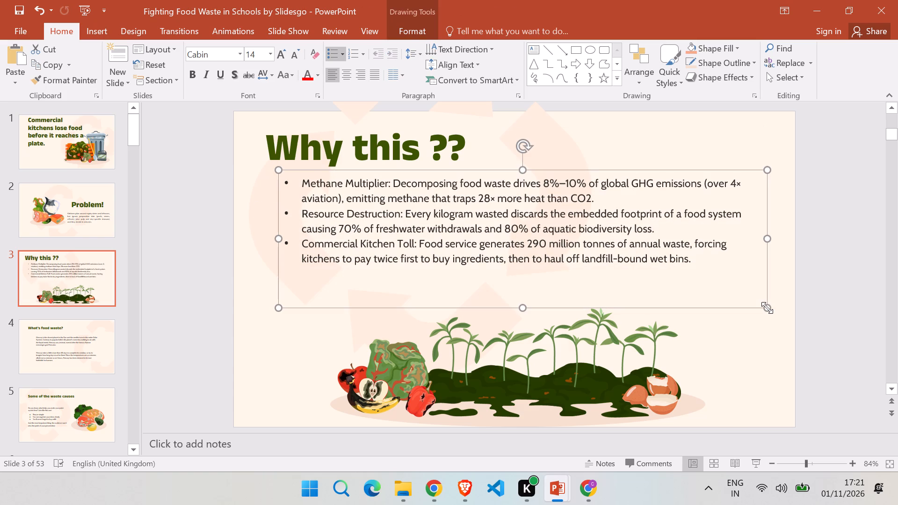
drag(767, 308, 774, 328)
click(695, 292)
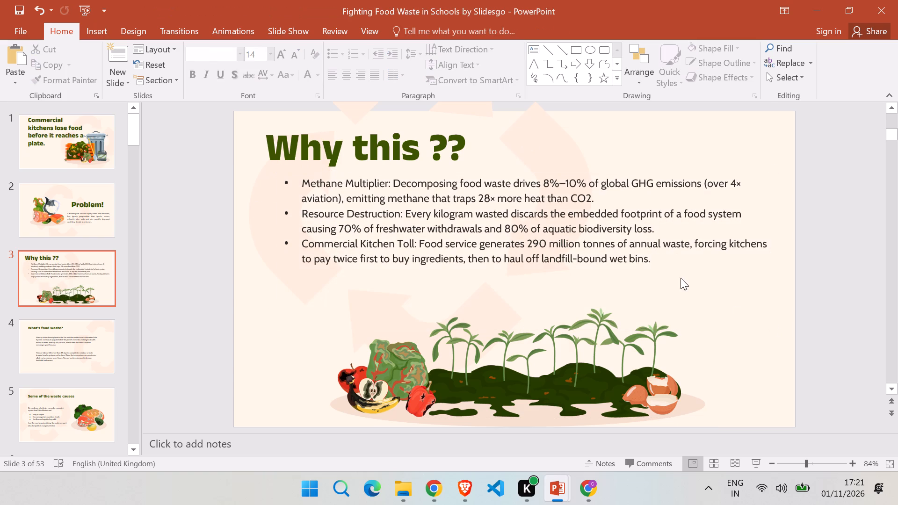
Increase the font size of all three bullets on slide 3 to 16.
click(668, 263)
key(ctrl+a)
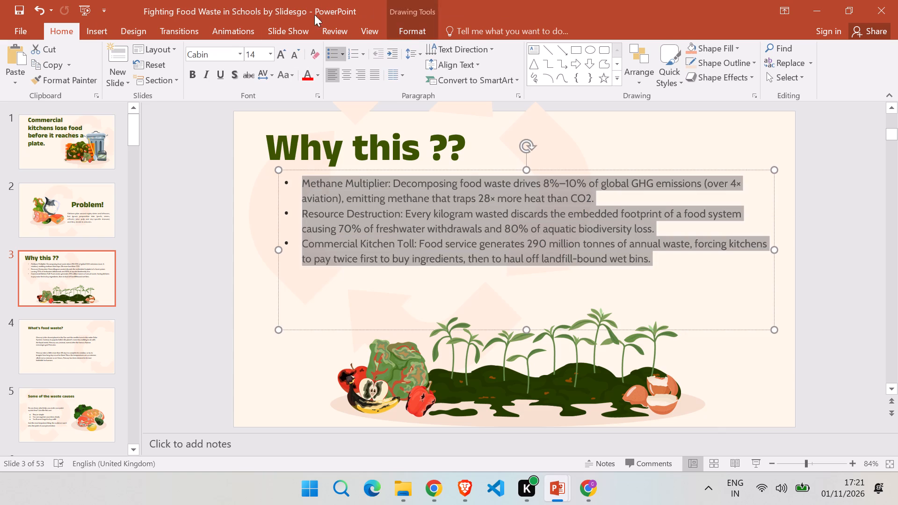
click(282, 57)
click(360, 223)
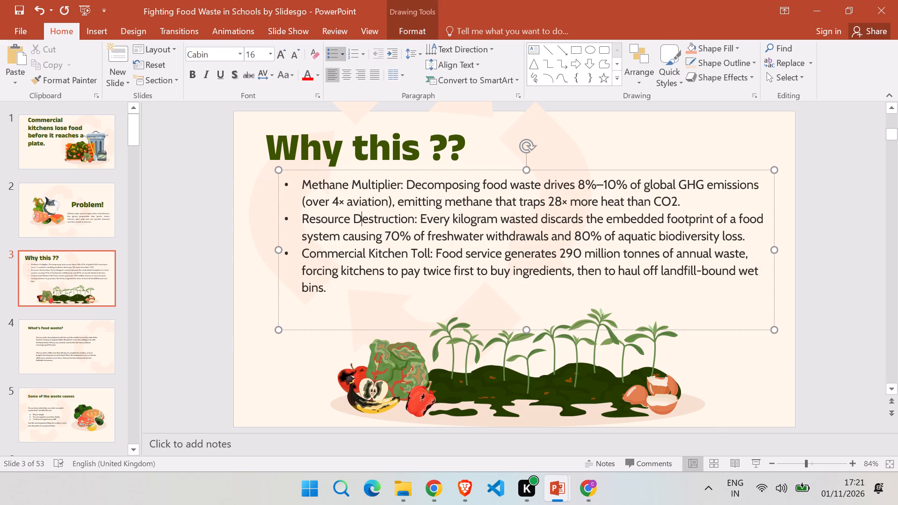
Bold the lead-ins "Methane Multiplier:", "Resource Destruction:" and "Commercial Kitchen Toll:" in the slide 3 bullets.
drag(406, 187, 318, 187)
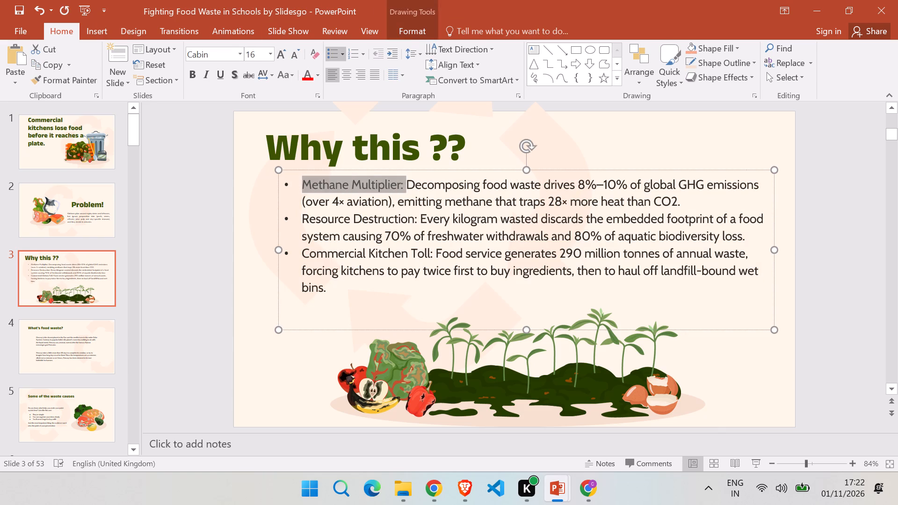
drag(318, 187, 317, 187)
click(325, 164)
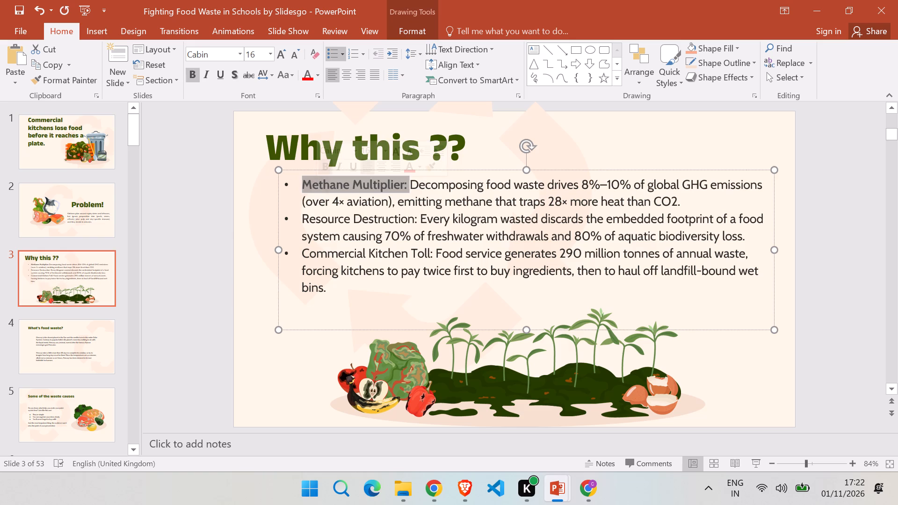
drag(416, 220, 332, 218)
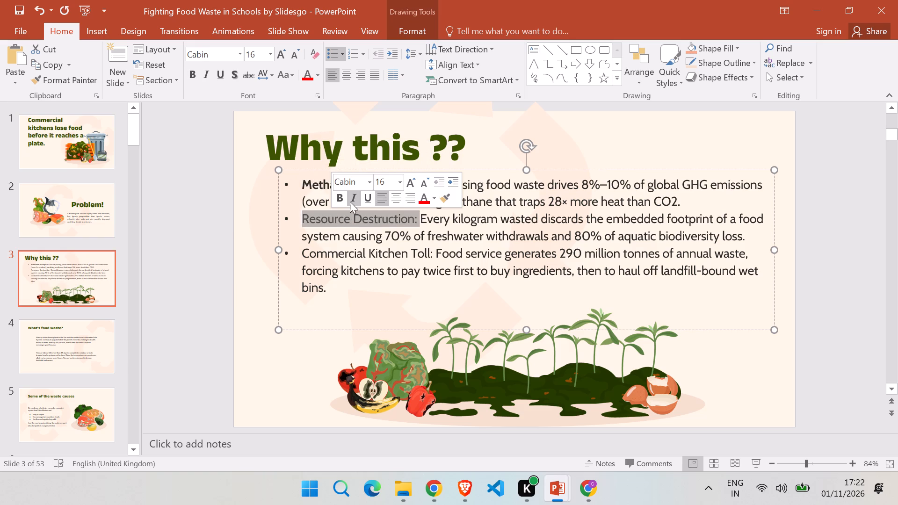
click(337, 197)
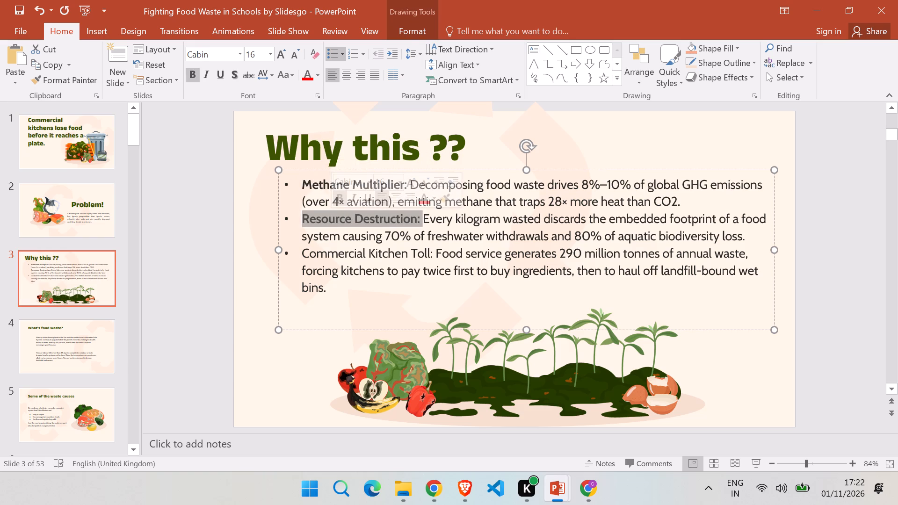
click(430, 254)
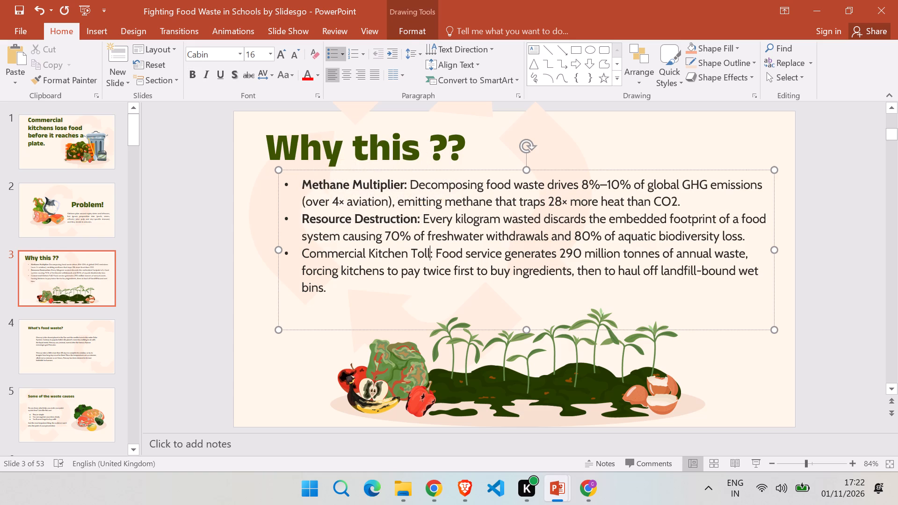
drag(302, 251, 431, 252)
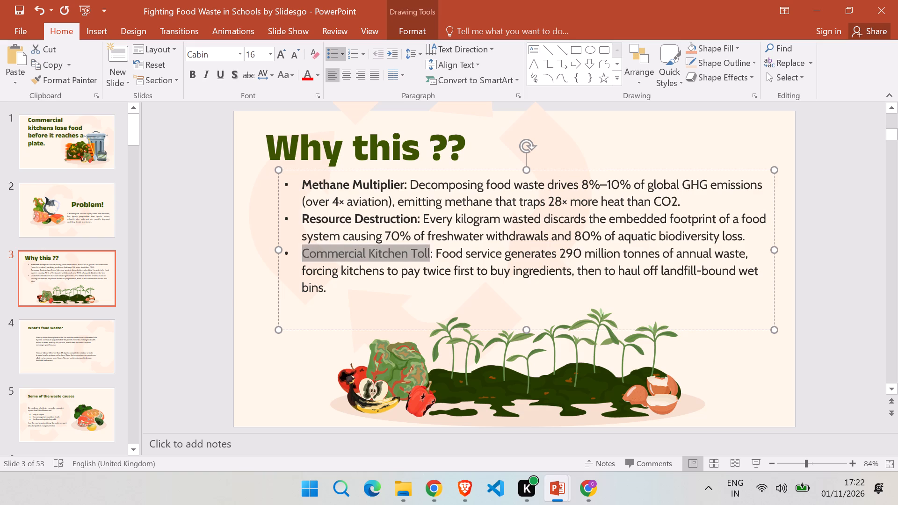
drag(431, 252, 433, 252)
click(439, 232)
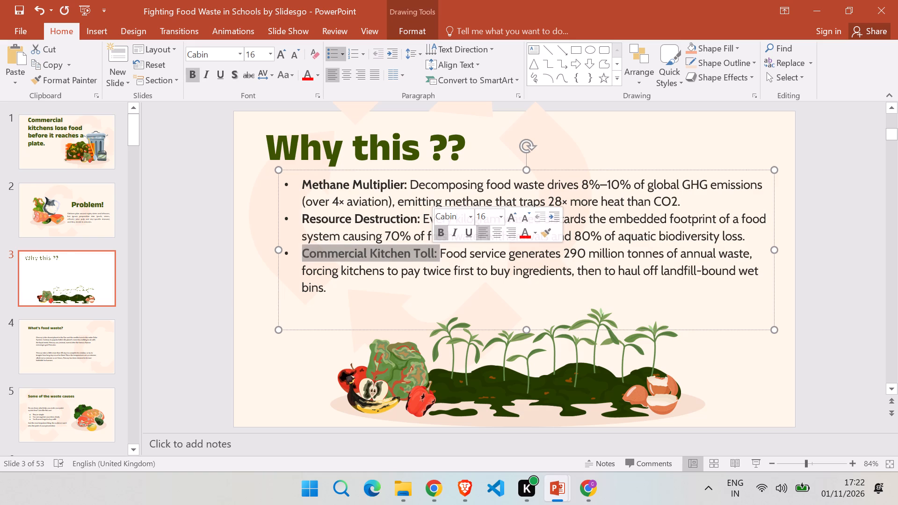
Bold "290 million tonnes" in the Commercial Kitchen Toll bullet.
drag(562, 246, 649, 247)
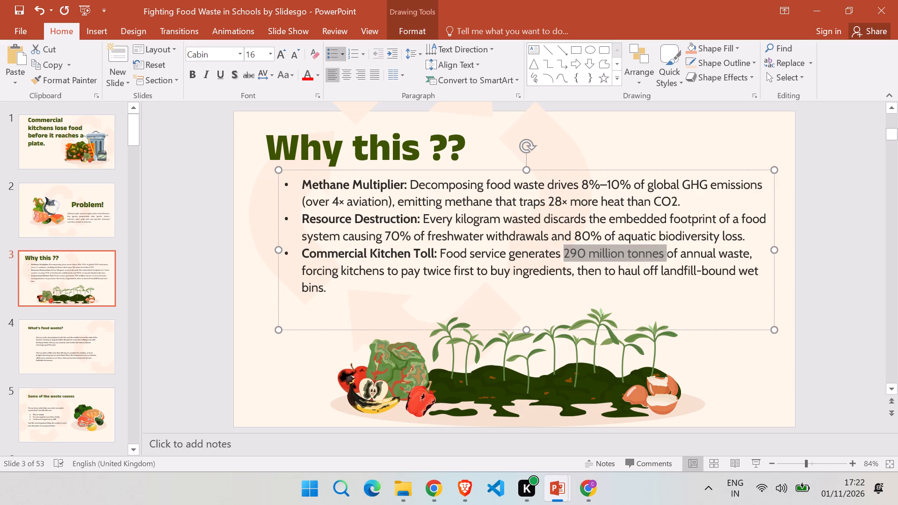
drag(649, 247, 649, 247)
click(659, 233)
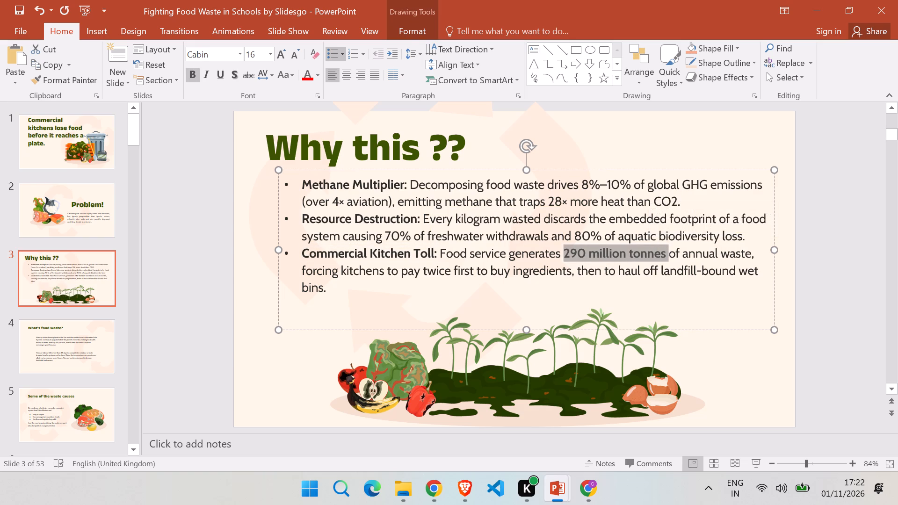
Bold "8%–10%" and "28× more heat than CO2" in the Methane Multiplier bullet.
drag(585, 180, 623, 188)
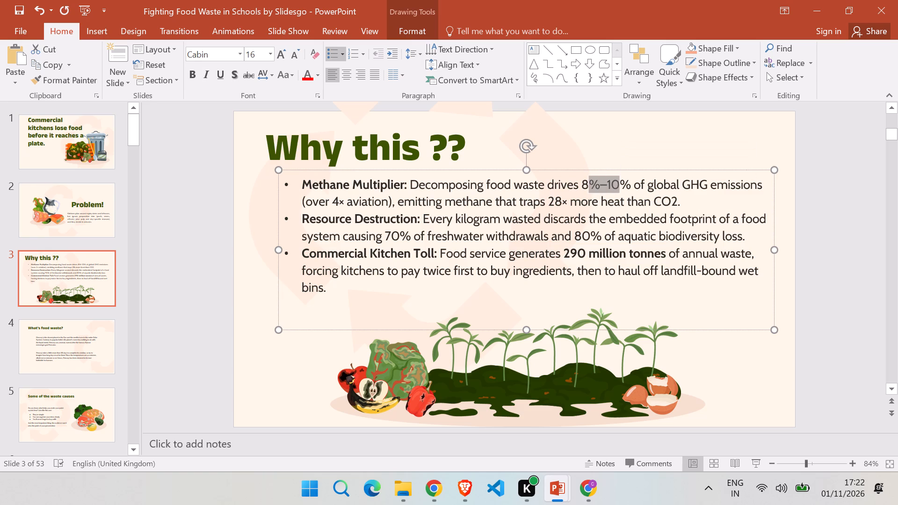
click(623, 188)
drag(582, 187, 614, 188)
drag(614, 188, 626, 189)
click(635, 171)
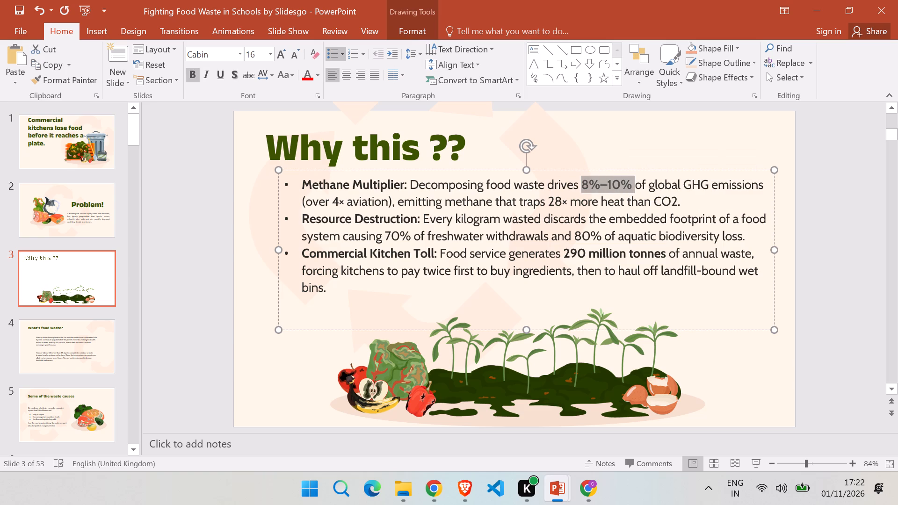
drag(550, 207, 666, 208)
click(671, 184)
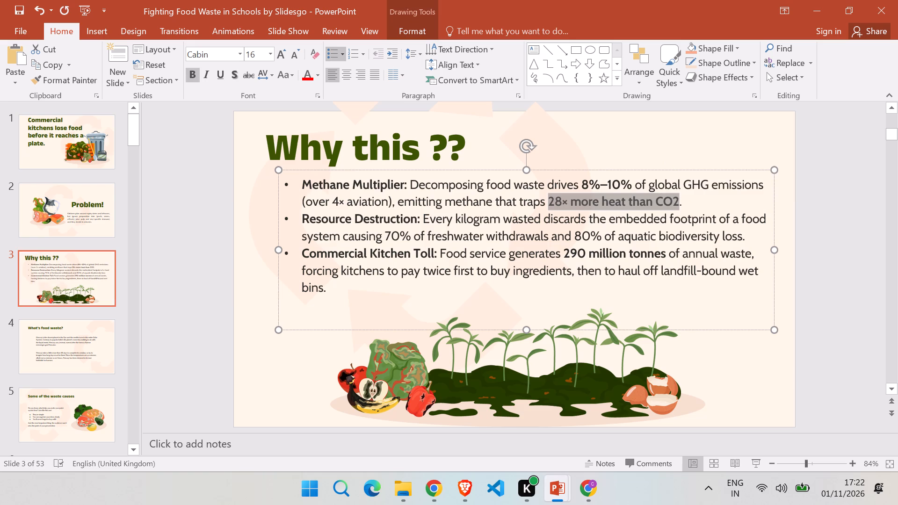
Bold "80% of aquatic biodiversity loss." and "70% of freshwater" in the Resource Destruction bullet.
drag(574, 236, 764, 242)
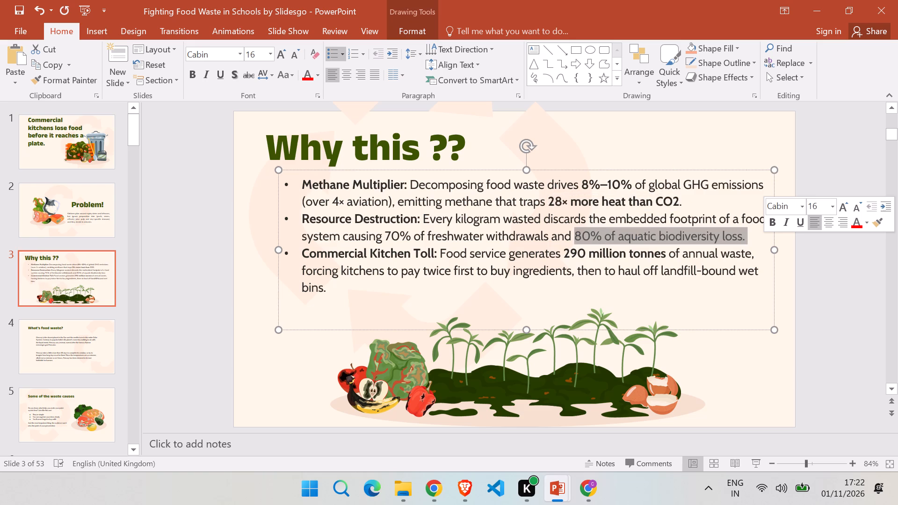
click(774, 229)
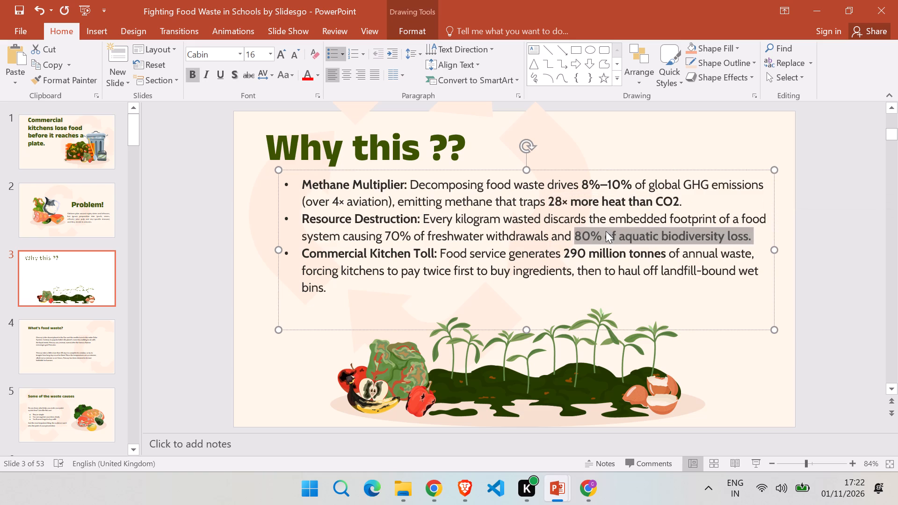
click(606, 231)
drag(384, 234, 474, 233)
click(483, 216)
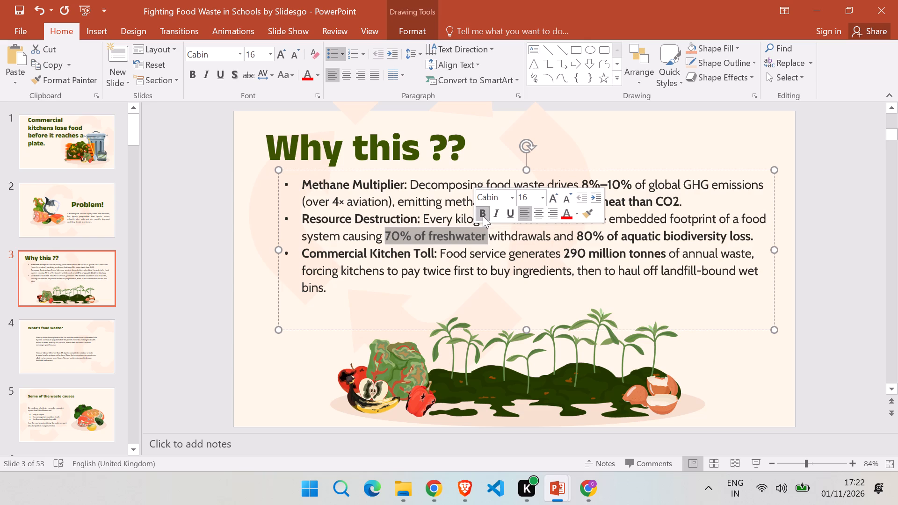
click(528, 263)
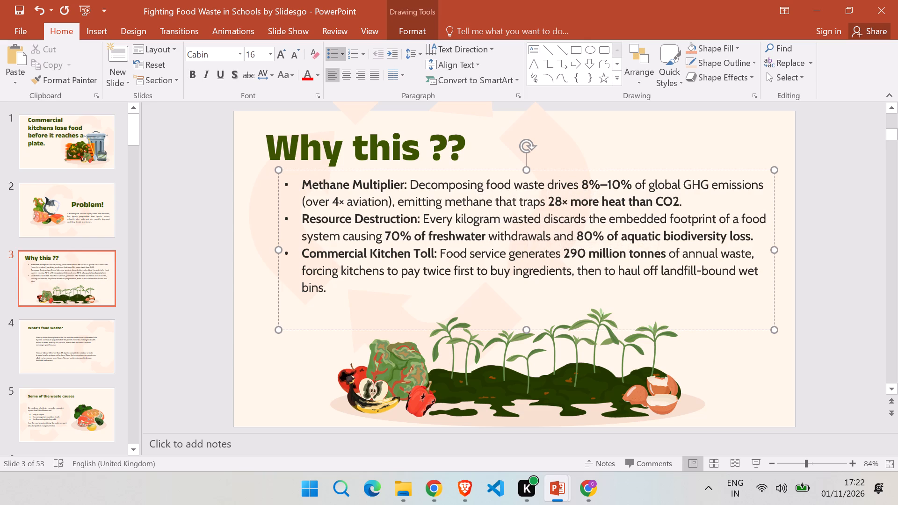
click(808, 311)
click(632, 183)
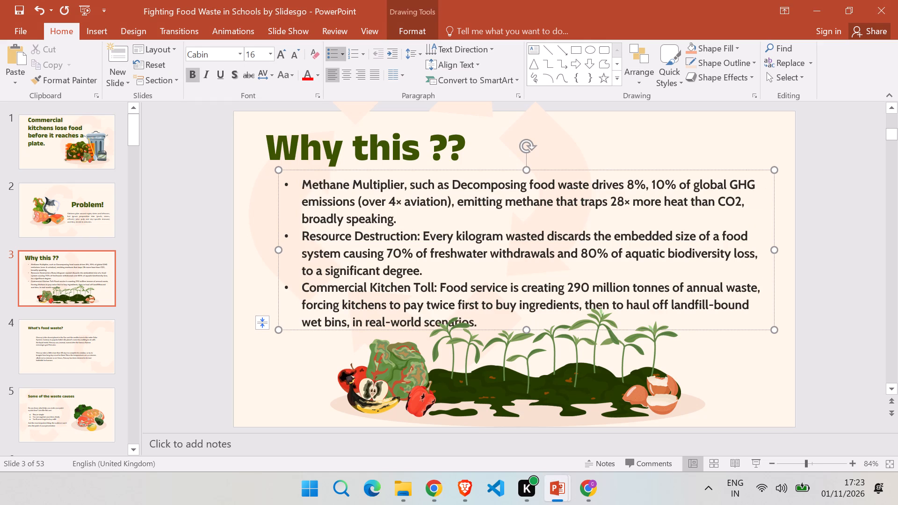
Remove bold from the text following the lead-ins "Commercial Kitchen Toll:", "Resource Destruction:" and "Methane Multiplier" on slide 3.
drag(440, 287, 493, 325)
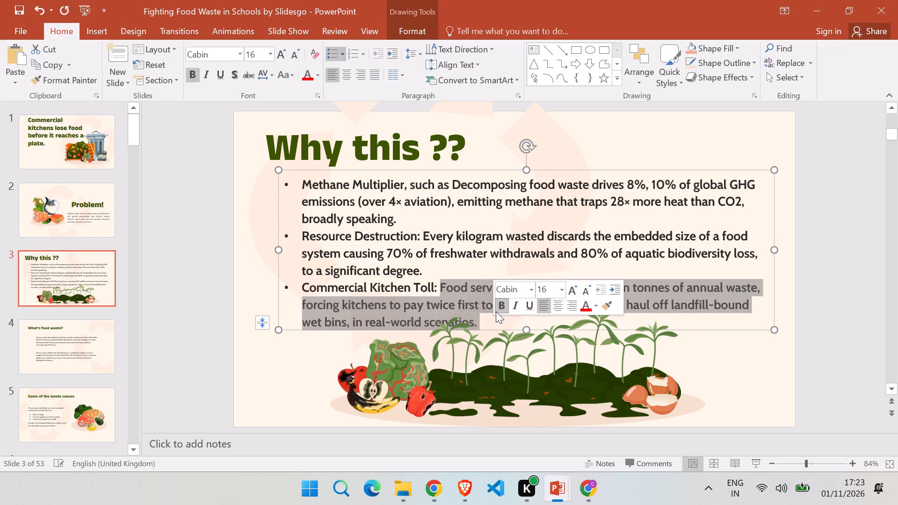
click(496, 311)
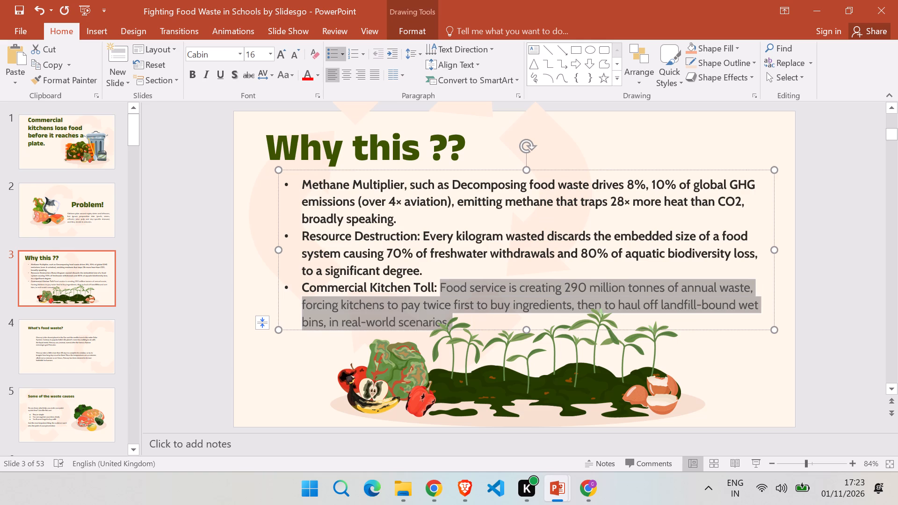
drag(422, 237, 426, 267)
click(434, 250)
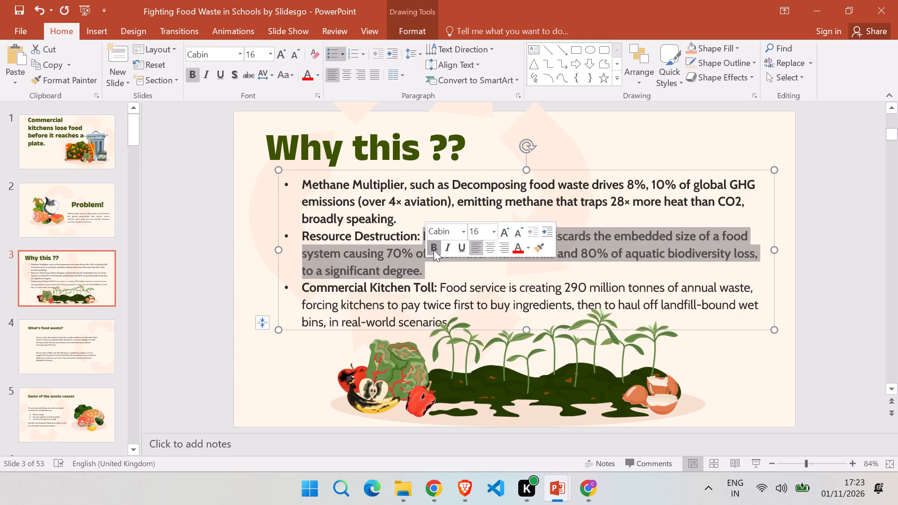
drag(351, 183, 391, 209)
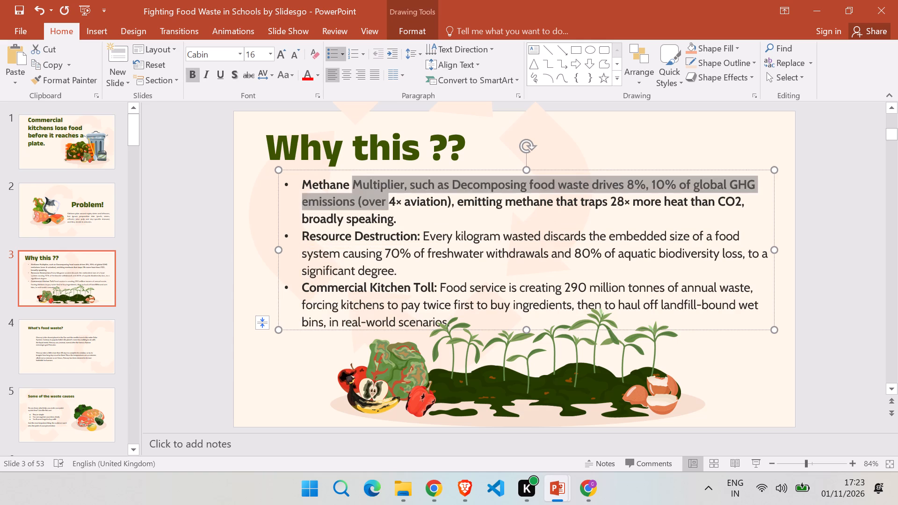
drag(391, 209, 400, 224)
click(460, 226)
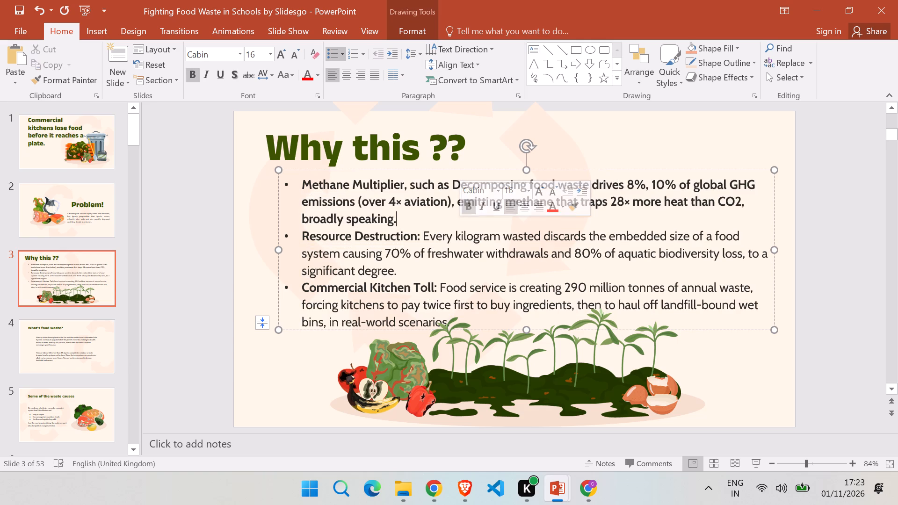
click(412, 191)
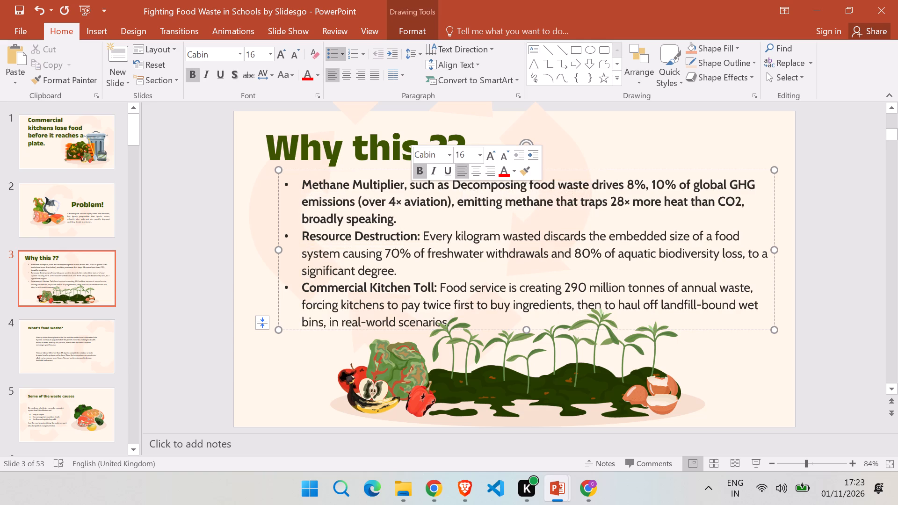
drag(408, 188, 410, 215)
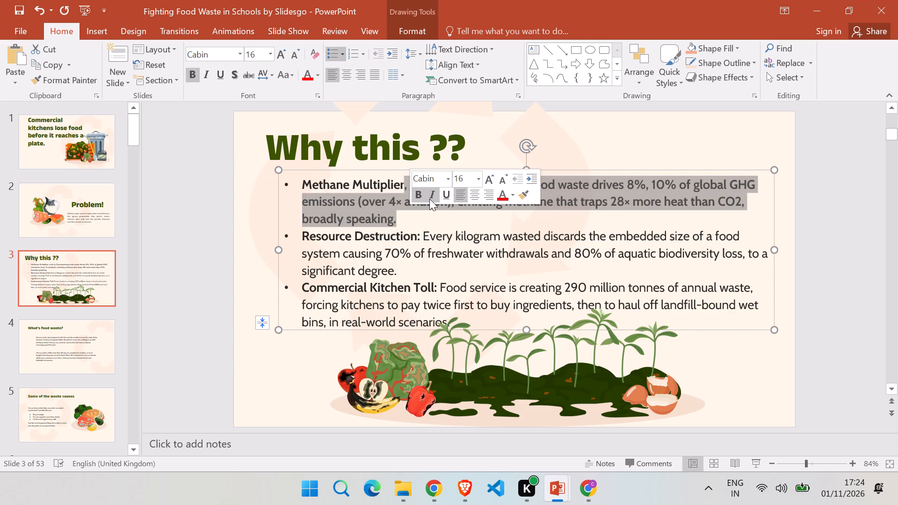
click(423, 198)
click(596, 212)
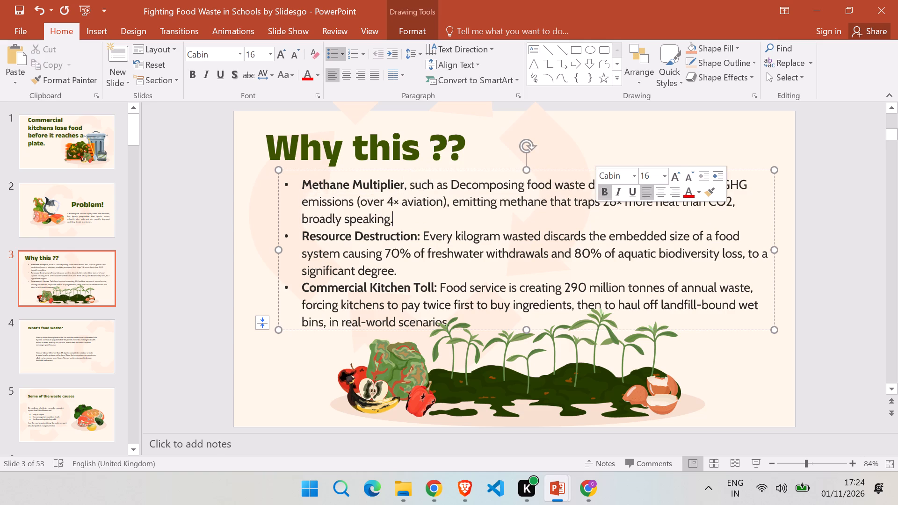
click(601, 258)
Bold "8%, 10% of global GHG" and "28× more heat than CO2" in the Methane Multiplier bullet.
drag(622, 186, 742, 189)
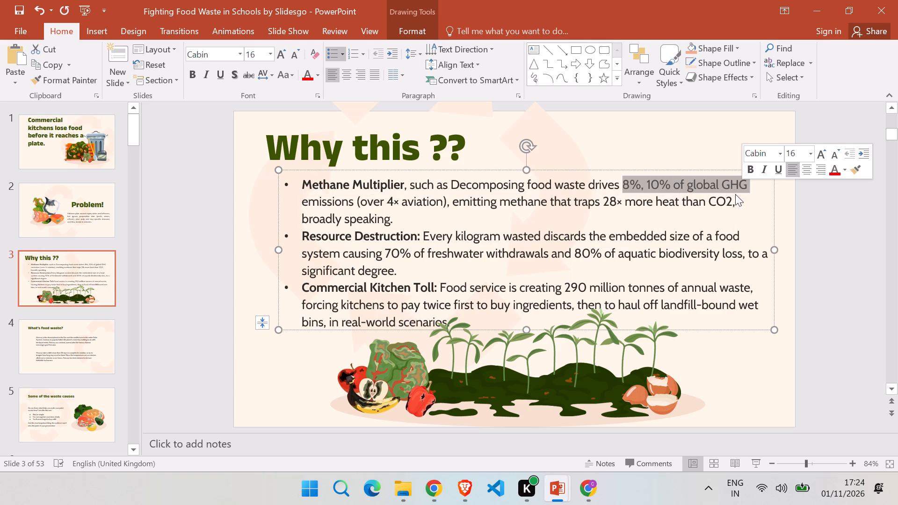
click(754, 168)
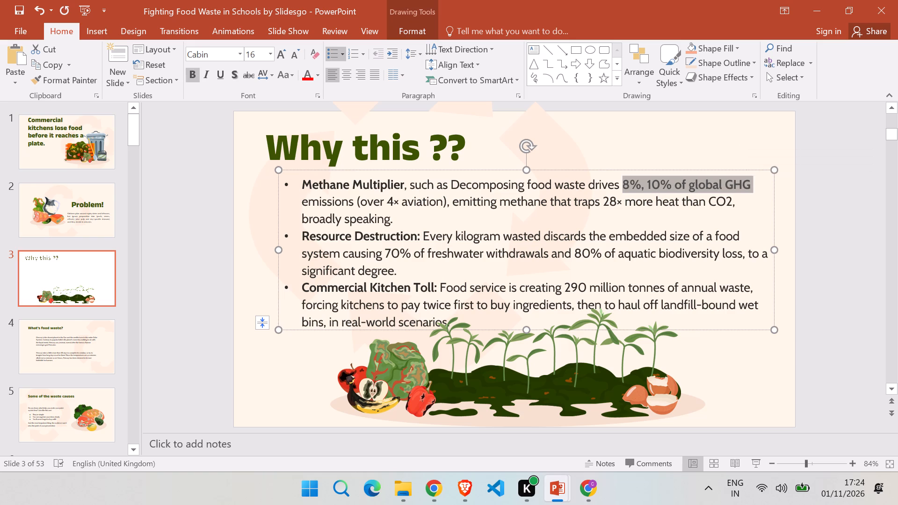
drag(602, 195, 729, 199)
click(736, 176)
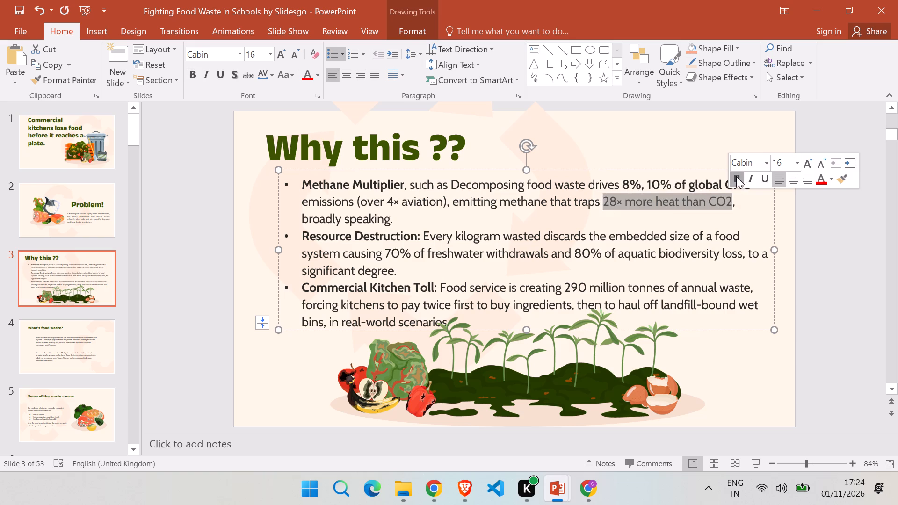
Bold "70% of freshwater withdrawals and 80% of aquatic biodiversity loss" in the Resource Destruction bullet.
drag(572, 258, 707, 246)
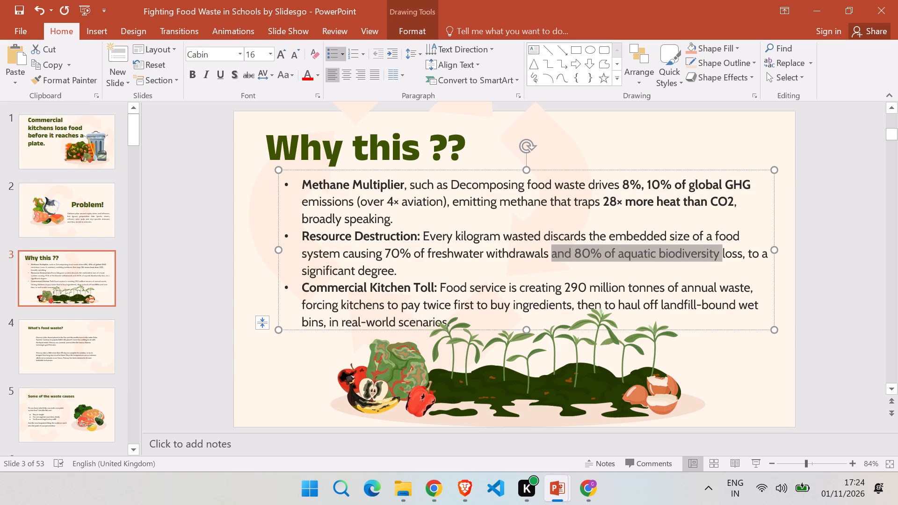
drag(707, 246, 729, 254)
click(734, 238)
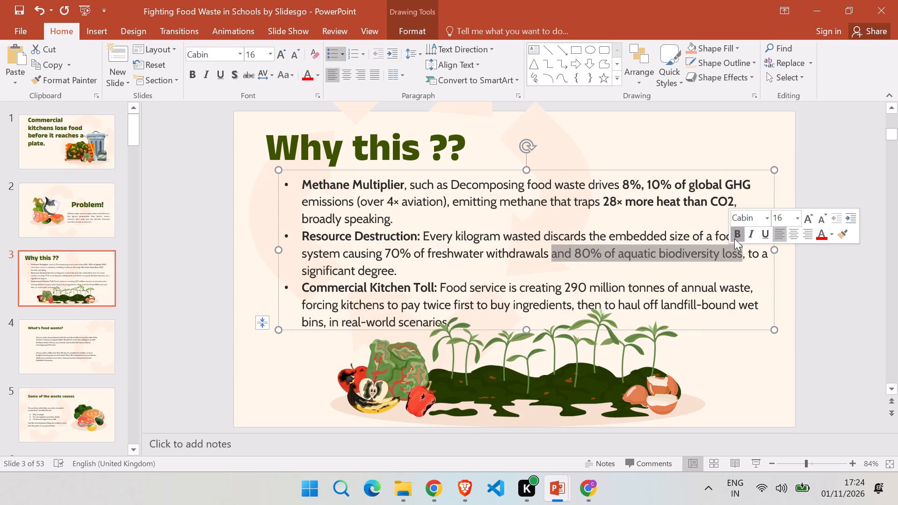
drag(384, 255, 553, 258)
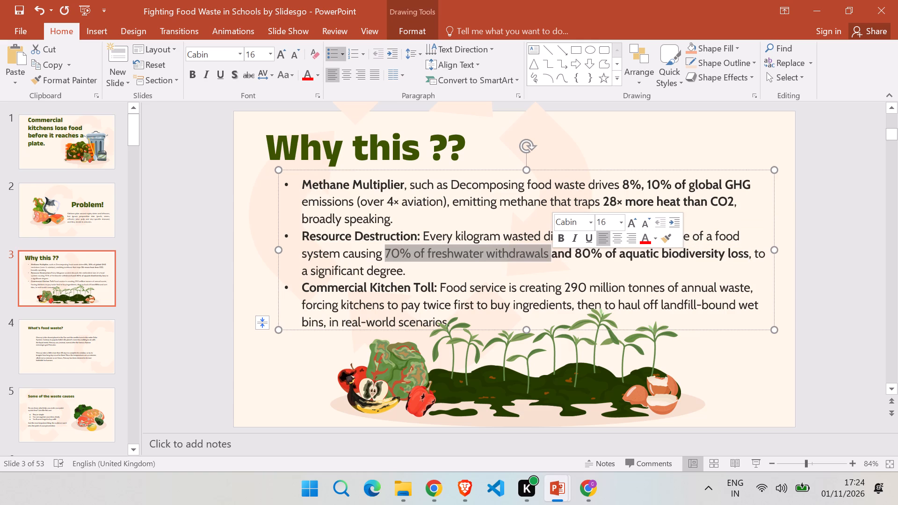
click(560, 239)
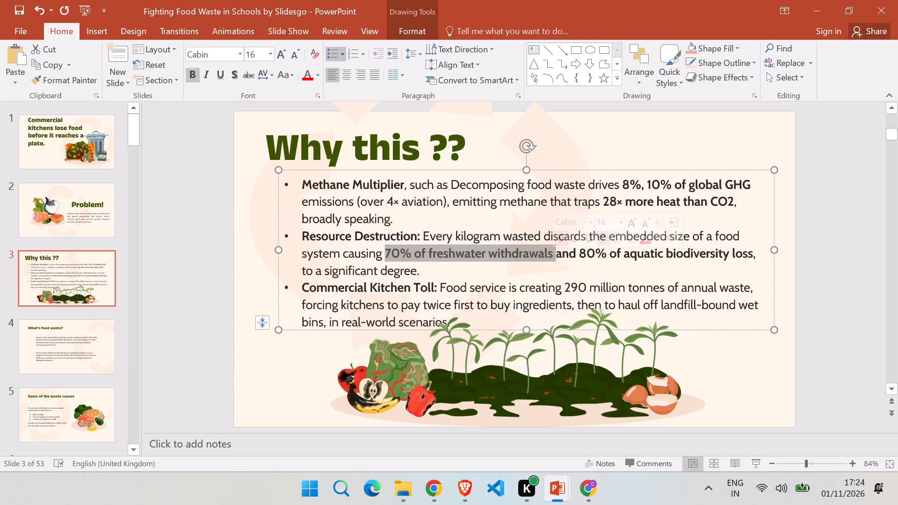
Bold "290 million tonnes of annual waste" in the Commercial Kitchen Toll bullet.
drag(565, 286, 664, 274)
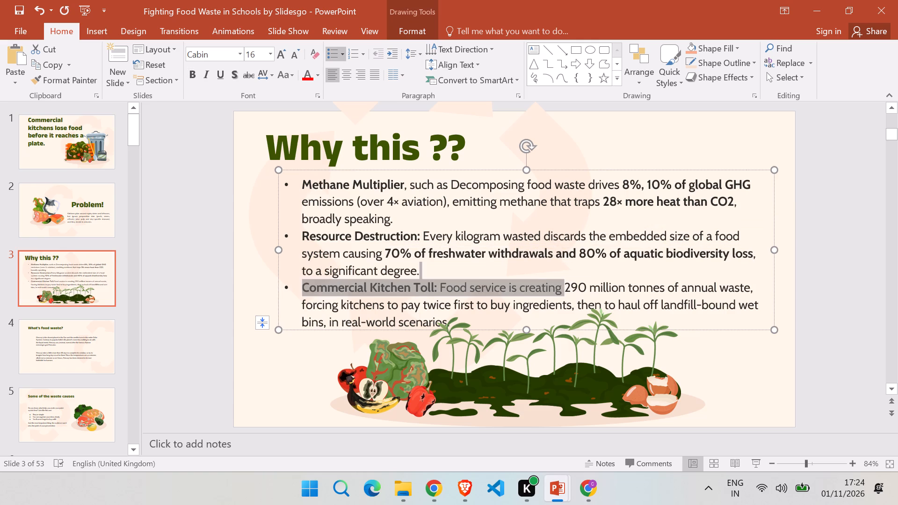
drag(664, 274, 739, 294)
click(745, 279)
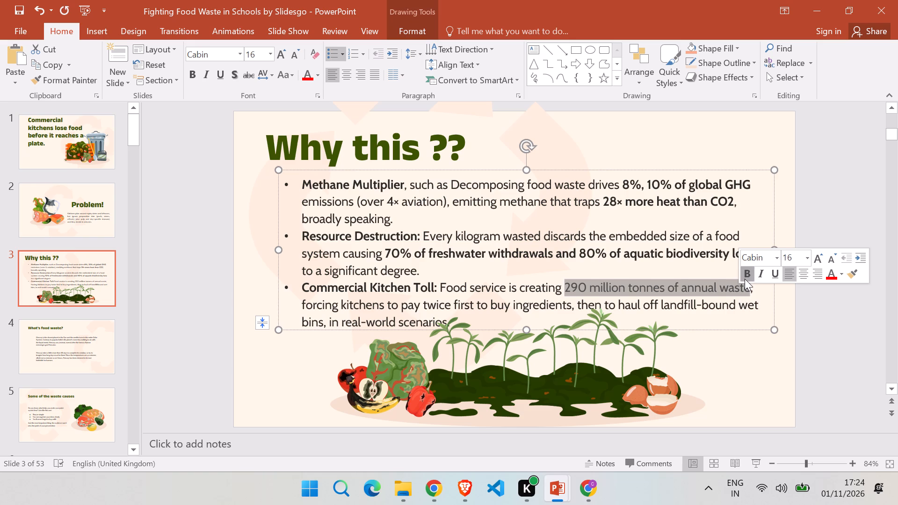
click(628, 270)
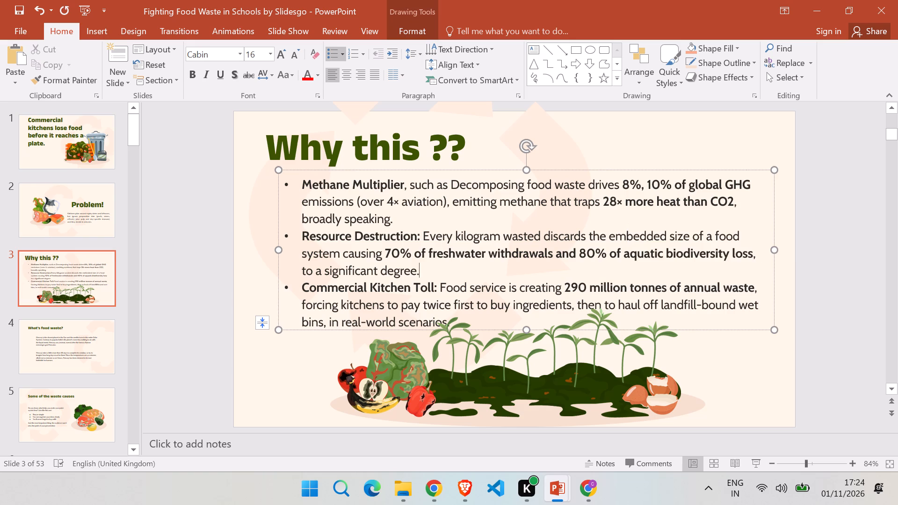
Delete slide 4, "What's food waste?", from the presentation.
scroll(411, 255, down, 1)
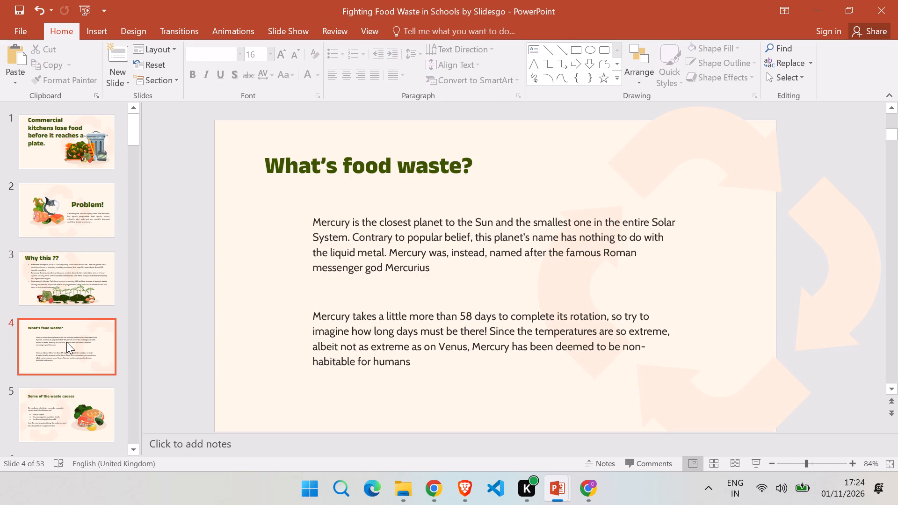
key(Delete)
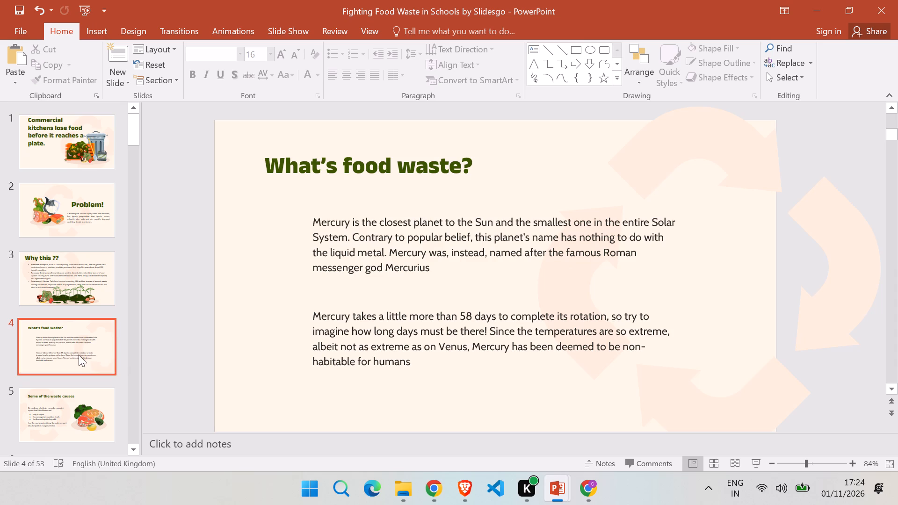
click(79, 354)
key(Delete)
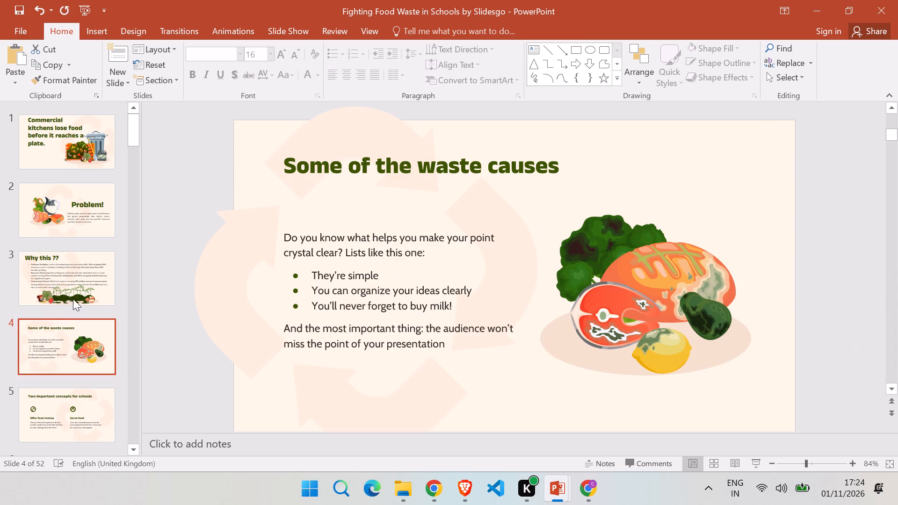
Delete the empty subtitle placeholder from the title slide.
click(74, 289)
click(78, 189)
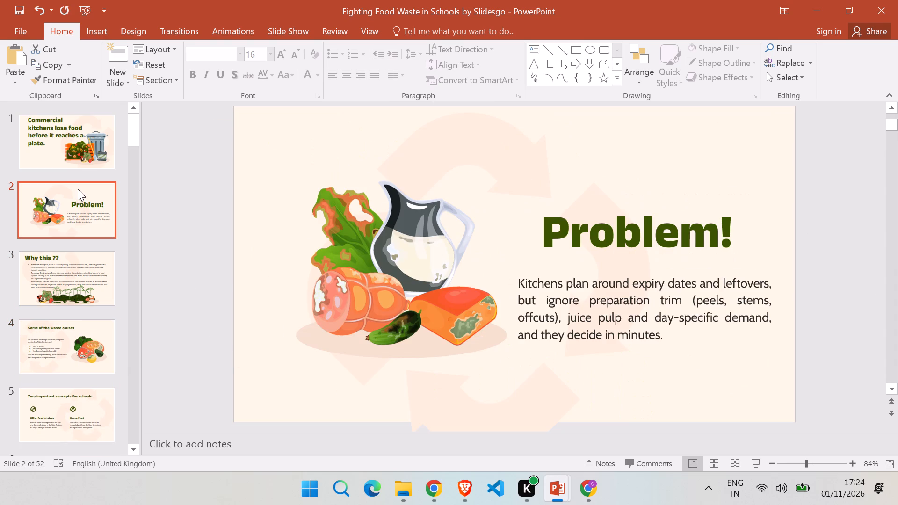
click(68, 140)
click(340, 189)
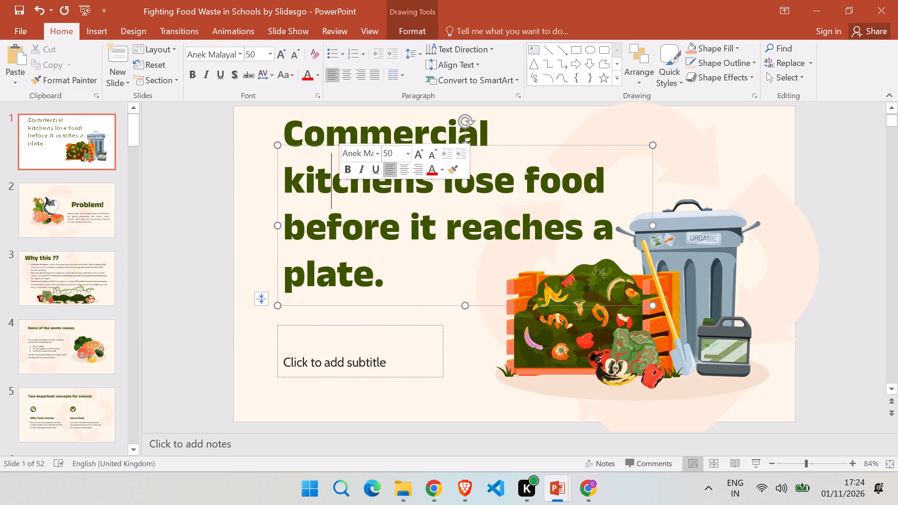
click(415, 313)
click(423, 342)
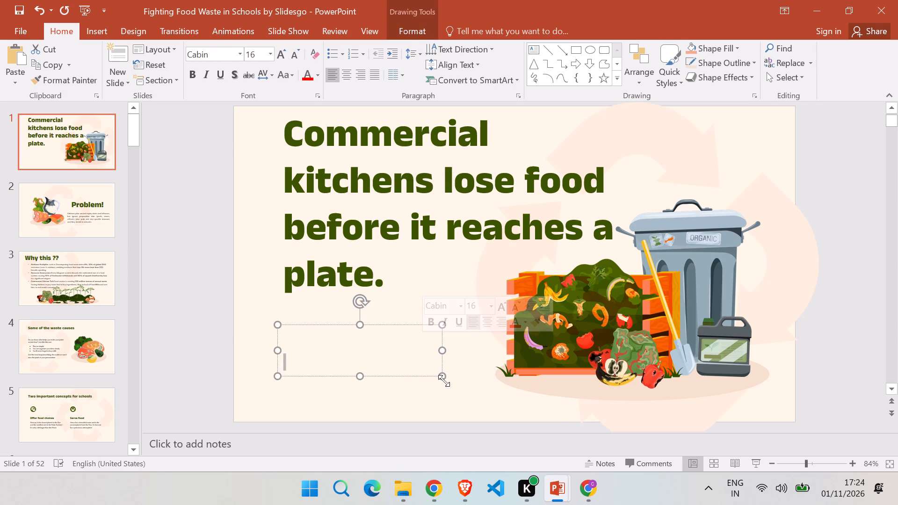
drag(441, 375, 393, 347)
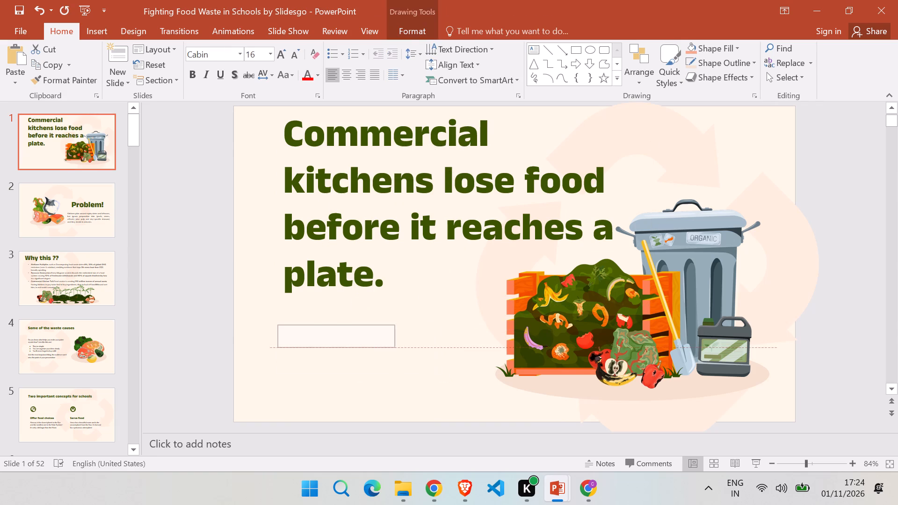
key(Delete)
Move the heading text box on slide 1 slightly down and to the left, away from the slide's top edge.
click(442, 265)
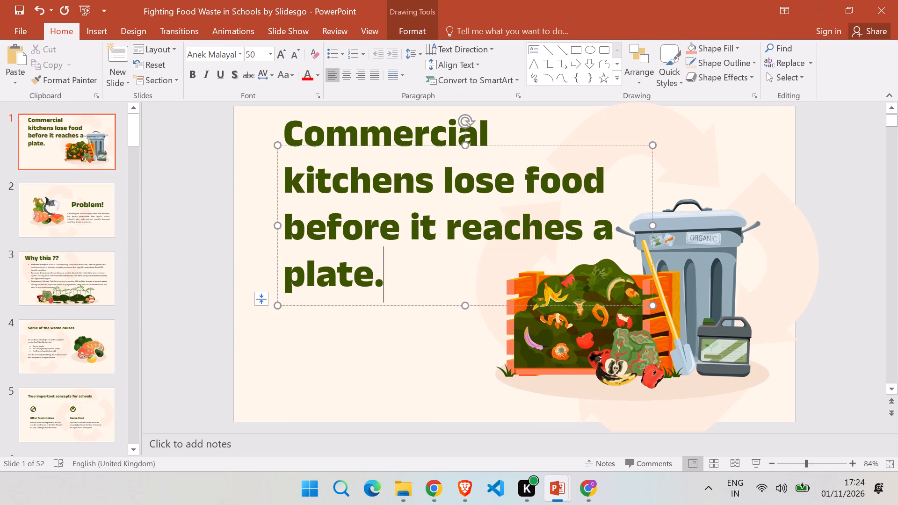
drag(583, 146, 547, 168)
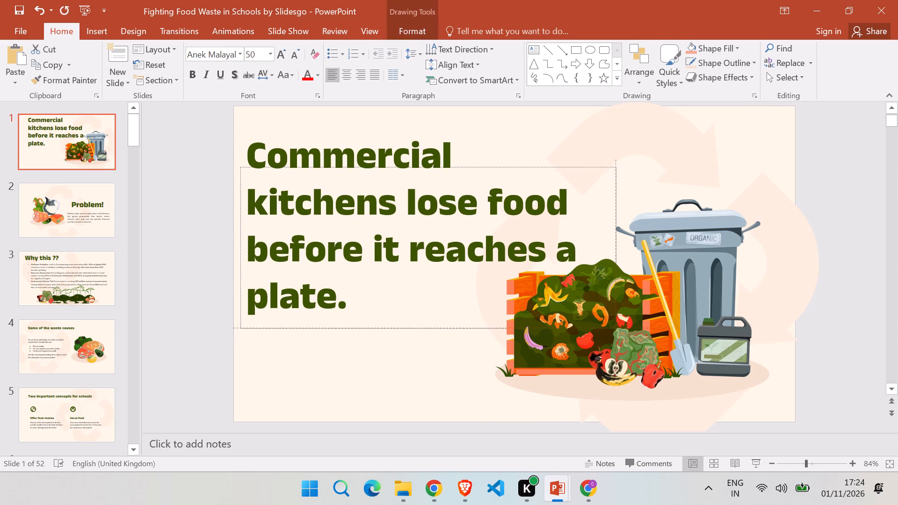
drag(547, 168, 565, 168)
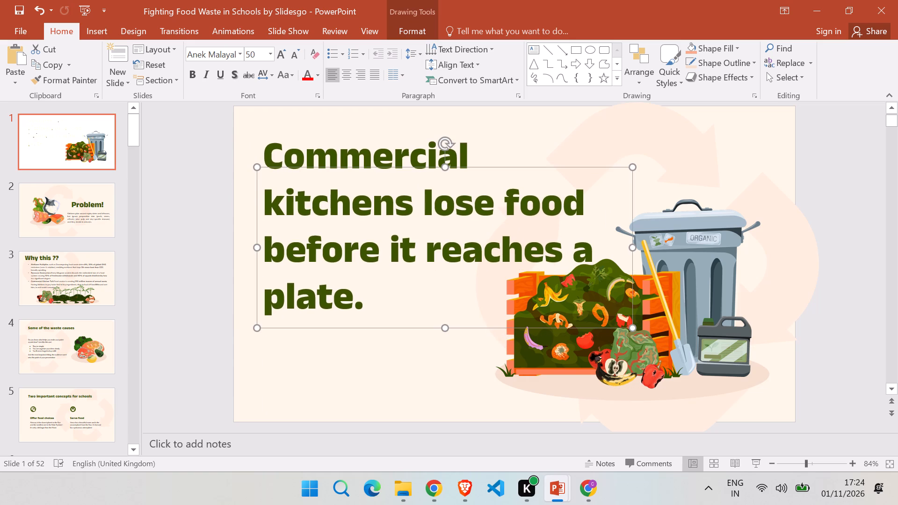
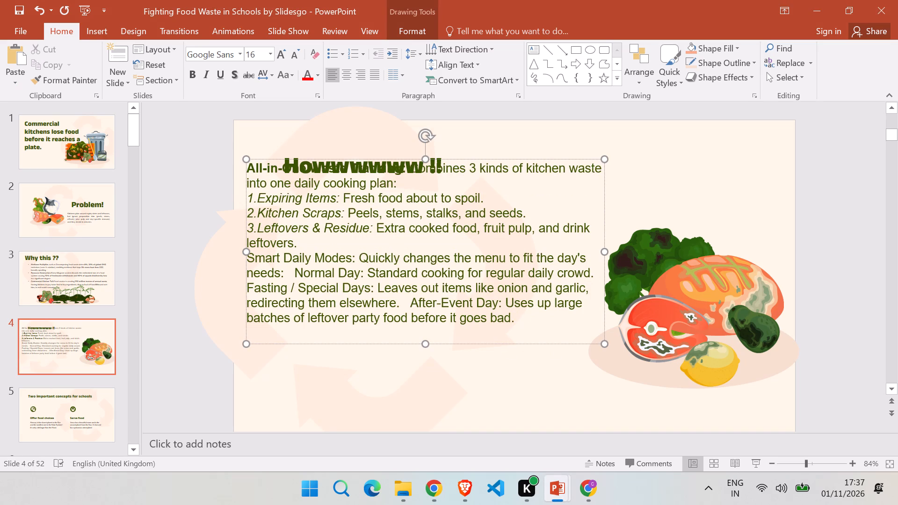
Start a new line before "Normal Day" in the pasted Smart Daily Modes text.
click(294, 273)
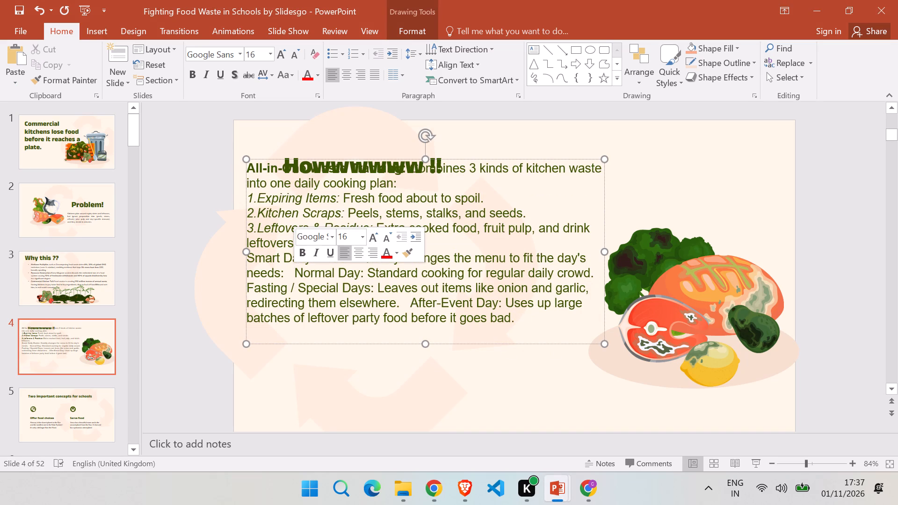
key(Return)
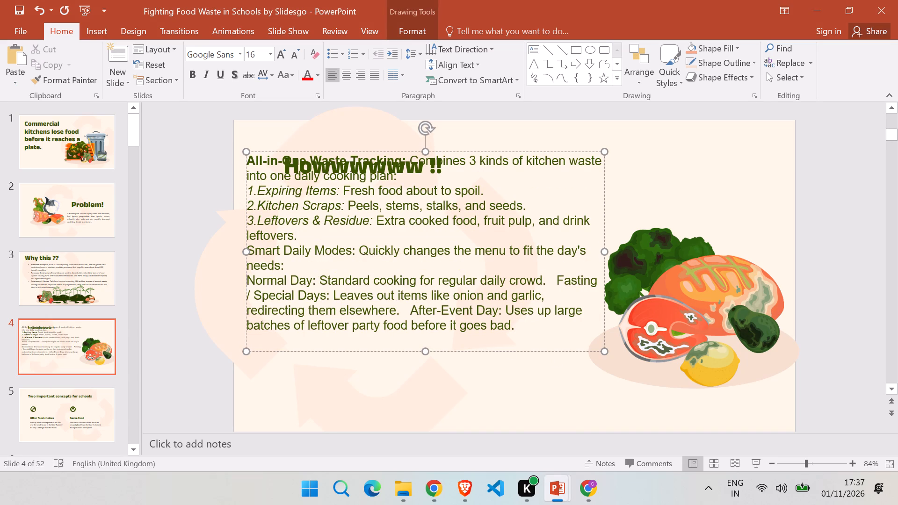
Widen slide 4's text box so the Smart Daily Modes introduction fits on a single line.
drag(599, 252, 612, 252)
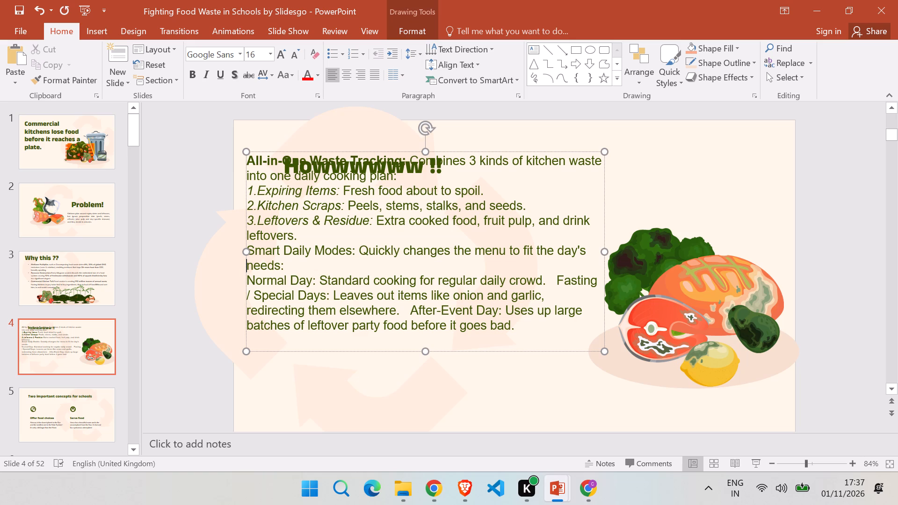
drag(612, 252, 626, 255)
drag(607, 252, 624, 250)
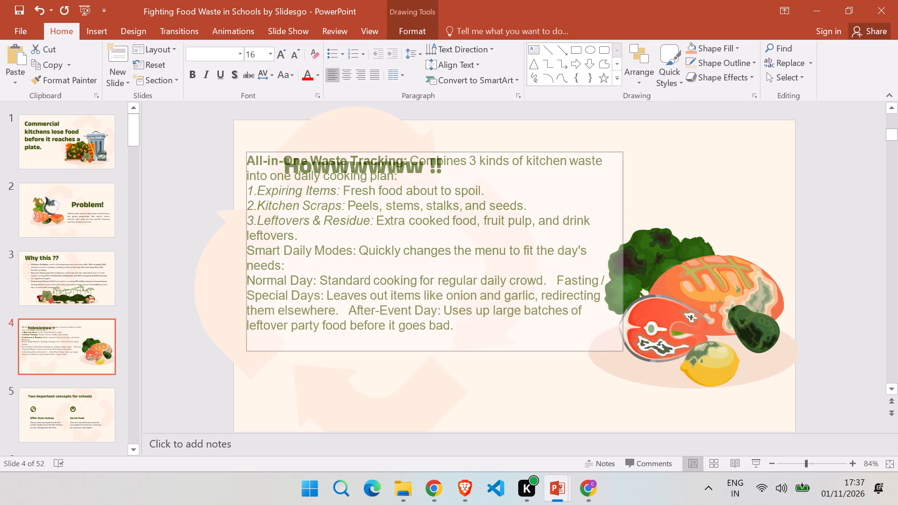
drag(624, 250, 637, 251)
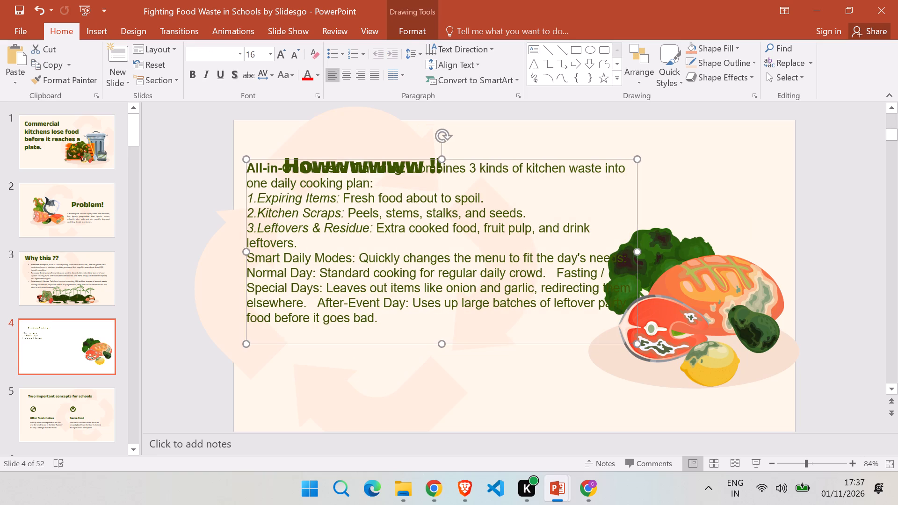
Make the "Smart Daily Modes:" heading bold, including its colon.
drag(353, 259, 260, 263)
click(265, 240)
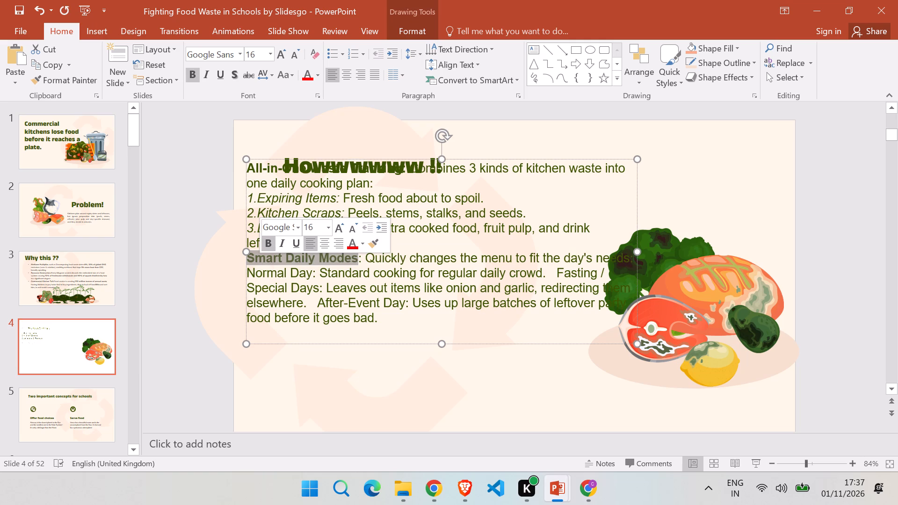
click(361, 257)
click(361, 257)
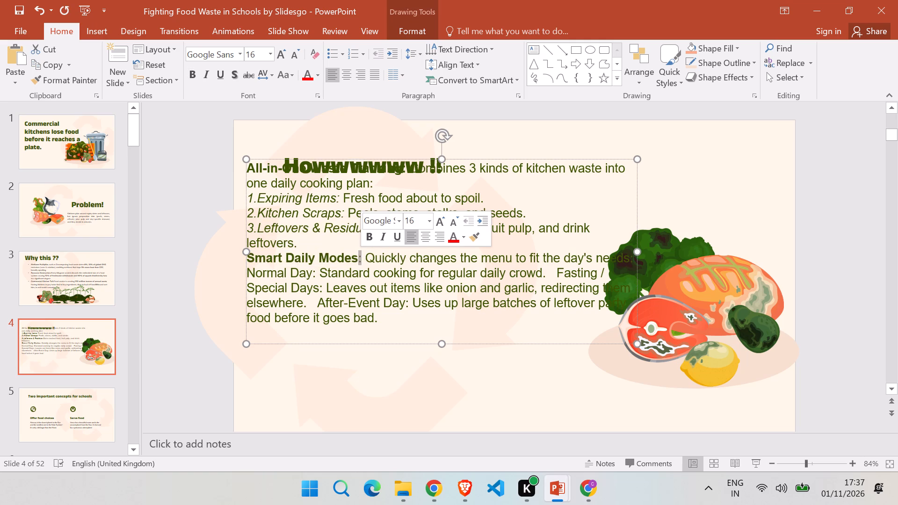
click(364, 242)
click(364, 264)
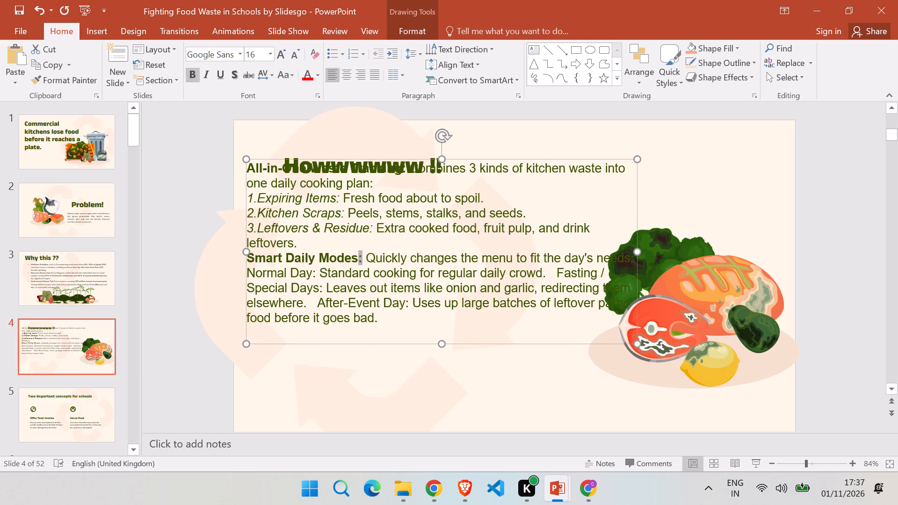
click(320, 234)
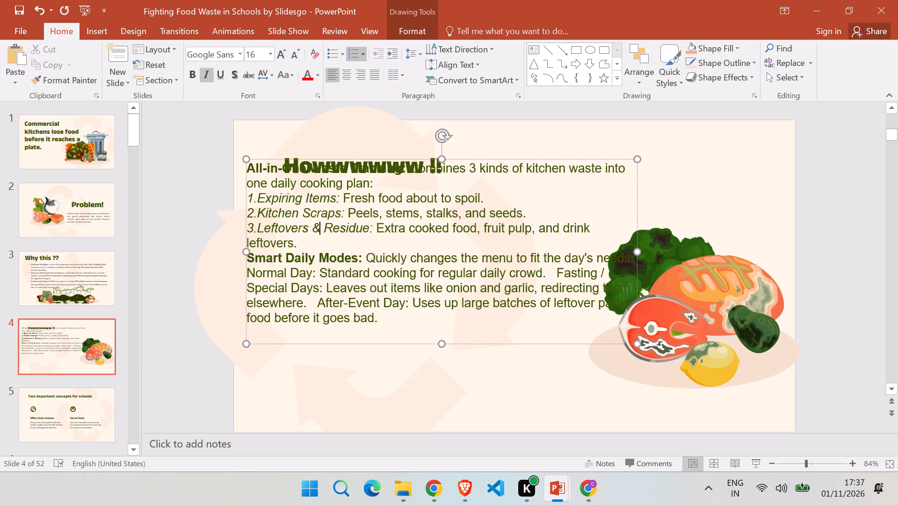
click(252, 275)
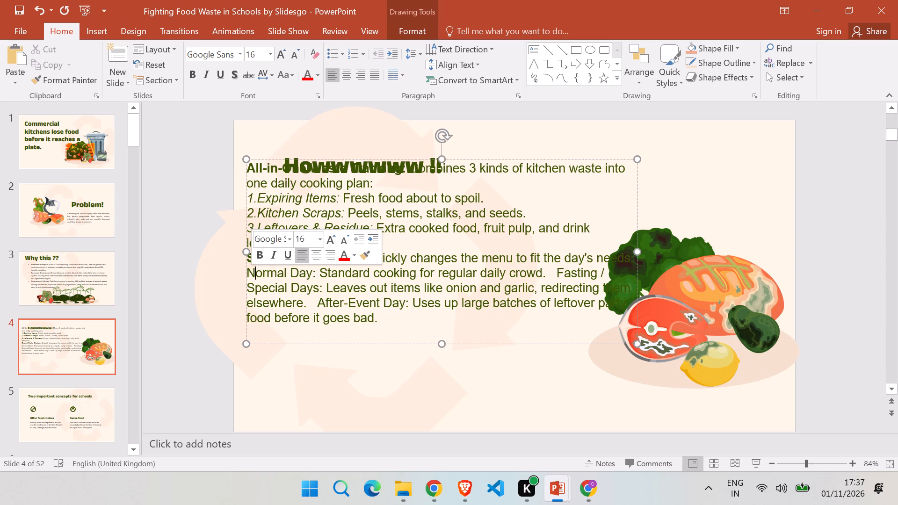
click(474, 262)
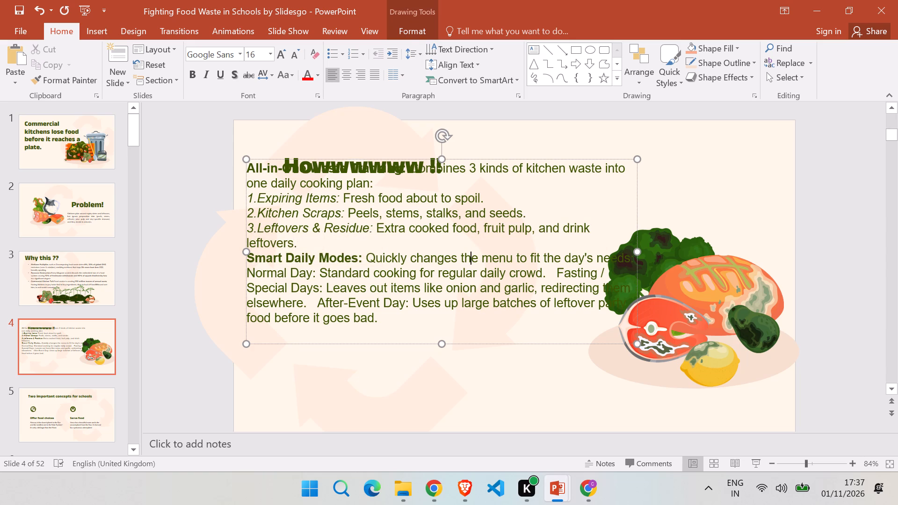
Apply round bullets to all paragraphs in slide 4's text box, from All-in-One Waste Tracking through After-Event Day.
drag(251, 170, 421, 290)
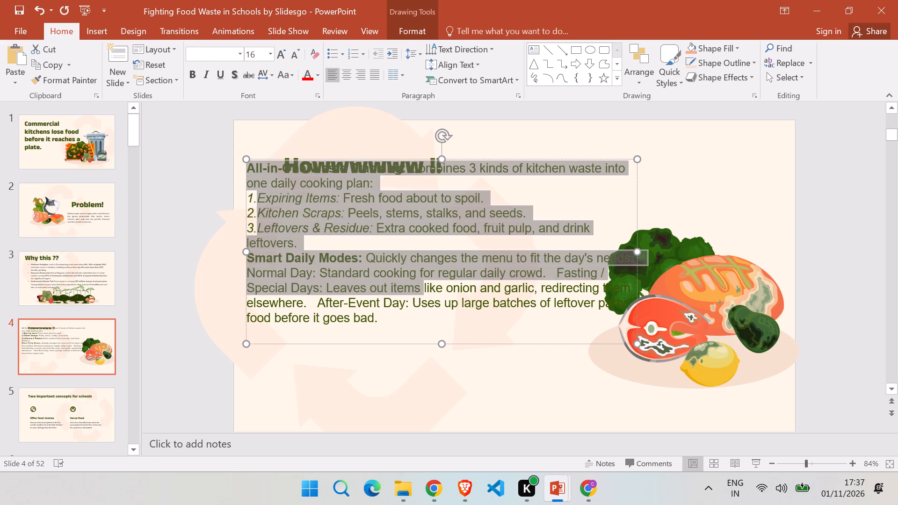
drag(421, 290, 410, 319)
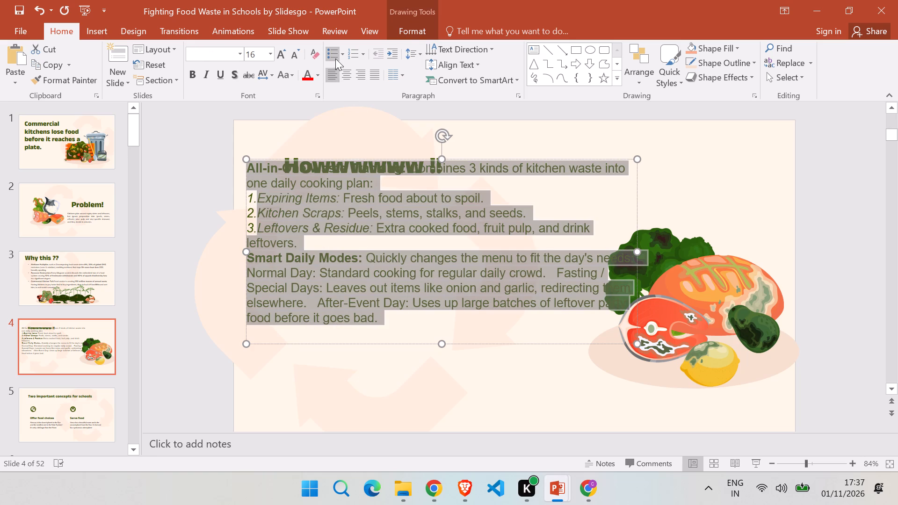
click(334, 58)
click(326, 249)
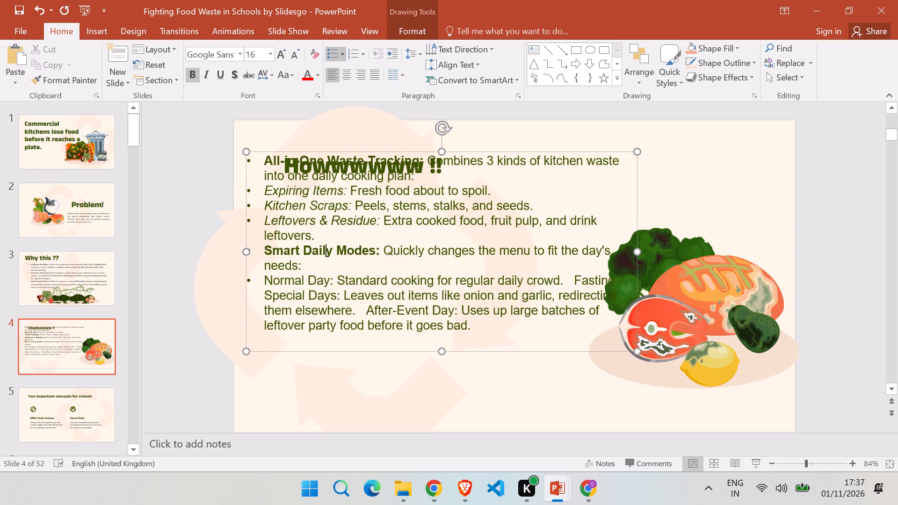
Remove the bullet from the paragraph that begins with "Normal Day".
click(258, 281)
key(BackSpace)
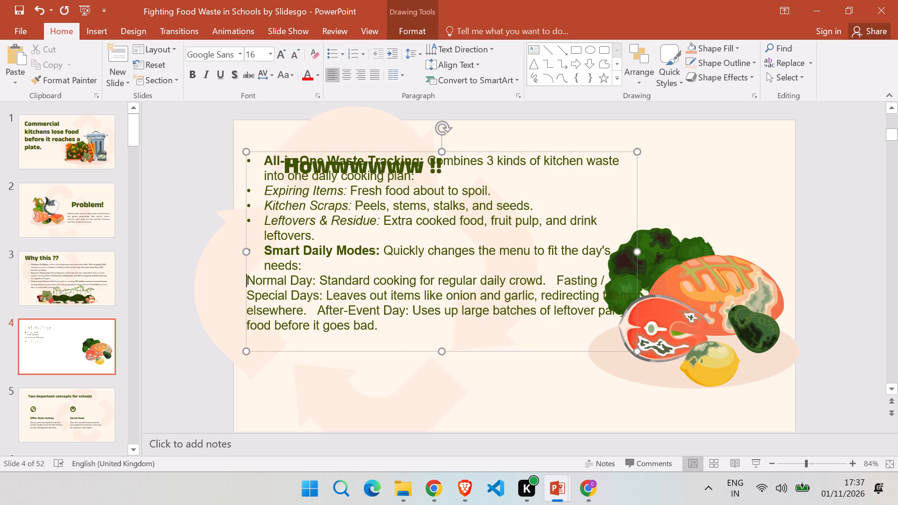
Start a new line before "After-Event Day" in the Smart Daily Modes text.
drag(250, 281, 387, 330)
click(343, 318)
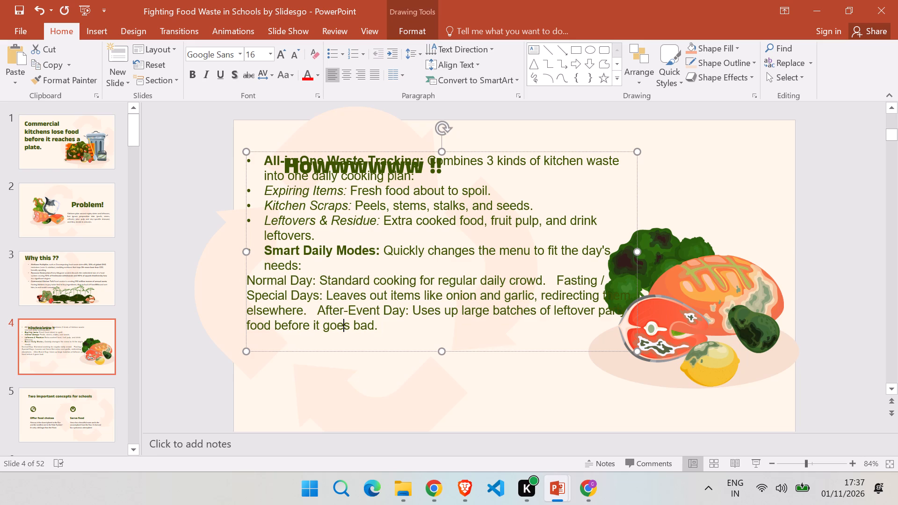
click(320, 311)
key(Return)
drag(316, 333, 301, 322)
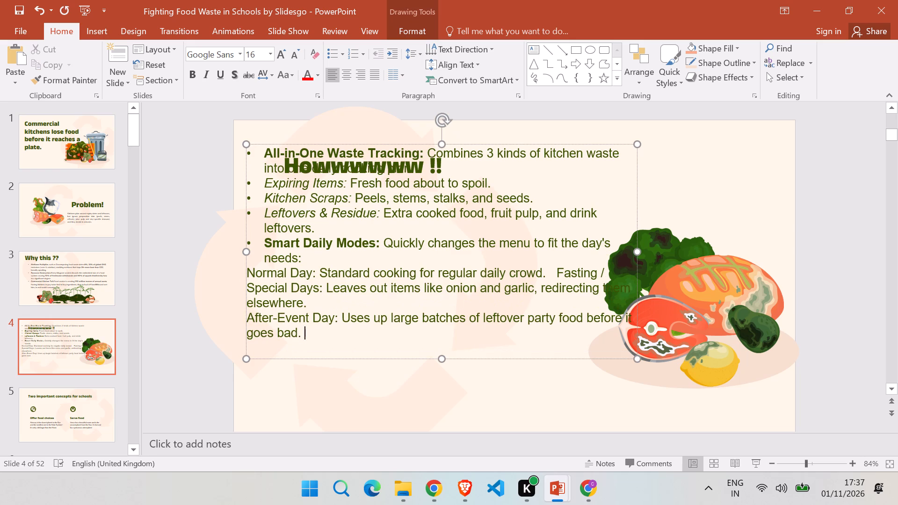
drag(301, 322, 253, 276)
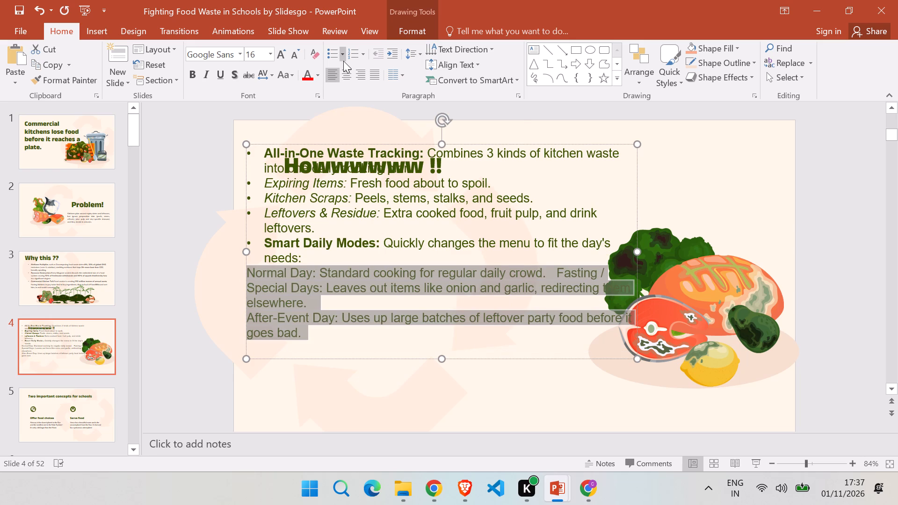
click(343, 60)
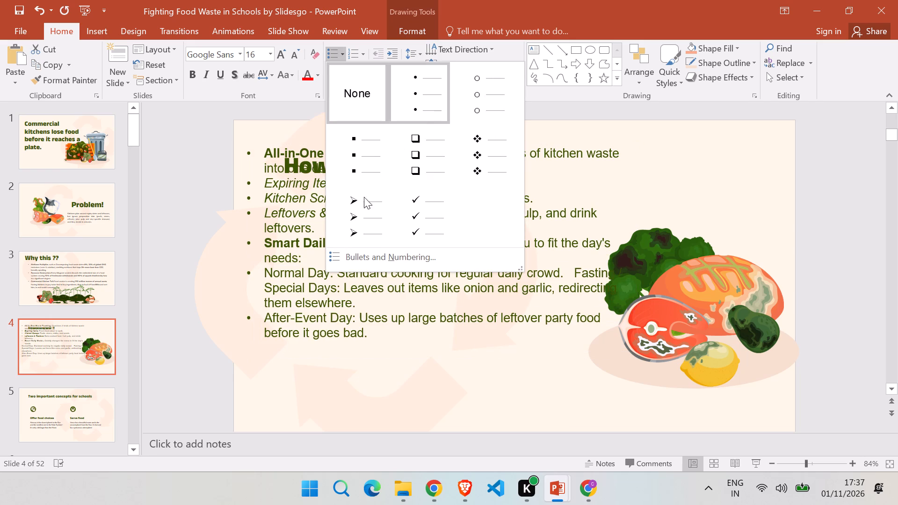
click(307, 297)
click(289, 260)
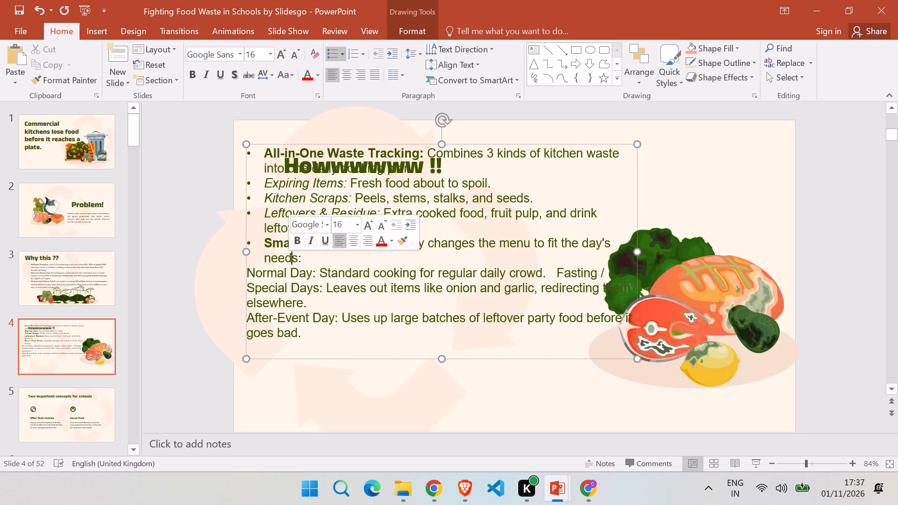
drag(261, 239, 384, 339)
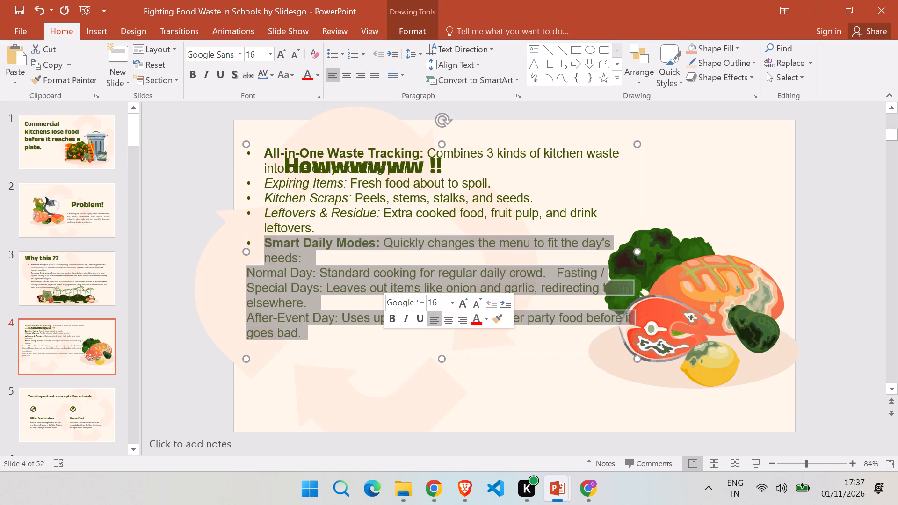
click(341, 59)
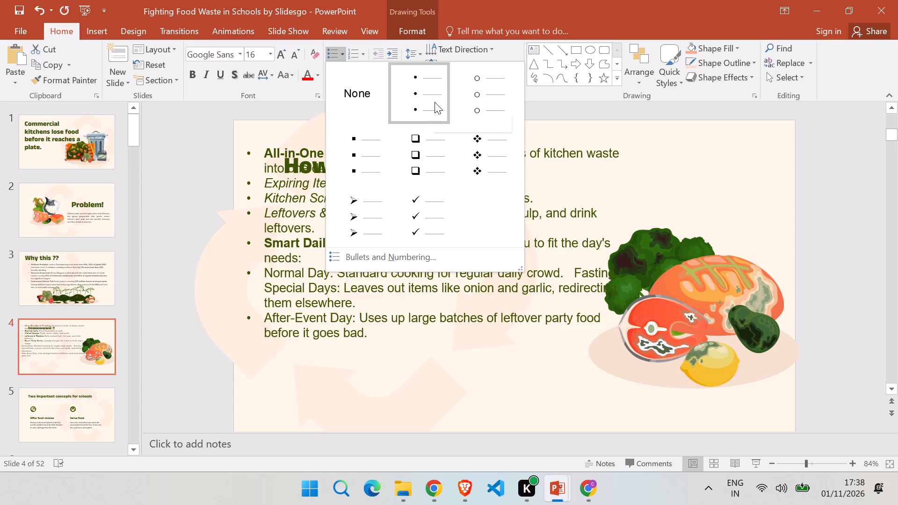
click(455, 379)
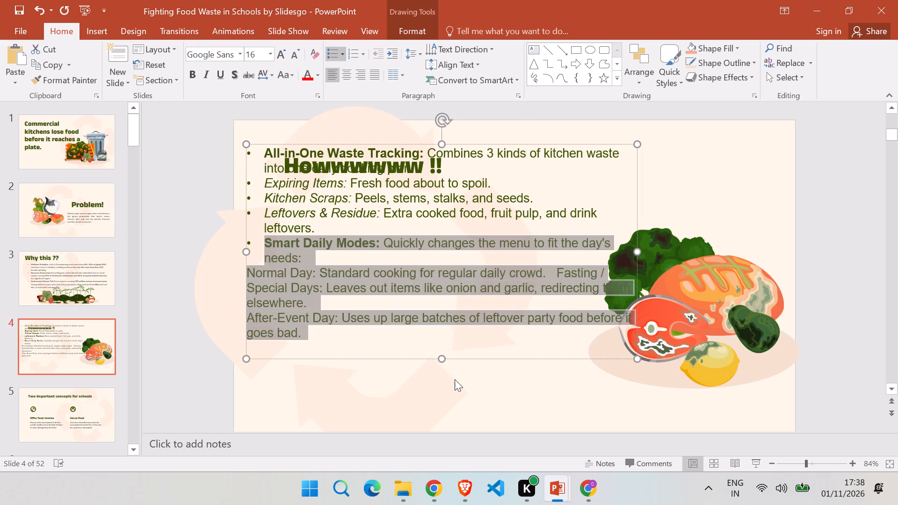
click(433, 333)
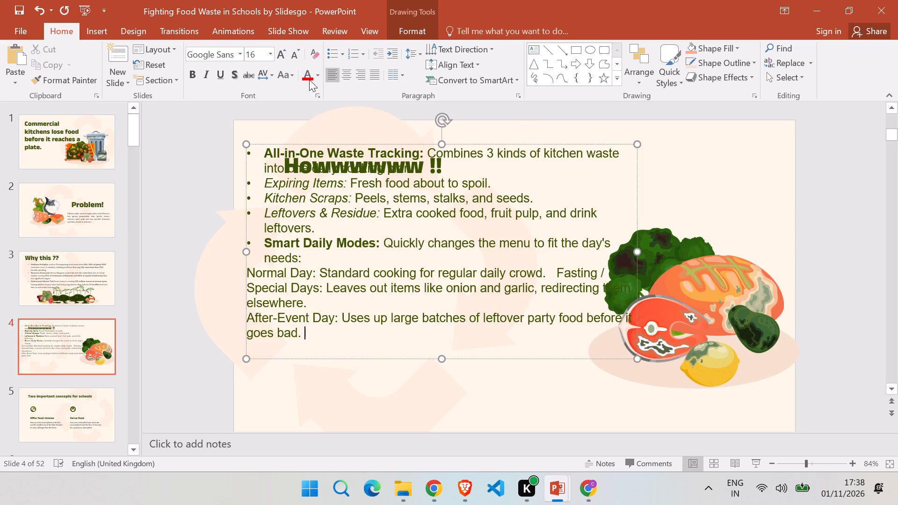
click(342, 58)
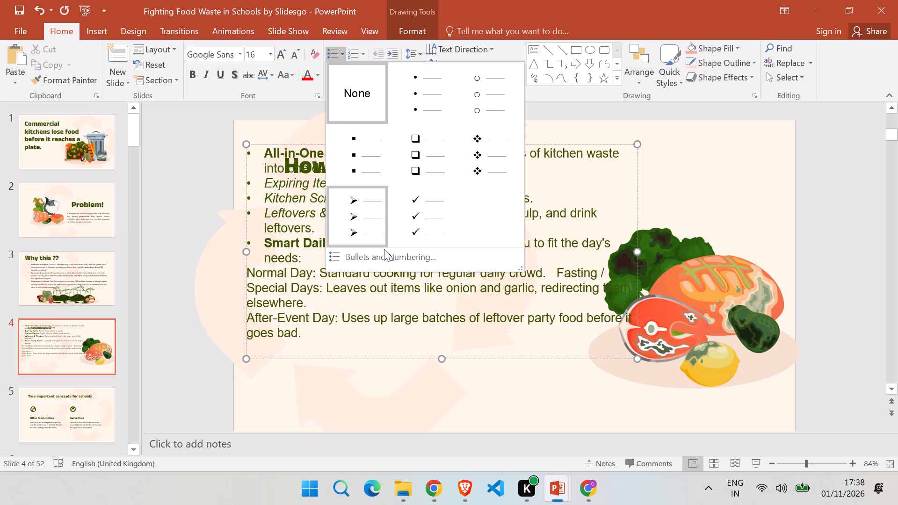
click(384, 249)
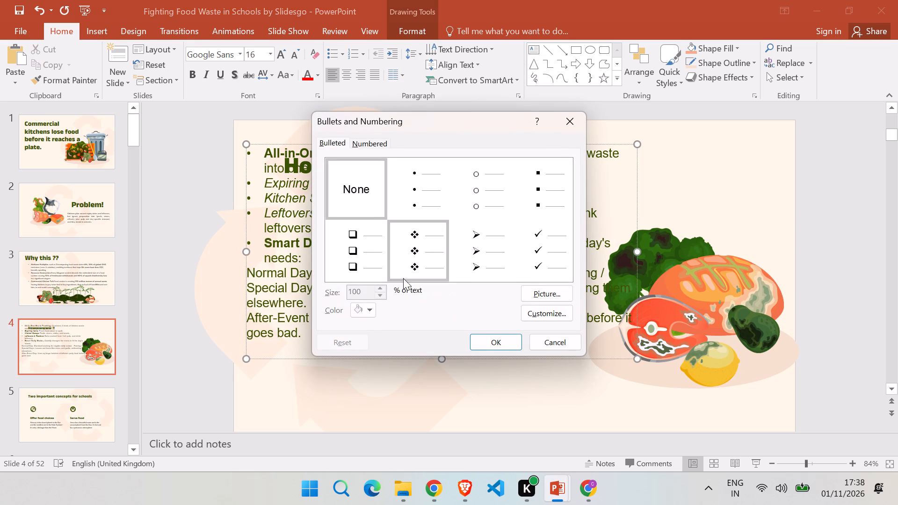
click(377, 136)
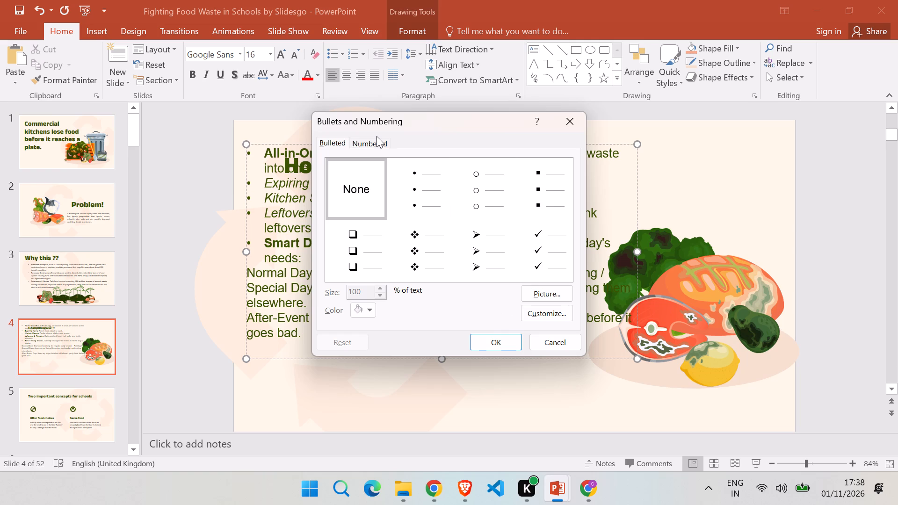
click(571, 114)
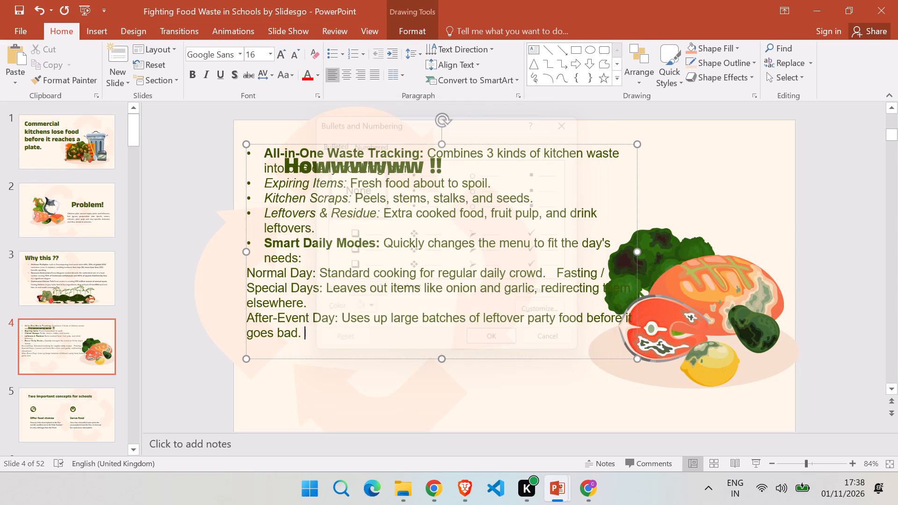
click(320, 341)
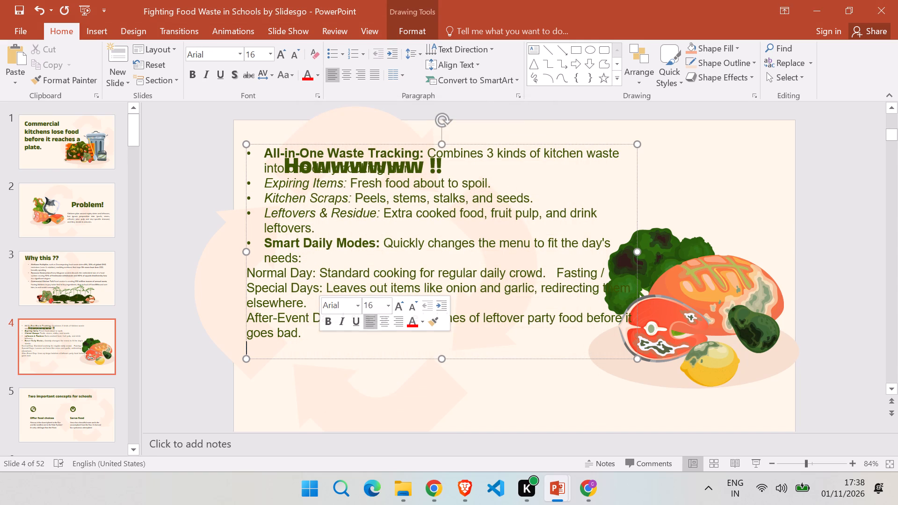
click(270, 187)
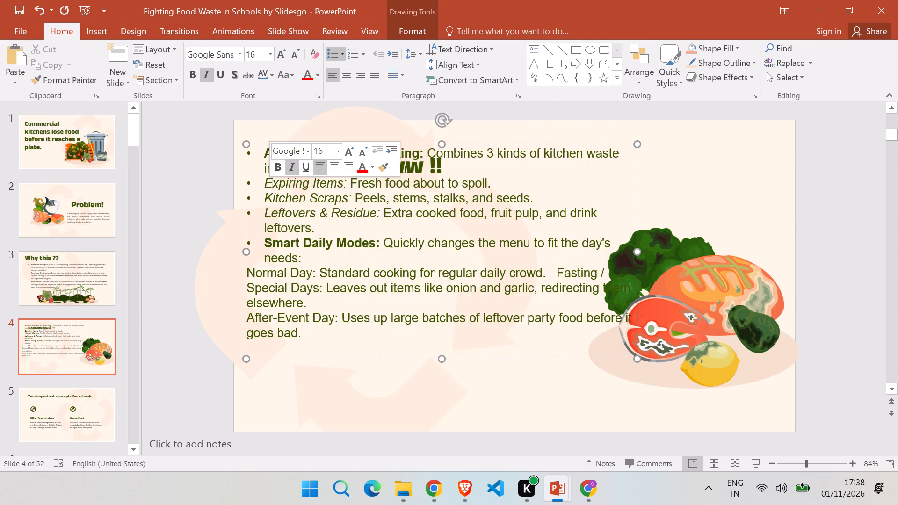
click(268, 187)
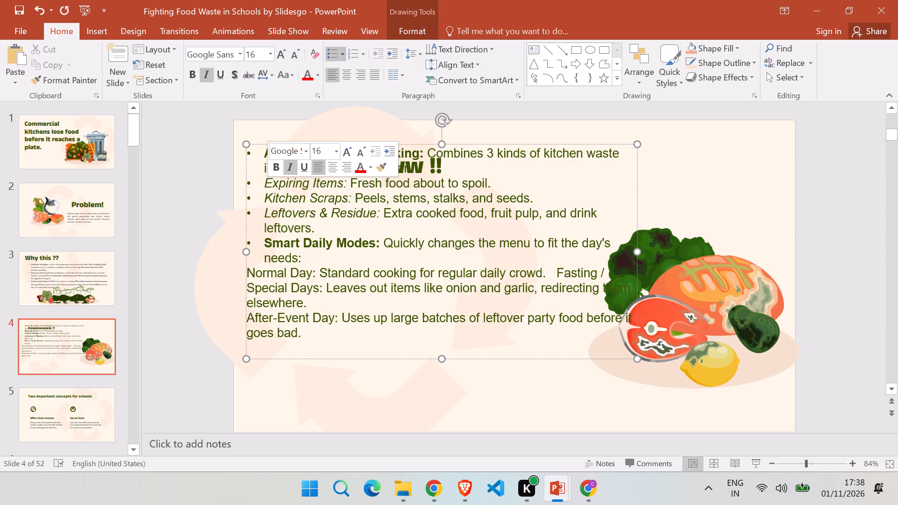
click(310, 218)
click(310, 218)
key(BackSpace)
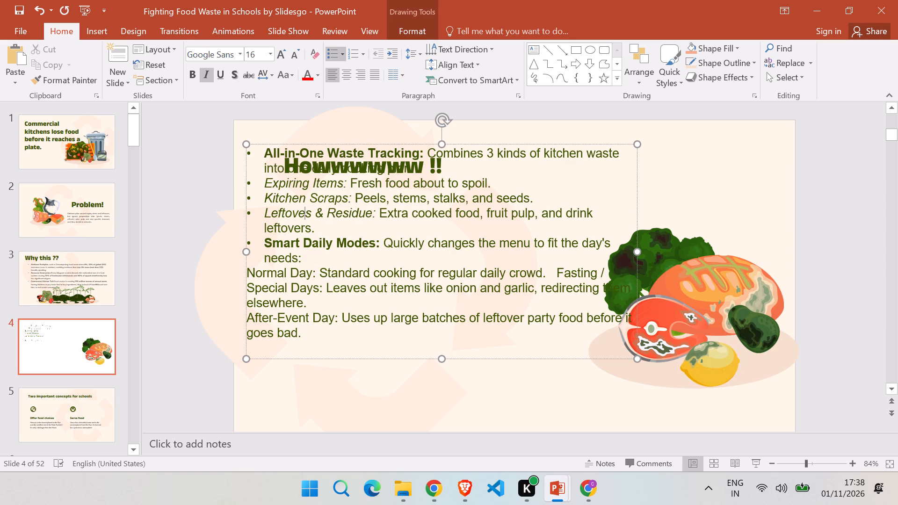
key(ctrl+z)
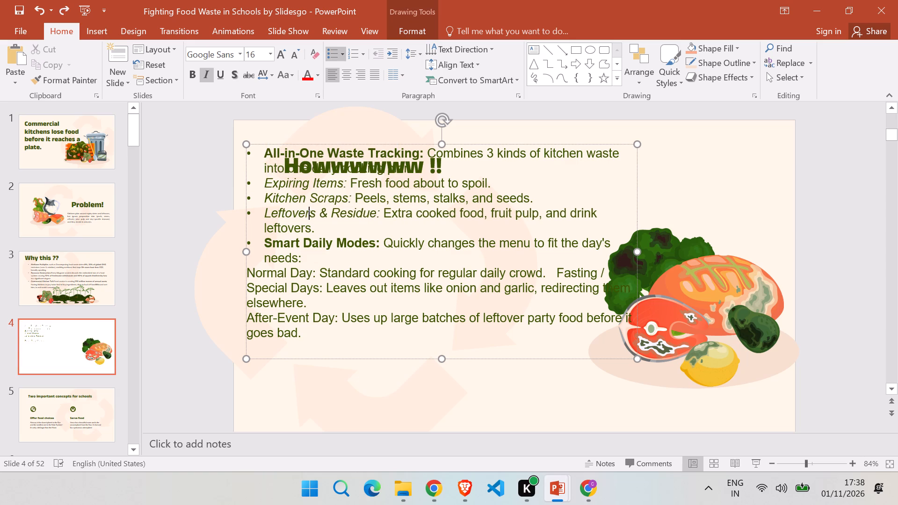
Remove the bullets from the Expiring Items, Kitchen Scraps, and Leftovers & Residue paragraphs on slide 4.
click(267, 178)
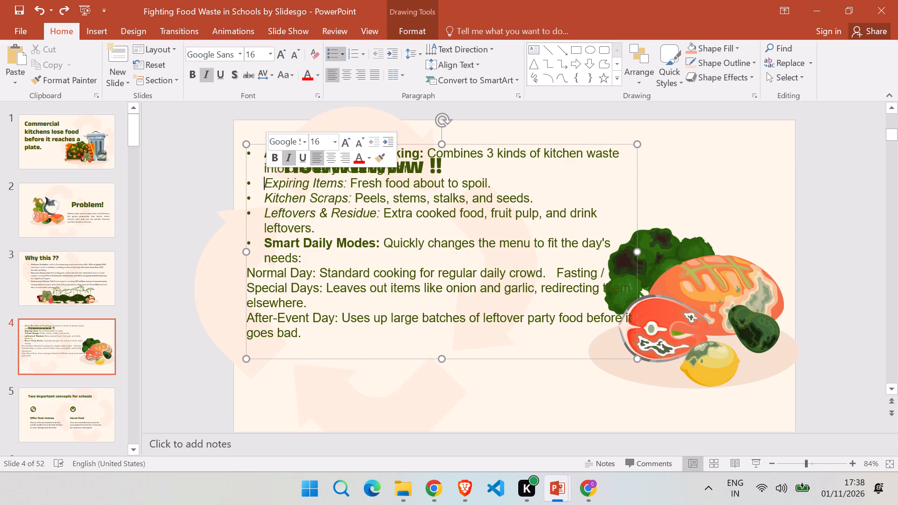
key(BackSpace)
click(263, 201)
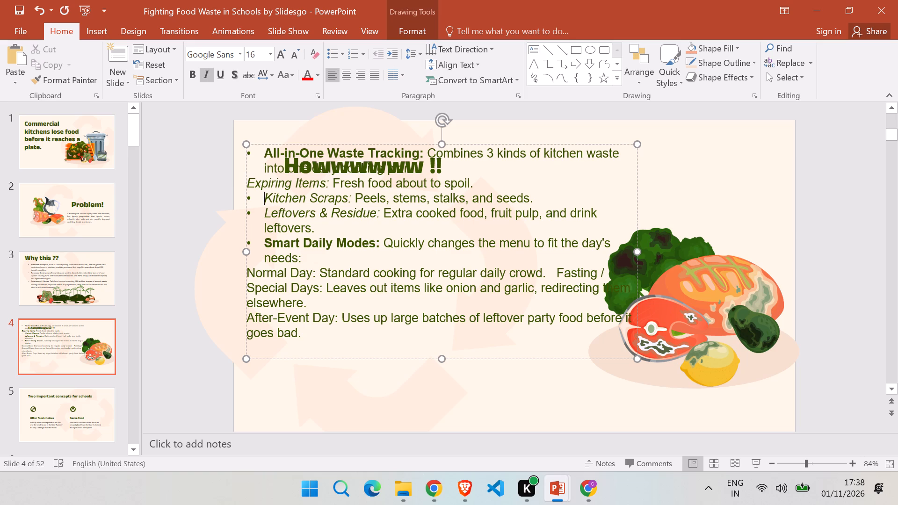
key(BackSpace)
click(261, 211)
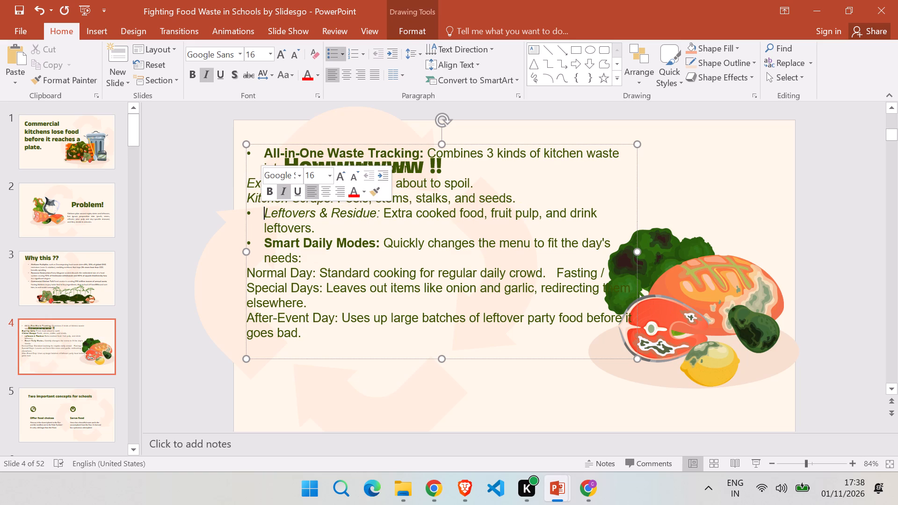
key(BackSpace)
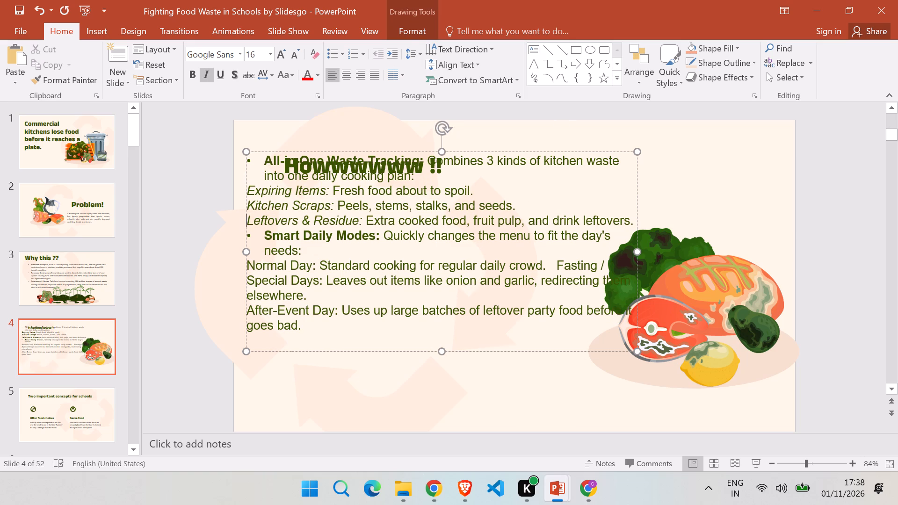
Move the slide 4 text box down below the "Howwwwww !!" title and narrow it slightly from its right edge.
drag(574, 153, 579, 189)
drag(532, 152, 533, 155)
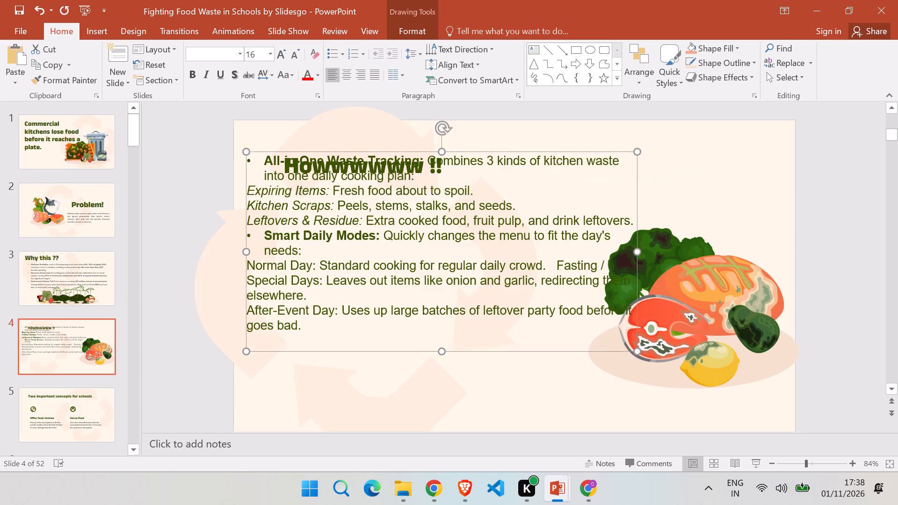
drag(533, 155, 536, 181)
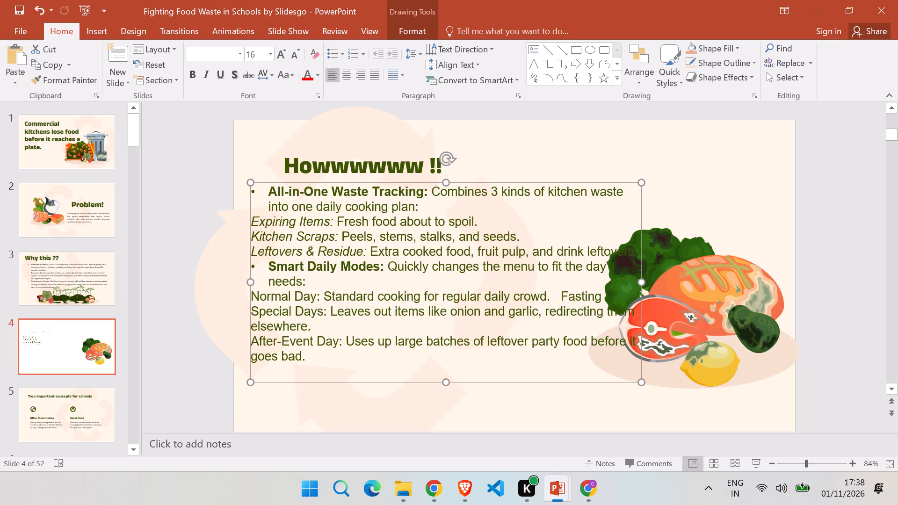
drag(638, 281, 624, 281)
Reduce the font size of all text in the slide 4 text box to 14.
click(583, 275)
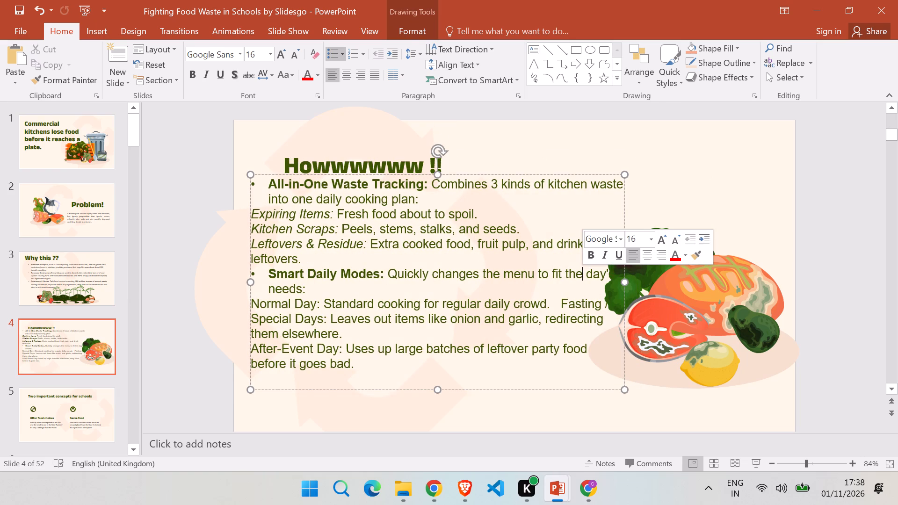
key(ctrl+a)
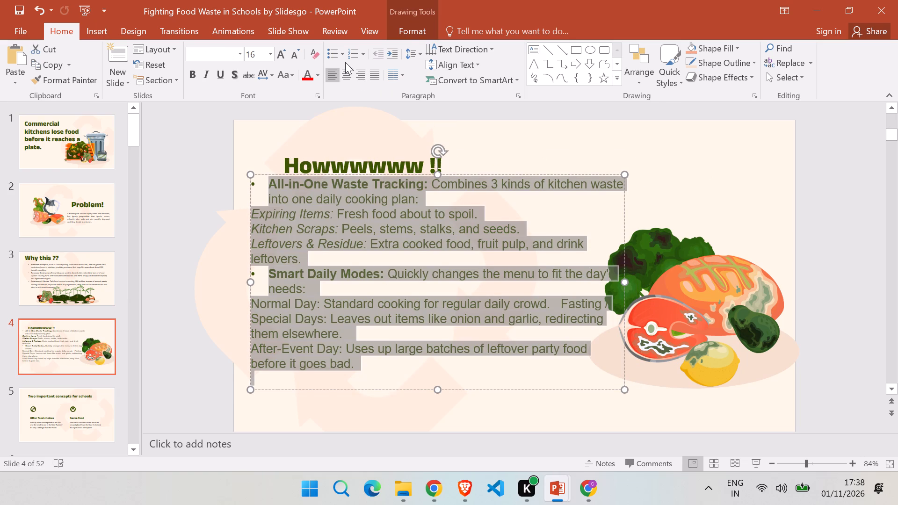
click(297, 56)
click(489, 285)
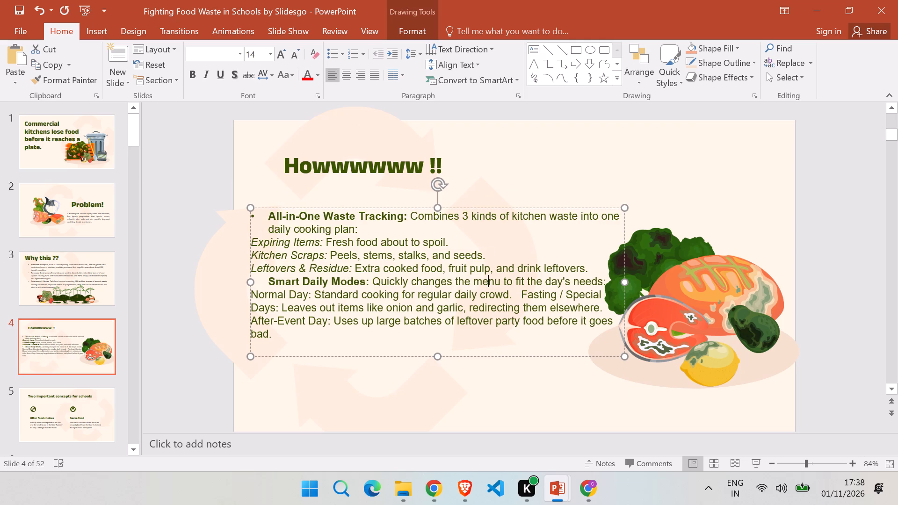
click(387, 334)
click(261, 297)
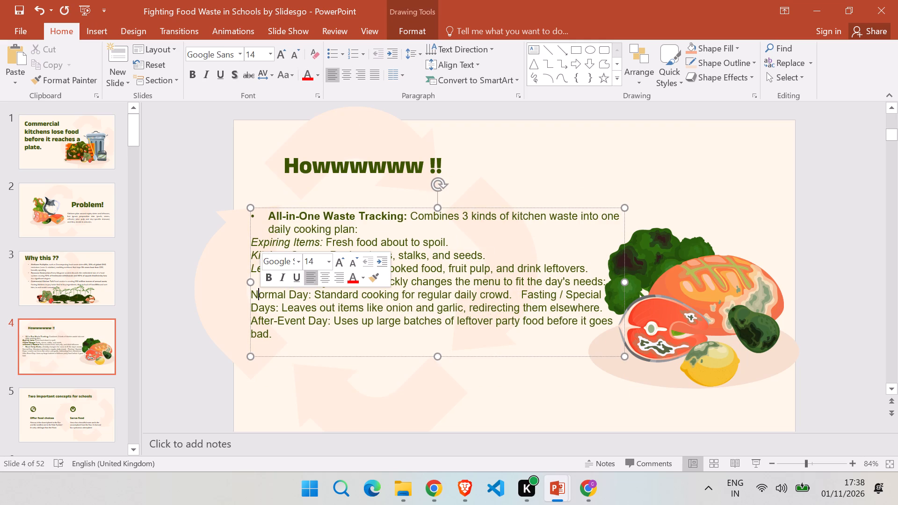
click(328, 400)
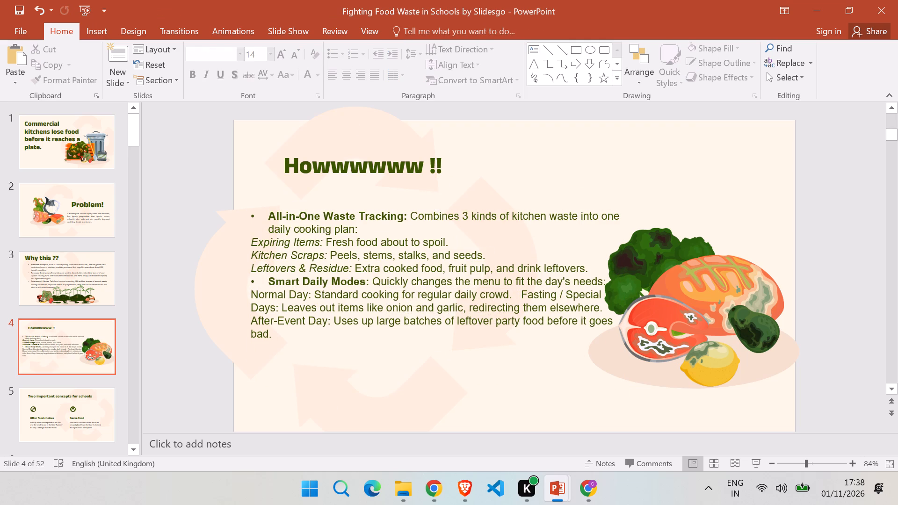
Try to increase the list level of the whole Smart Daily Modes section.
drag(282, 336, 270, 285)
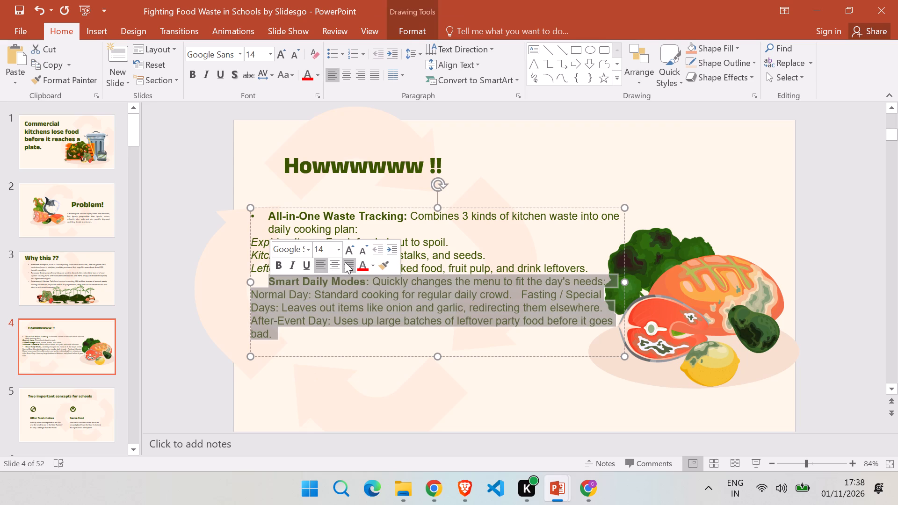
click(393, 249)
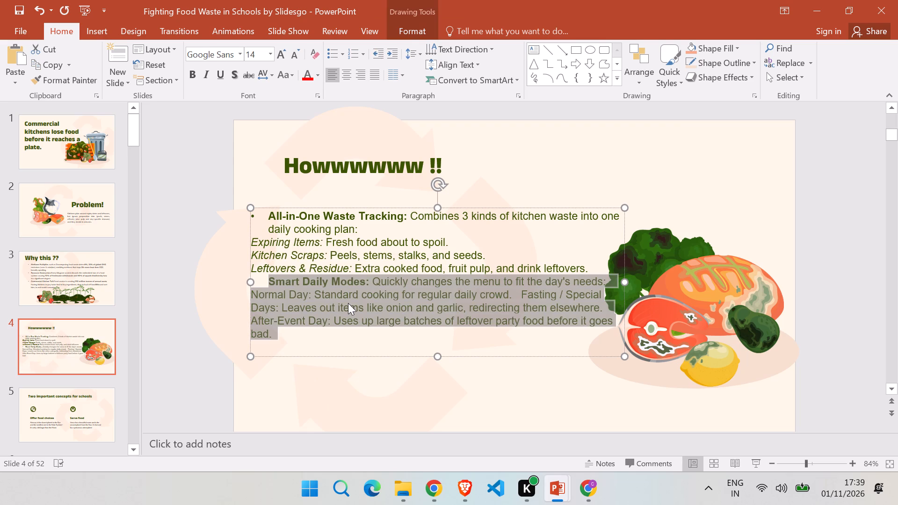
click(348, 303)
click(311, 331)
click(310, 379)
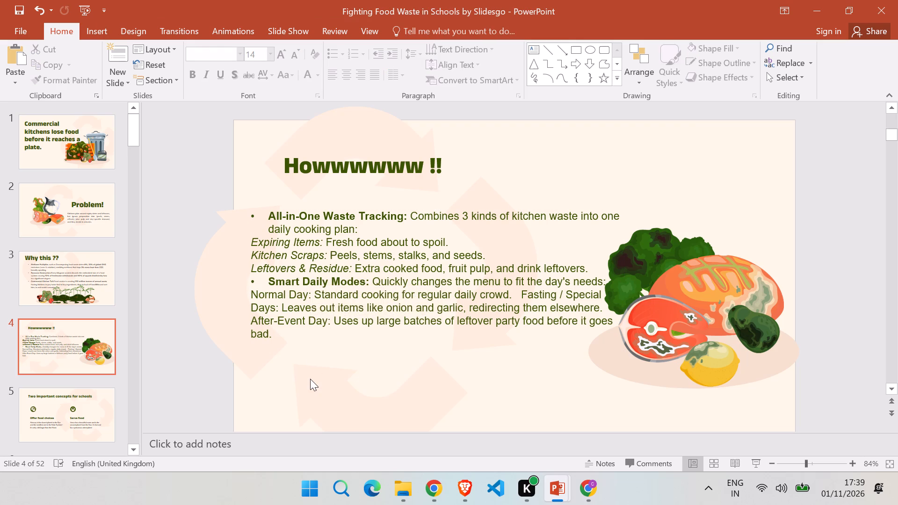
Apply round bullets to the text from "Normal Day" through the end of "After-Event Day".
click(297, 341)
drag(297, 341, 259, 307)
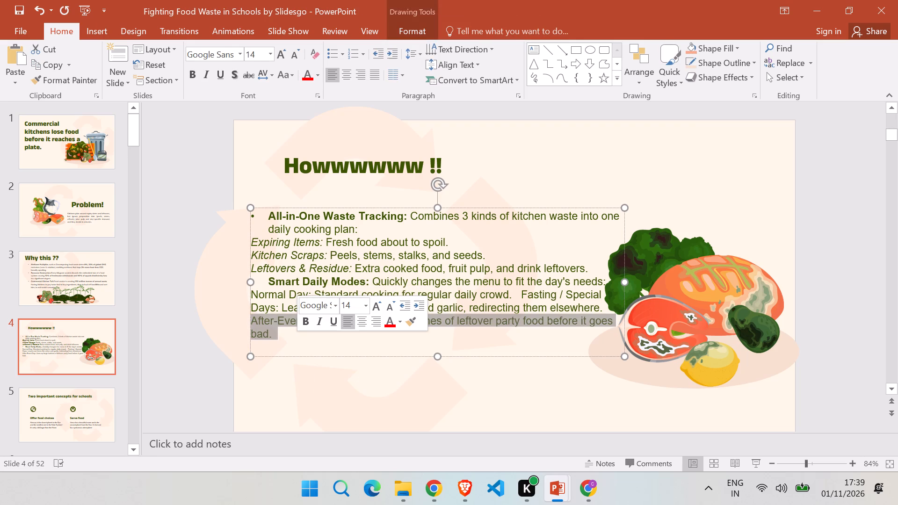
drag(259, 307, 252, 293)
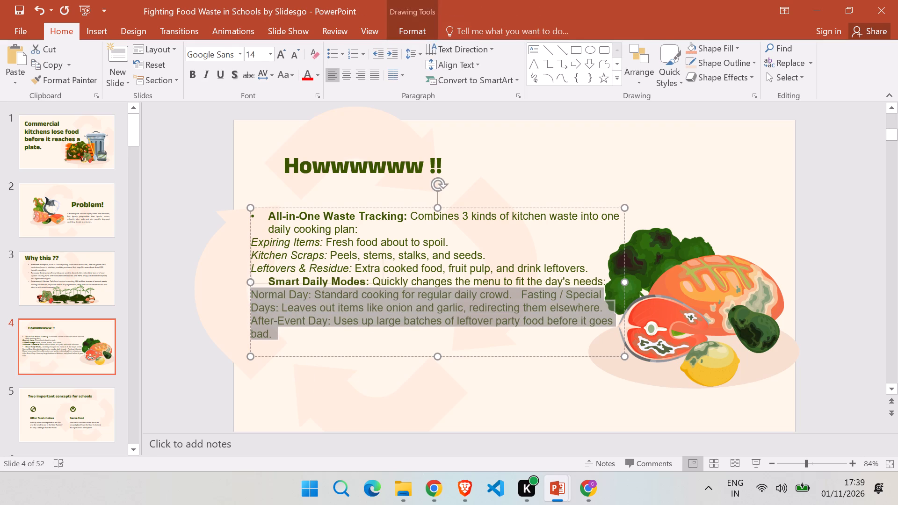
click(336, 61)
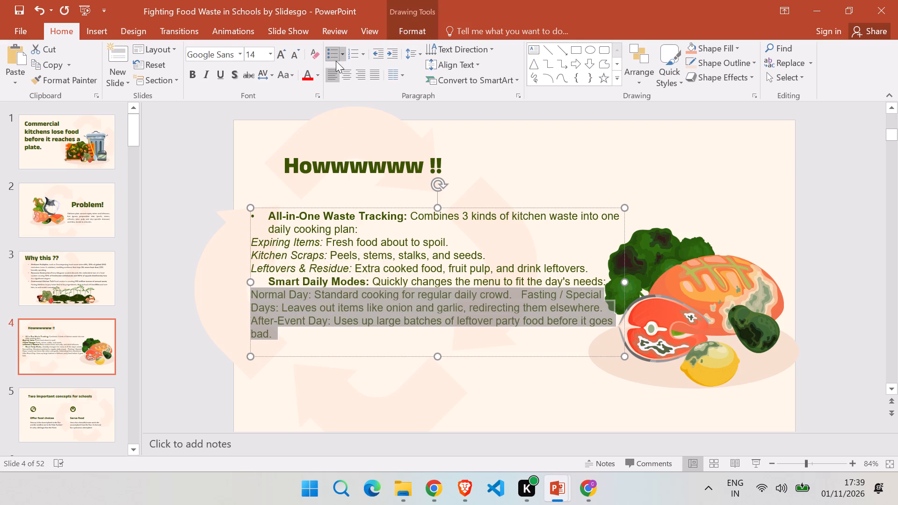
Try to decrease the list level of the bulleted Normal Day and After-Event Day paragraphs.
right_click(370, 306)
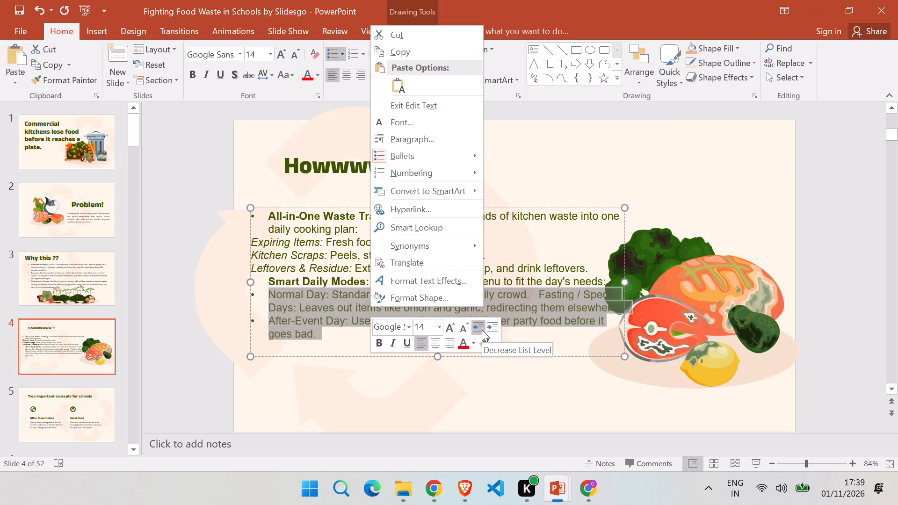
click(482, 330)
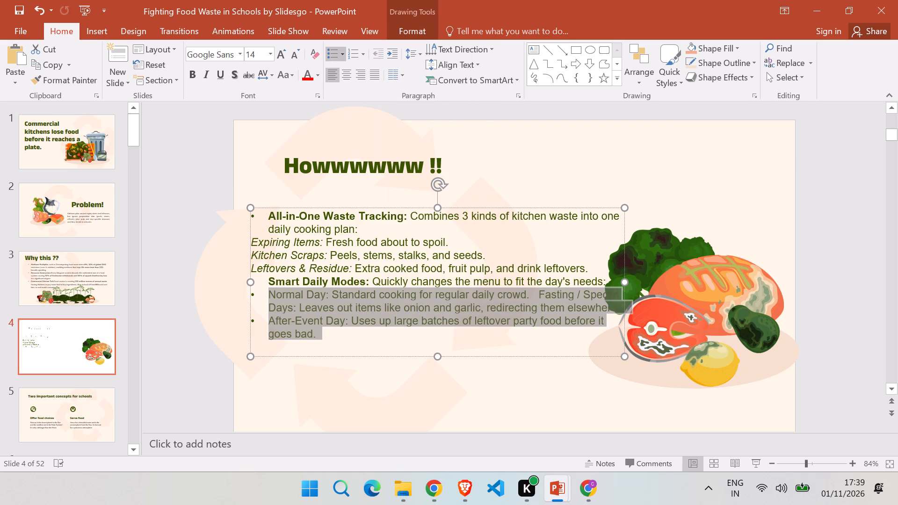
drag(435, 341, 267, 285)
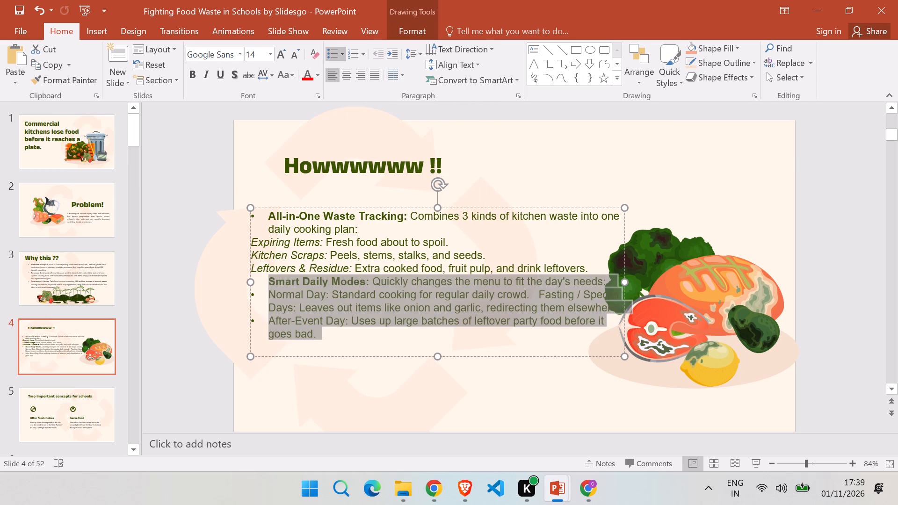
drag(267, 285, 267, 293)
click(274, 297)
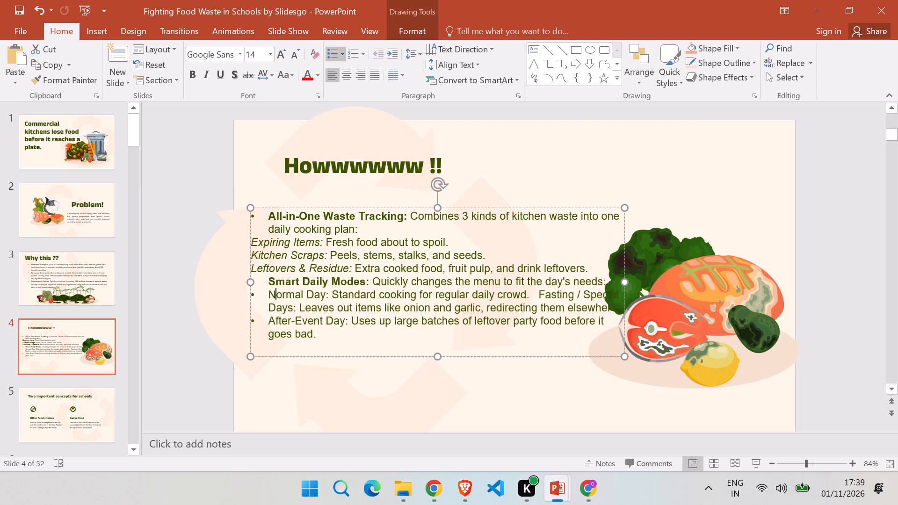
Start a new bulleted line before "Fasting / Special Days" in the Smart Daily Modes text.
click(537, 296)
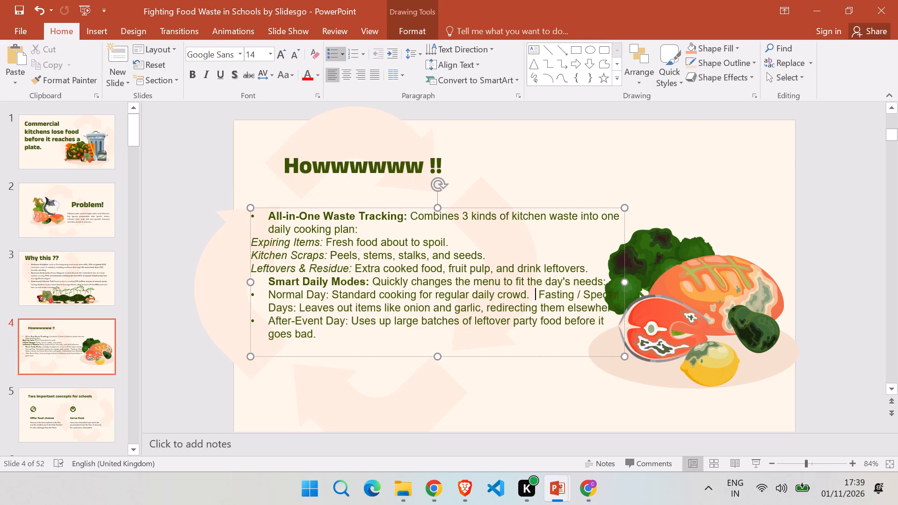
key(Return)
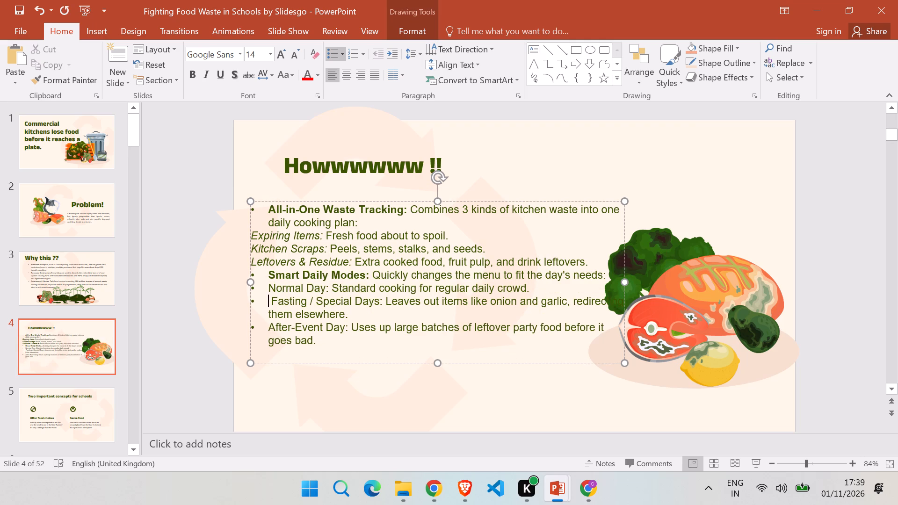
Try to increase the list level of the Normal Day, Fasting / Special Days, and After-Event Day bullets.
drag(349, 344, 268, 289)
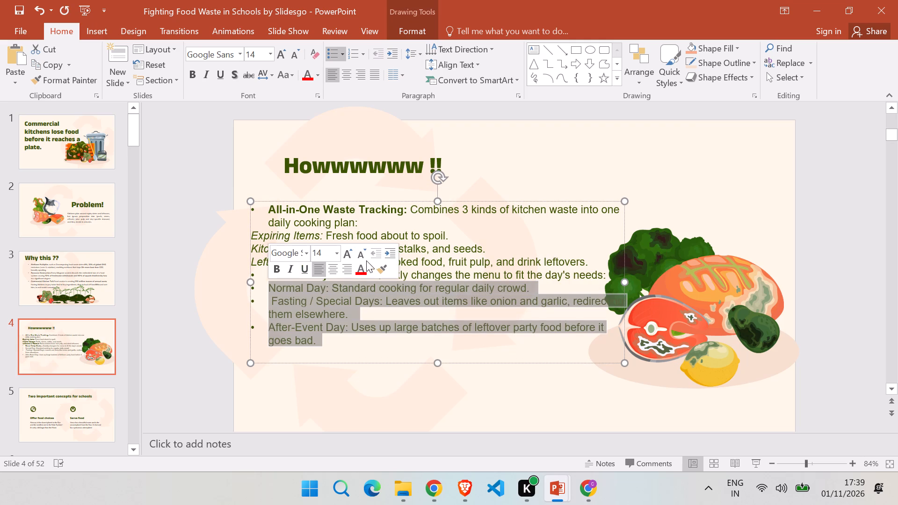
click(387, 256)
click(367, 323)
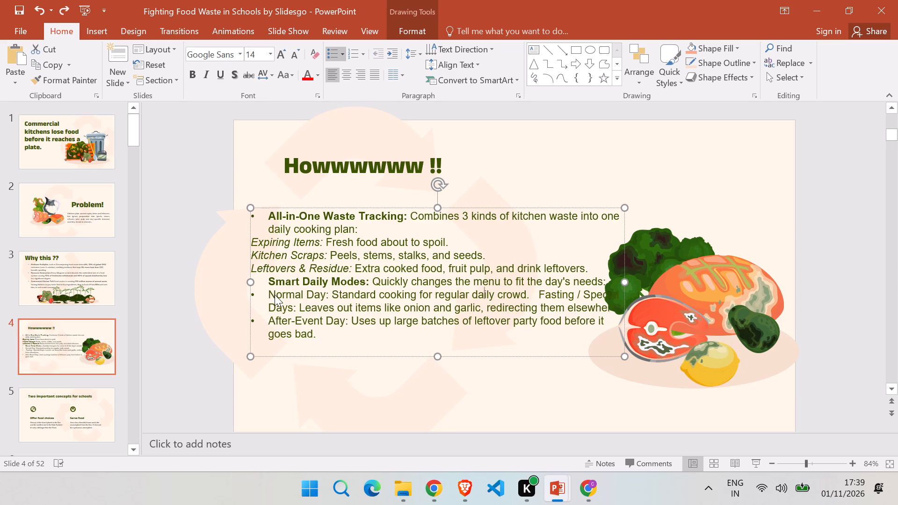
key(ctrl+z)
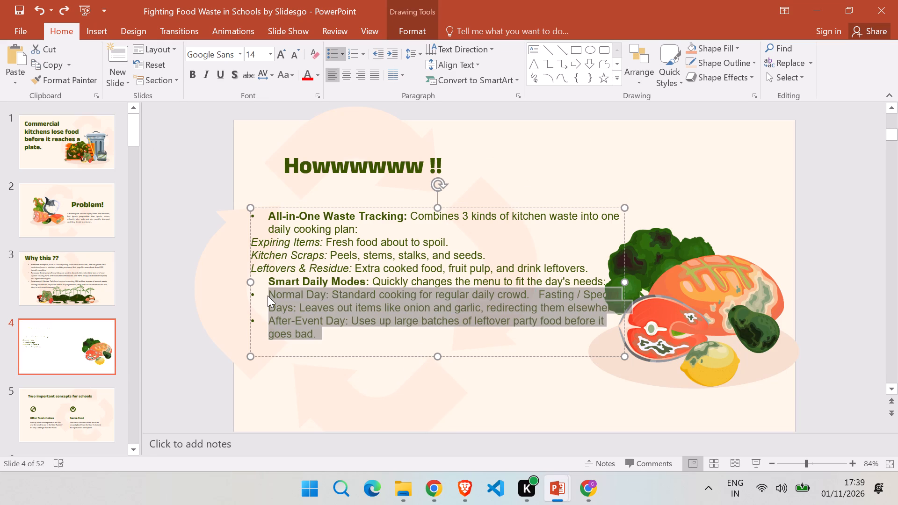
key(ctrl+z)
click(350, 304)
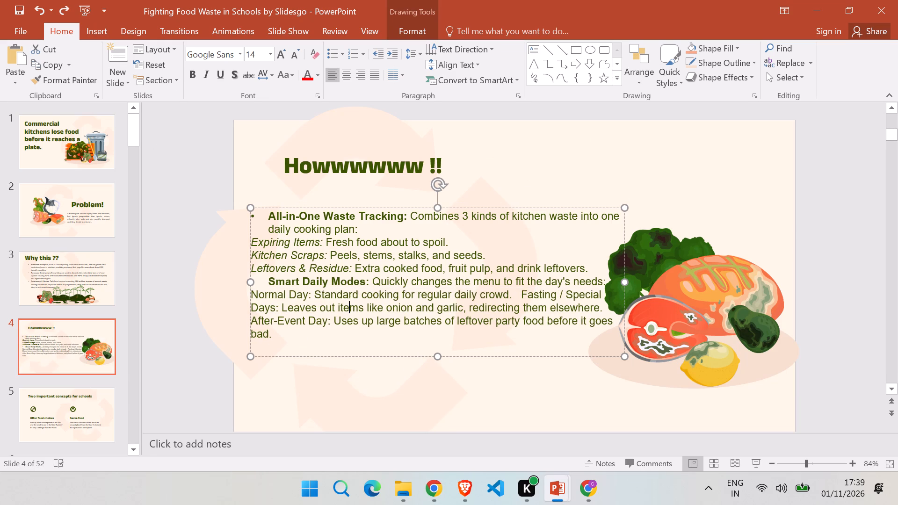
Start a new line before "Fasting / Special Days" in the Smart Daily Modes text on slide 4.
click(520, 298)
key(Return)
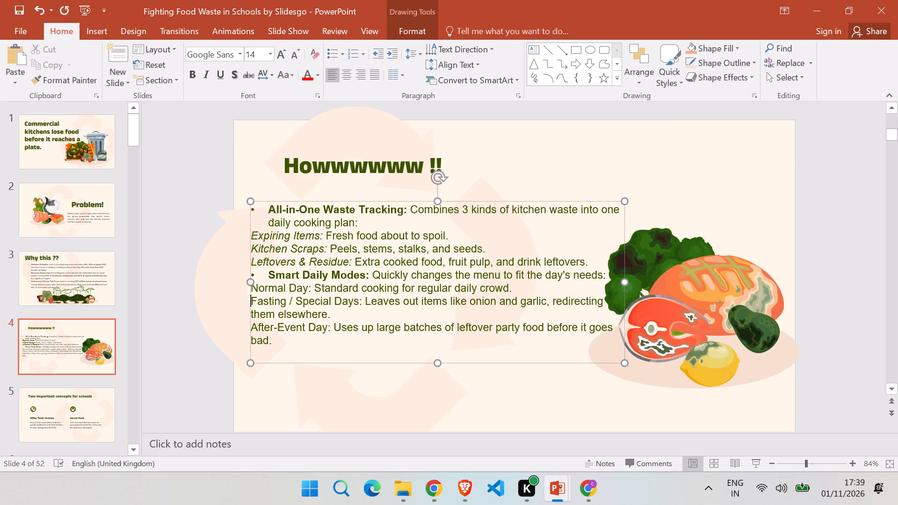
Indent the Normal Day, Fasting / Special Days and After-Event Day lines by one tab stop beneath Smart Daily Modes.
key(Up)
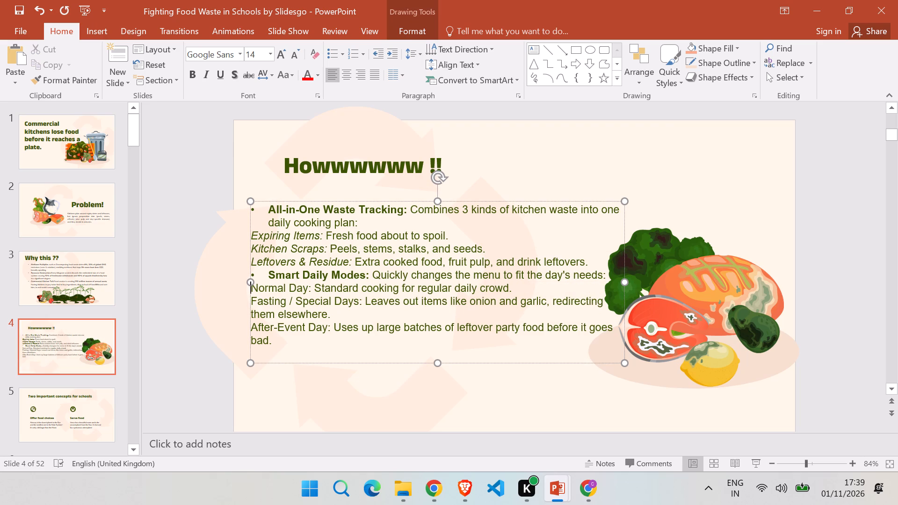
key(Tab)
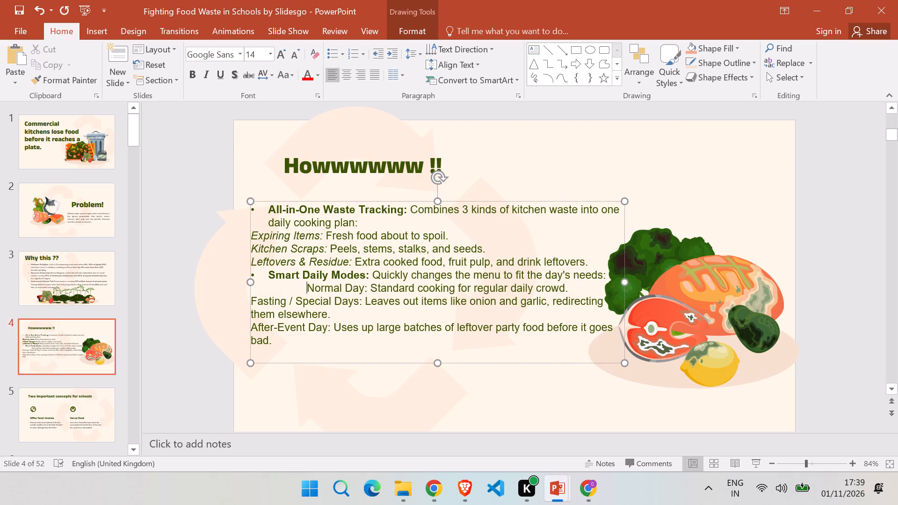
click(255, 300)
key(Left)
key(Tab)
click(254, 323)
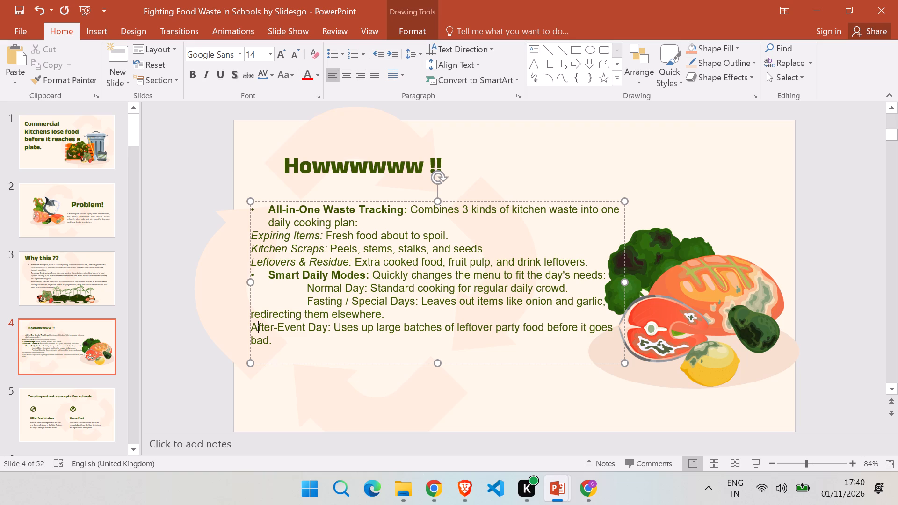
click(254, 323)
key(Left)
key(Tab)
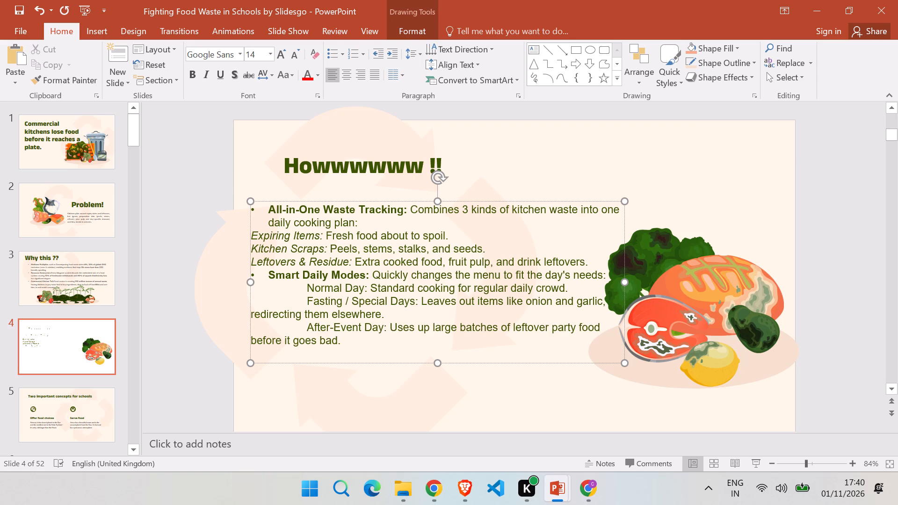
Indent the wrapped lines "redirecting them elsewhere." and "before it goes bad." by one tab stop to align with their items.
click(251, 314)
click(254, 313)
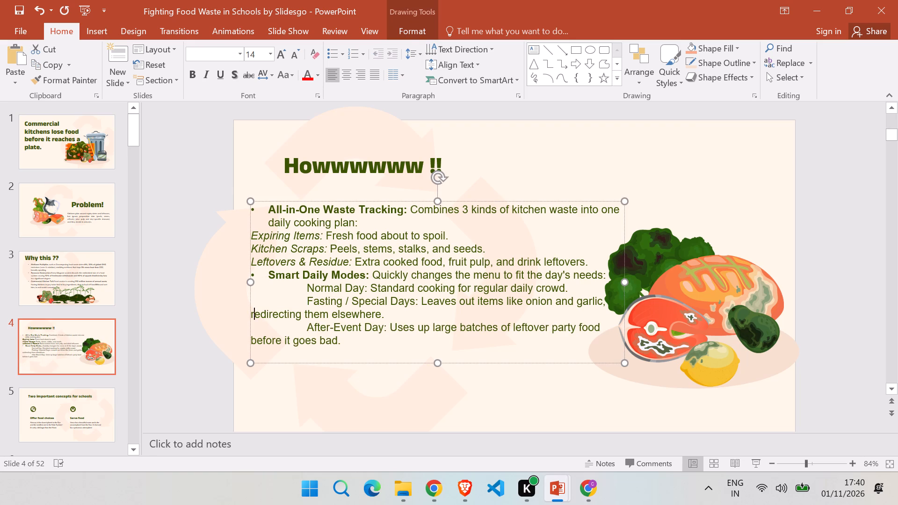
key(Left)
key(Tab)
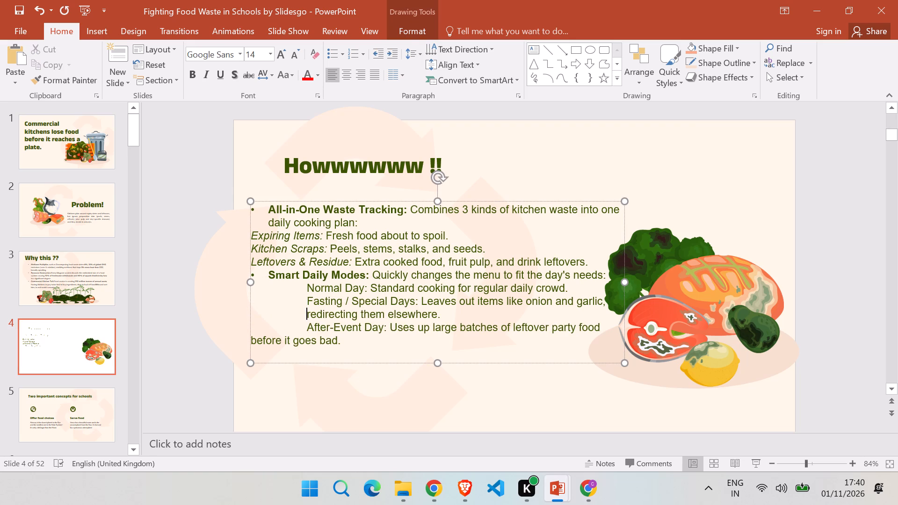
click(254, 338)
key(Left)
key(Tab)
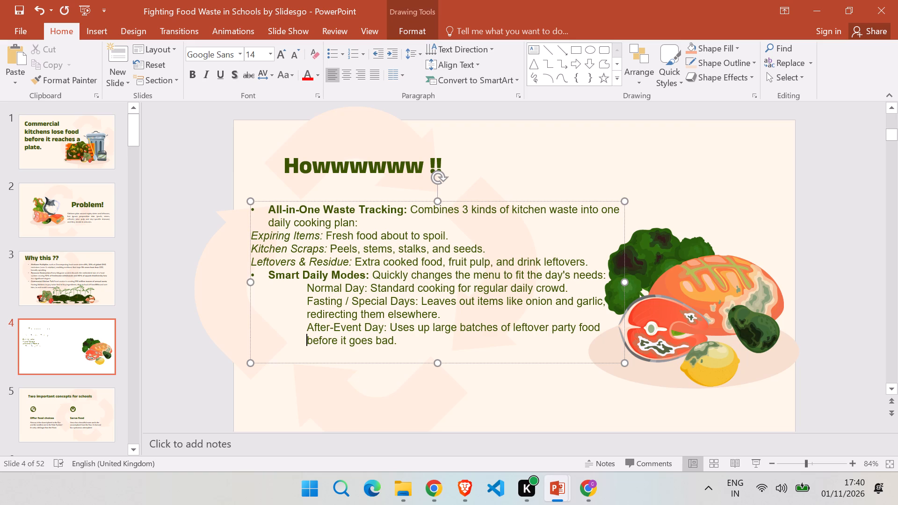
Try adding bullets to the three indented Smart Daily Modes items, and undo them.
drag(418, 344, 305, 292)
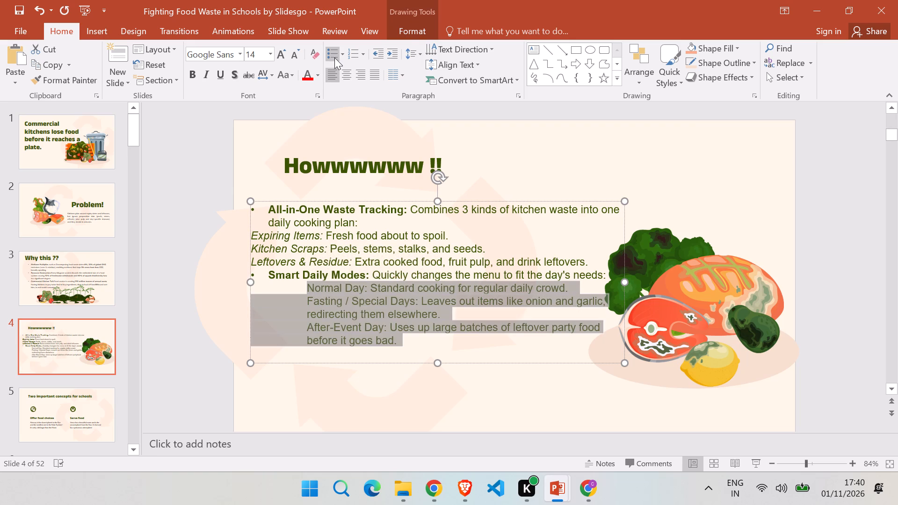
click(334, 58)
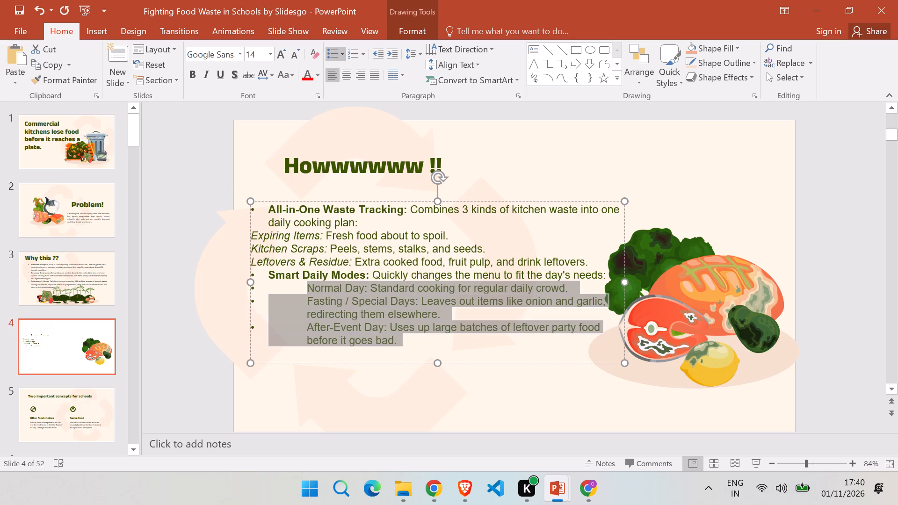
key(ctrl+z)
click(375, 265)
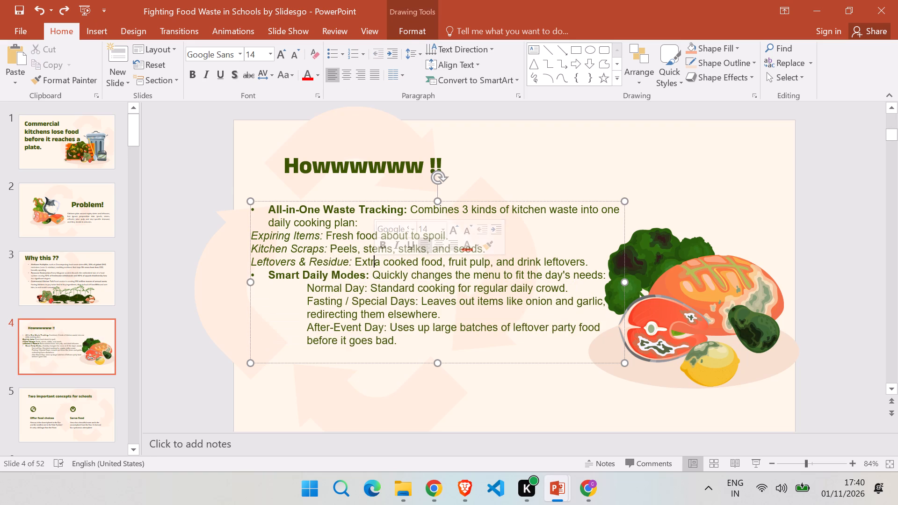
Make the labels "Normal Day:", "Fasting / Special Days:" and "After-Event Day:" bold.
click(308, 288)
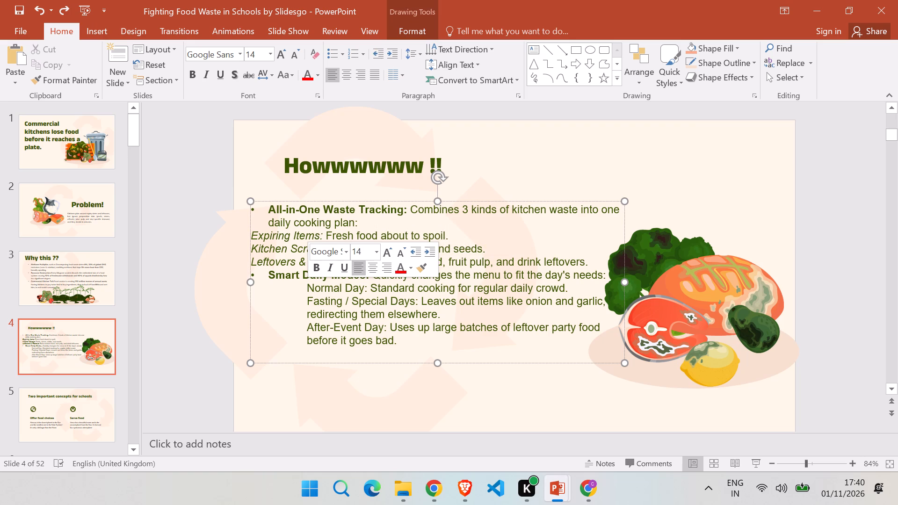
drag(368, 287, 315, 287)
click(325, 270)
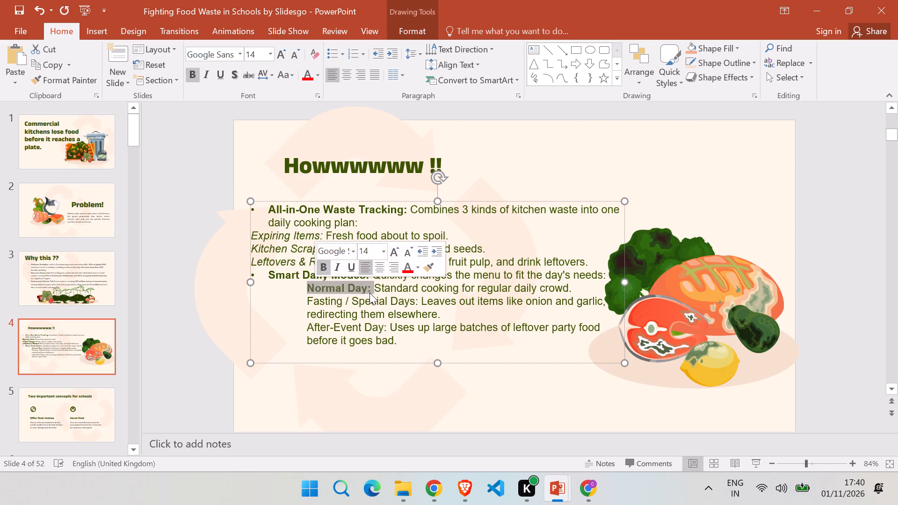
drag(418, 300, 314, 303)
click(320, 282)
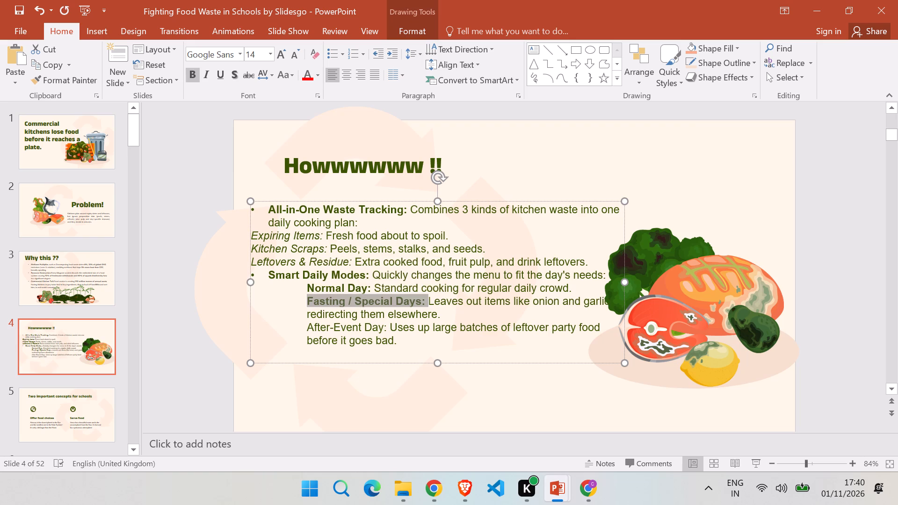
drag(386, 329, 317, 321)
click(324, 306)
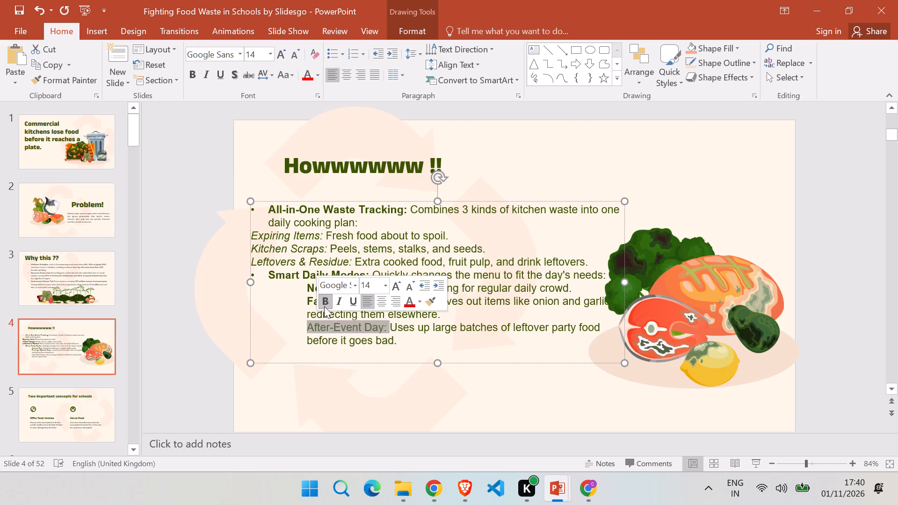
Make the italic labels "Expiring Items:", "Kitchen Scraps:" and "Leftovers & Residue:" bold.
click(253, 236)
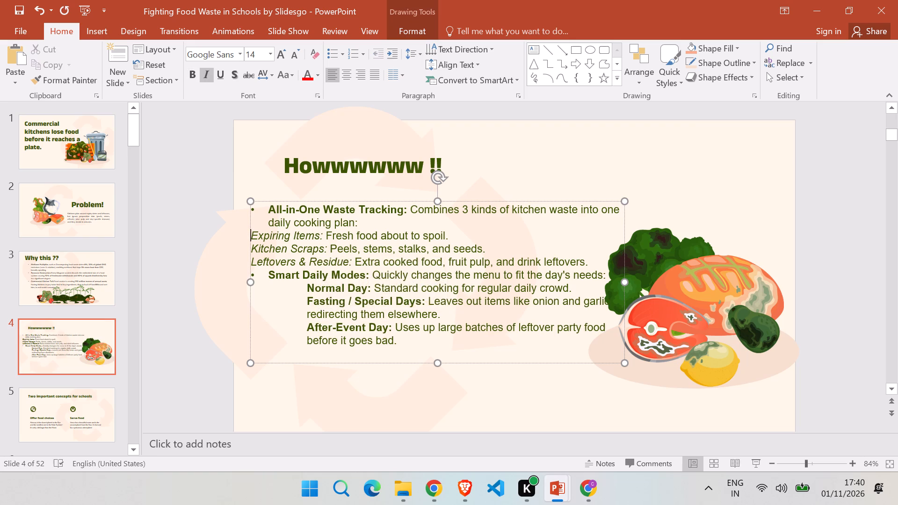
drag(323, 236, 263, 236)
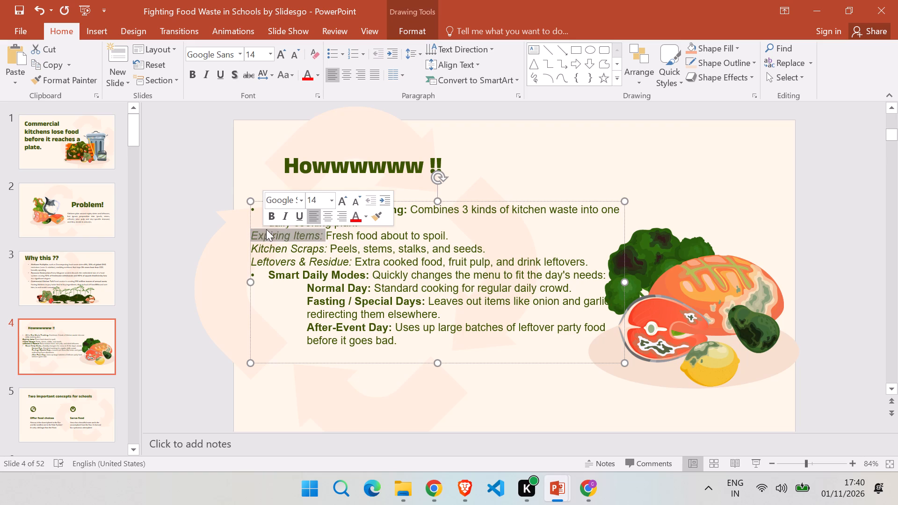
click(273, 213)
drag(326, 246, 261, 252)
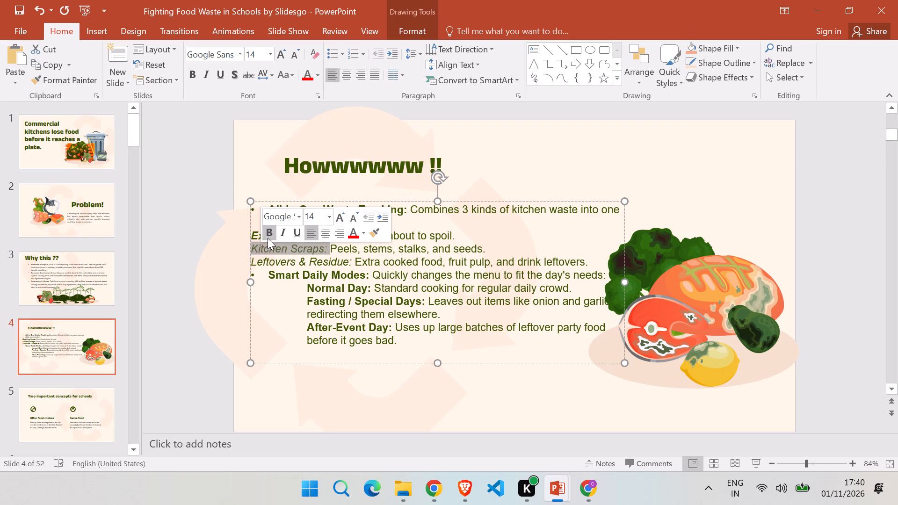
click(268, 238)
drag(353, 263, 279, 267)
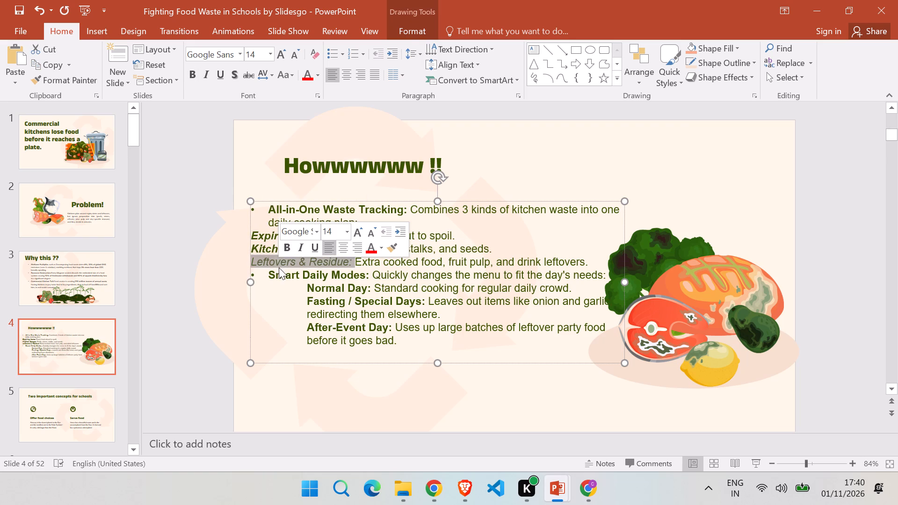
click(286, 249)
Indent the Expiring Items, Kitchen Scraps and Leftovers & Residue lines by one tab stop, including the wrapped word "leftovers.".
click(258, 235)
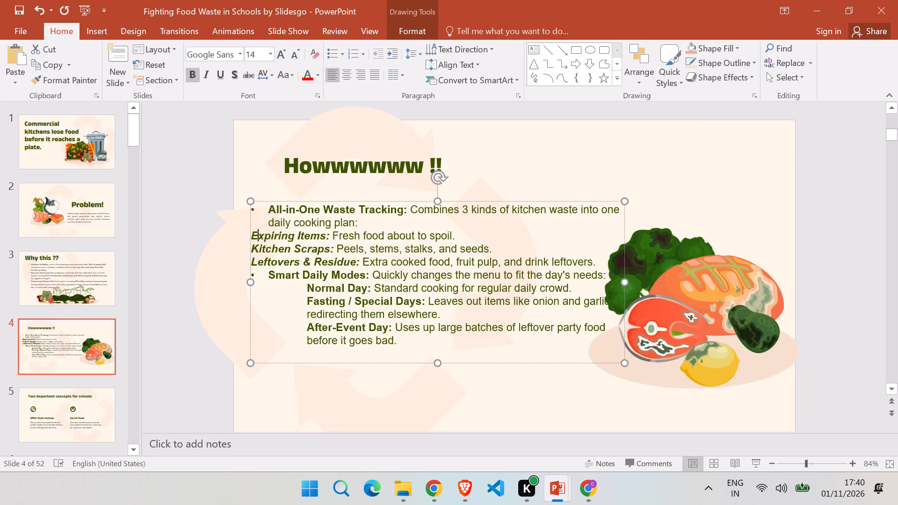
click(252, 236)
click(254, 234)
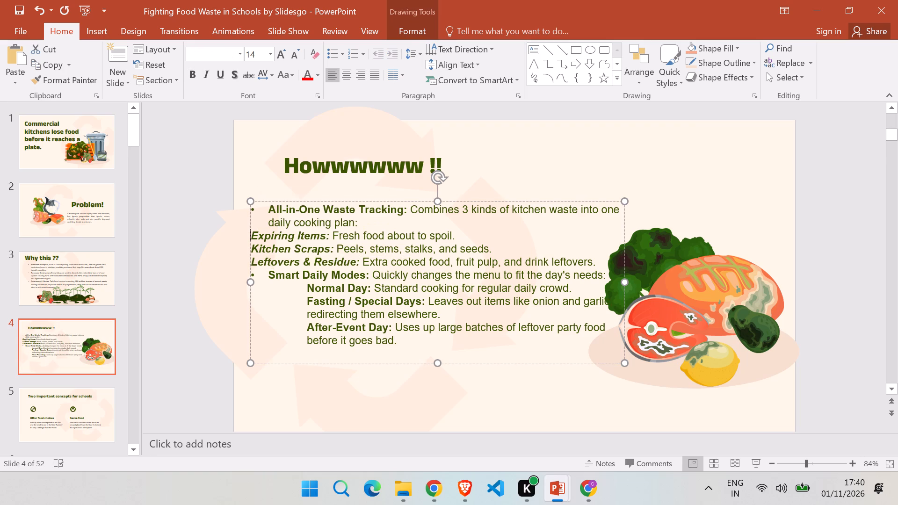
key(Tab)
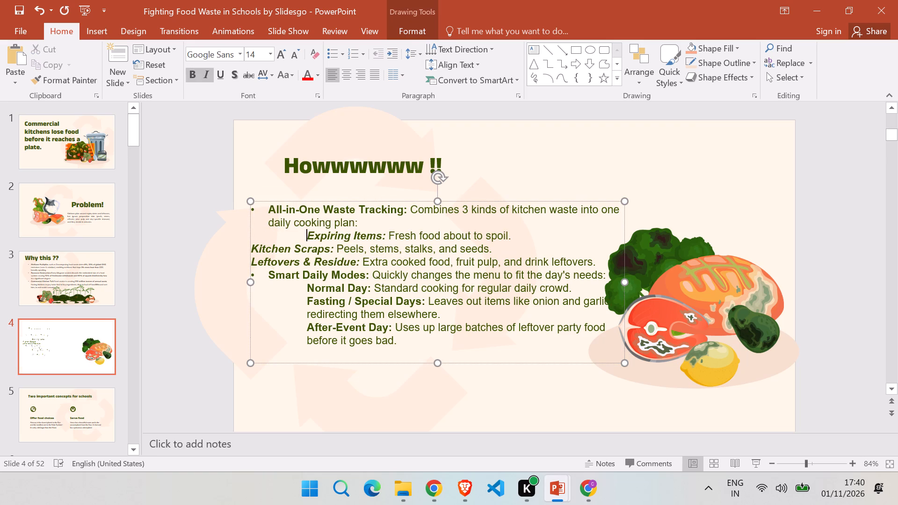
click(253, 244)
key(Tab)
key(Tab)
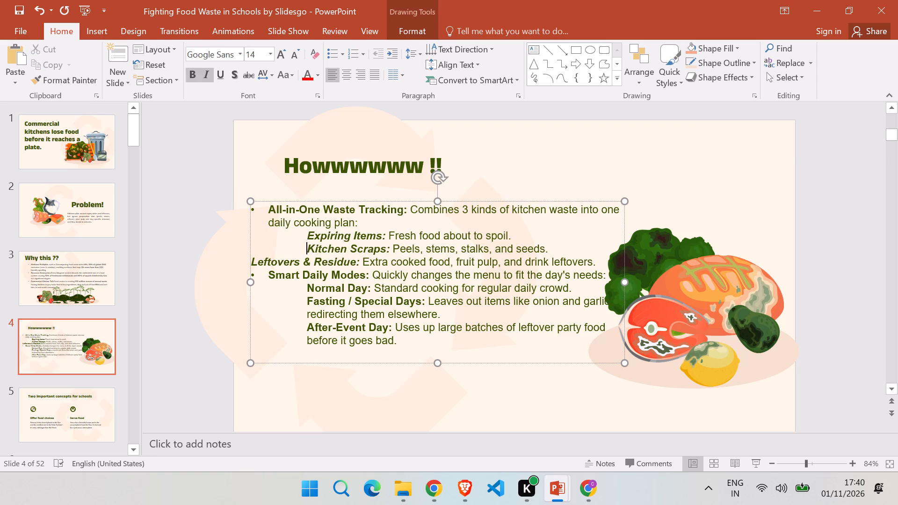
click(253, 258)
key(Tab)
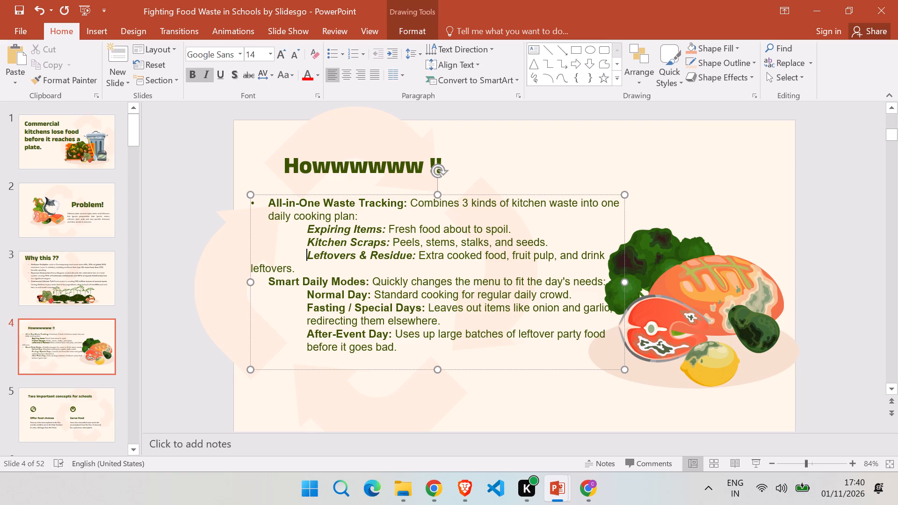
click(254, 263)
key(Left)
key(Tab)
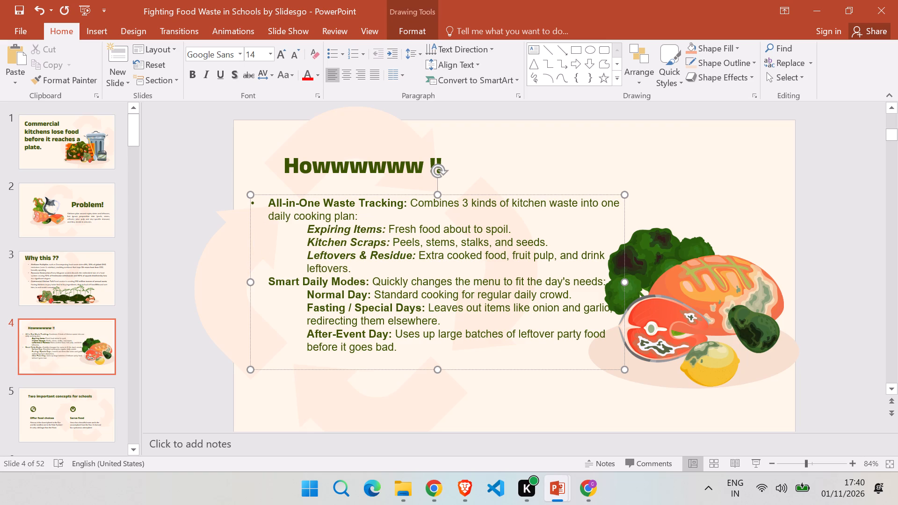
Search the commands for "bullet" and examine the Bullets and Numbering styles and custom symbols for the Expiring Items line.
drag(358, 267, 323, 231)
click(323, 231)
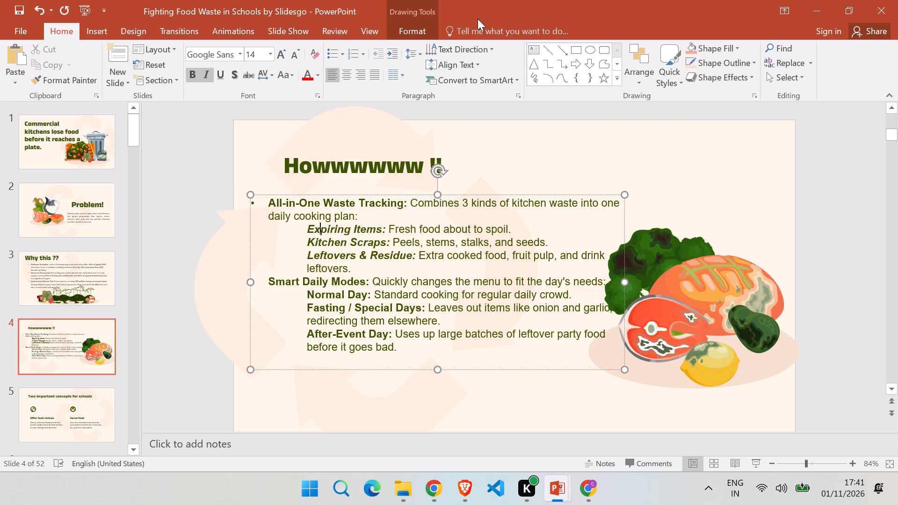
click(478, 34)
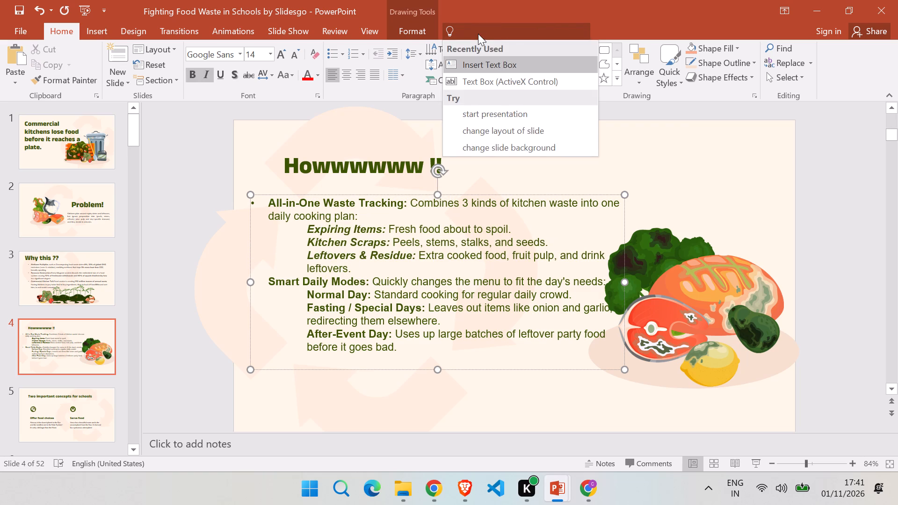
text(but)
key(BackSpace)
text(llet)
click(594, 53)
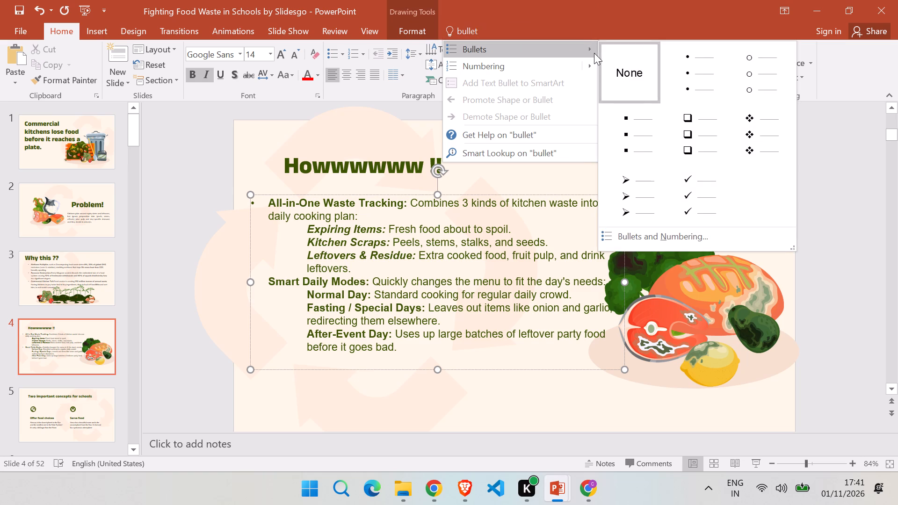
click(650, 233)
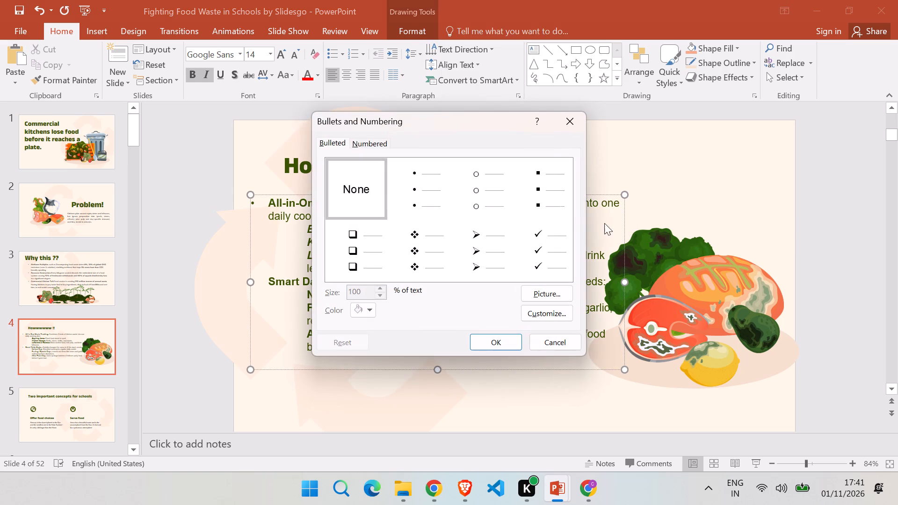
click(536, 315)
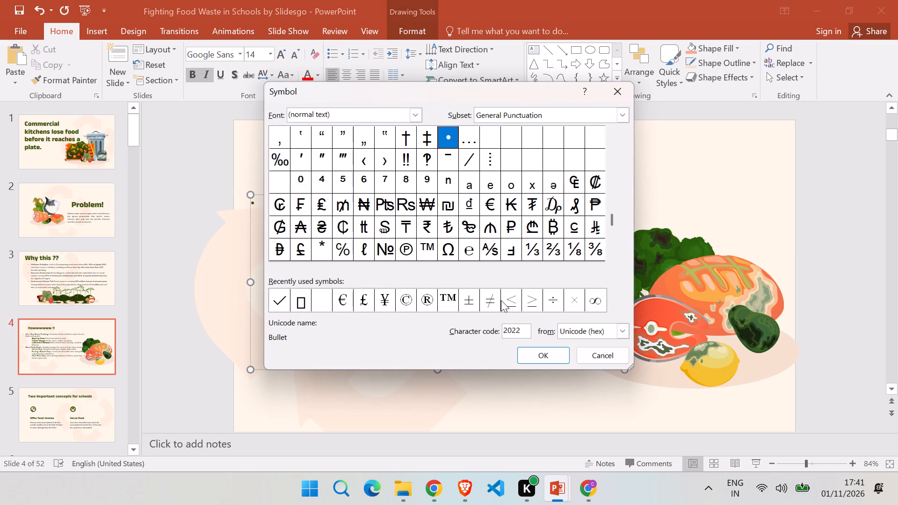
click(603, 351)
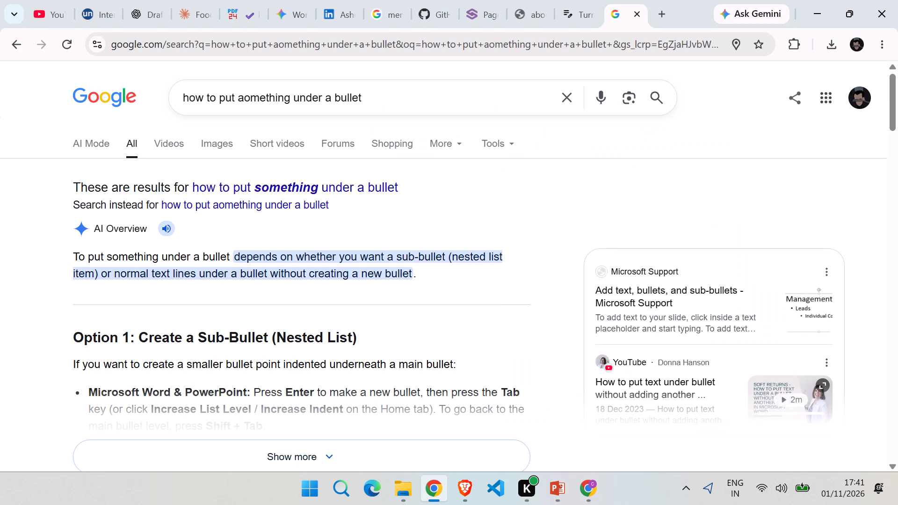
In Chrome, open the corrected search "how to put something under a bullet" and read the full AI overview on sub-bullets.
click(341, 187)
scroll(350, 309, down, 2)
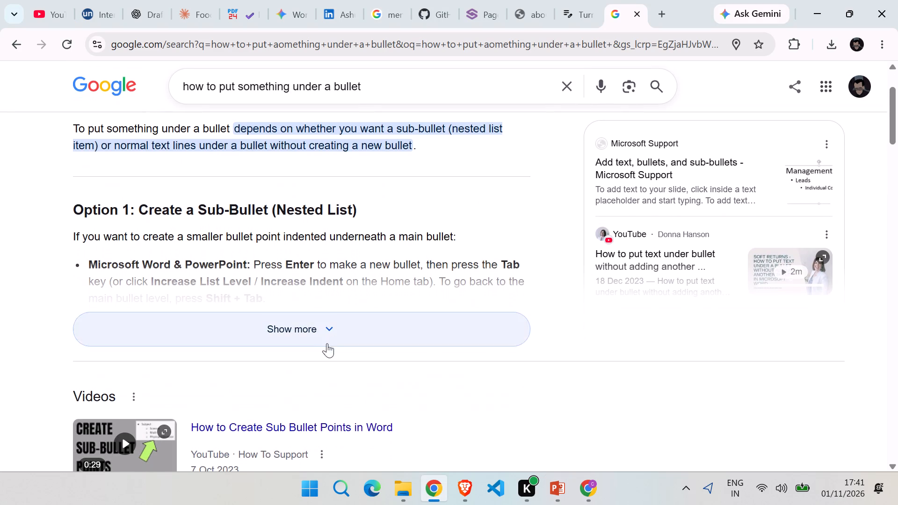
click(324, 346)
click(339, 335)
scroll(339, 335, down, 3)
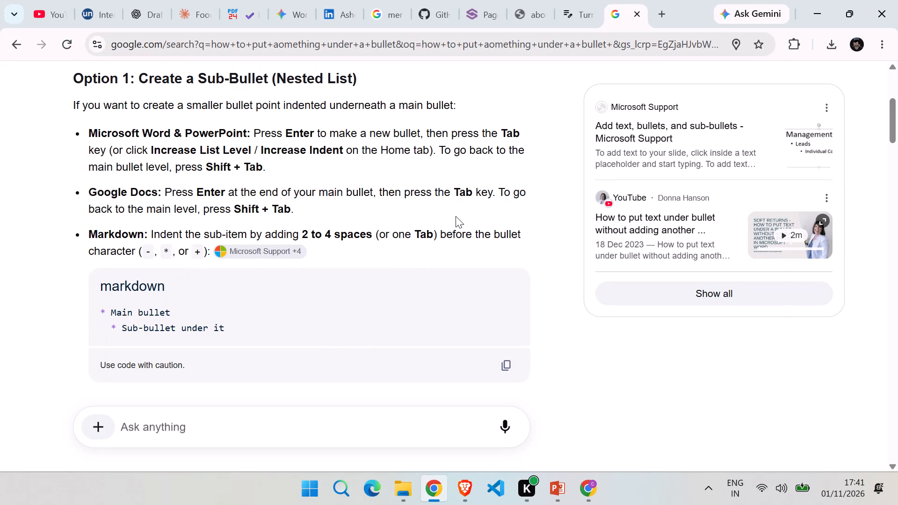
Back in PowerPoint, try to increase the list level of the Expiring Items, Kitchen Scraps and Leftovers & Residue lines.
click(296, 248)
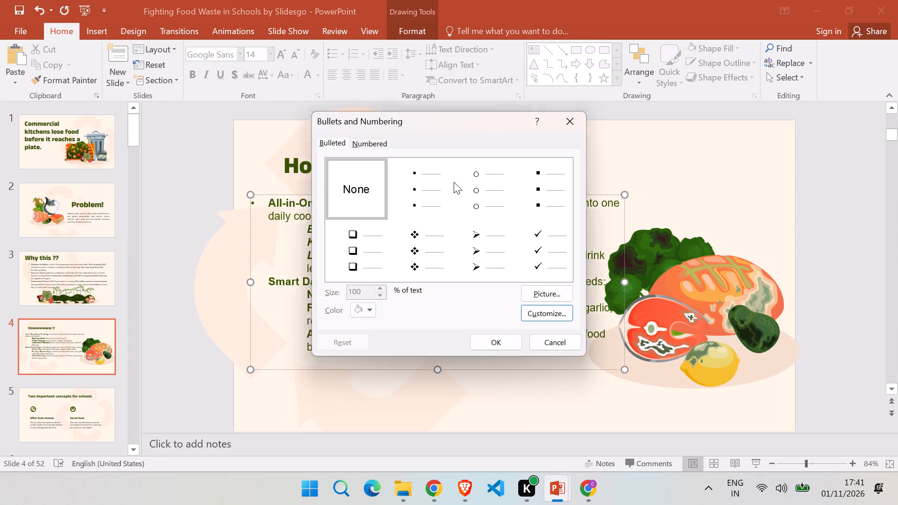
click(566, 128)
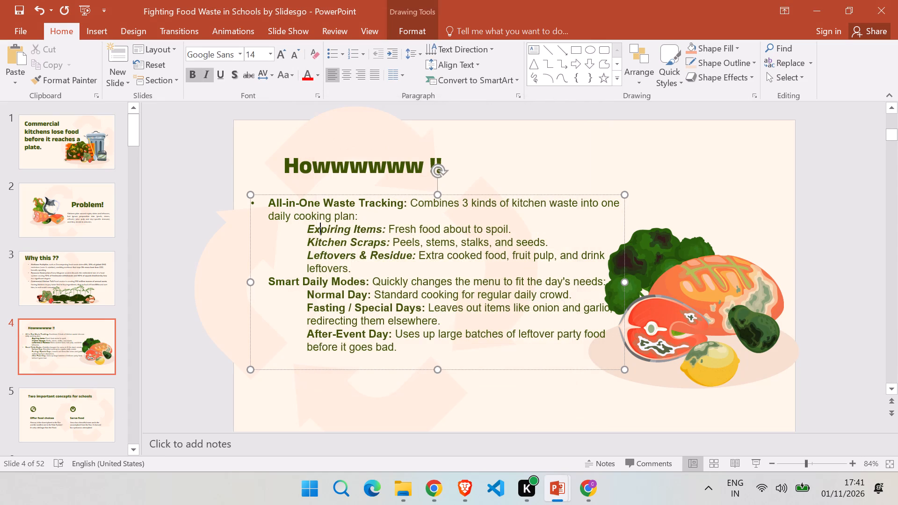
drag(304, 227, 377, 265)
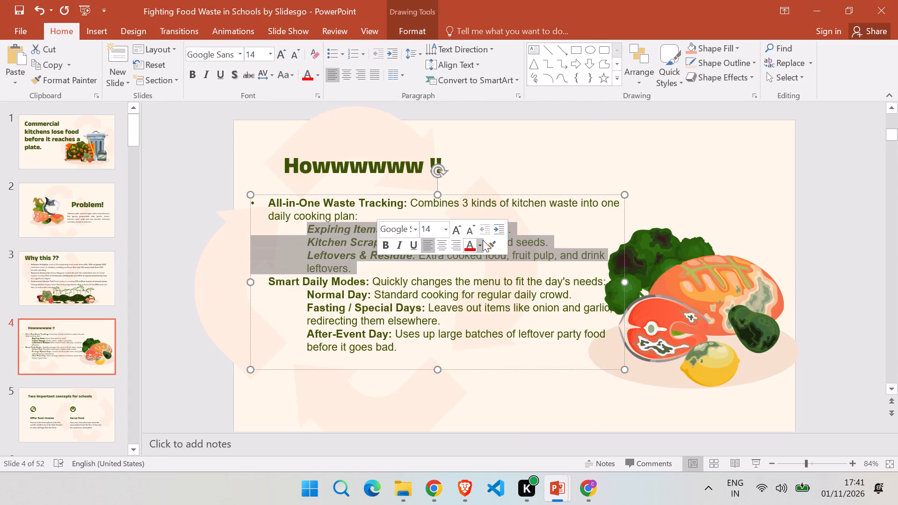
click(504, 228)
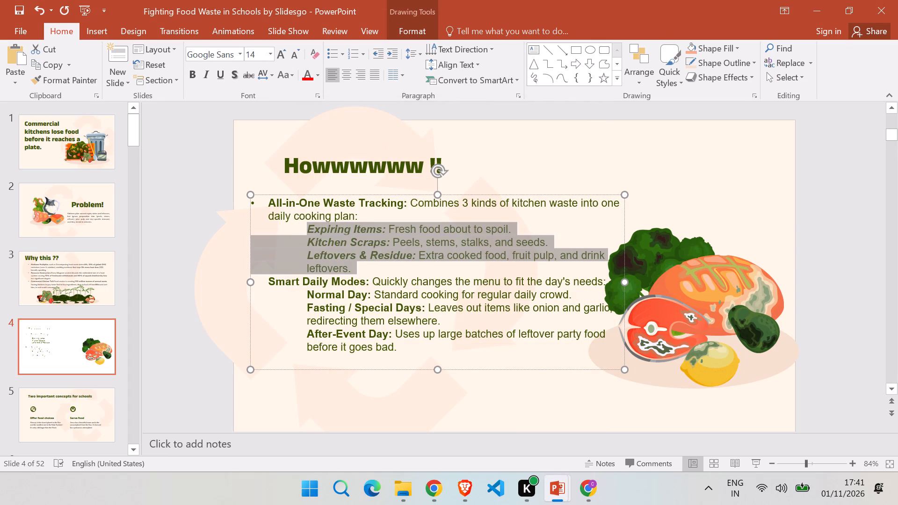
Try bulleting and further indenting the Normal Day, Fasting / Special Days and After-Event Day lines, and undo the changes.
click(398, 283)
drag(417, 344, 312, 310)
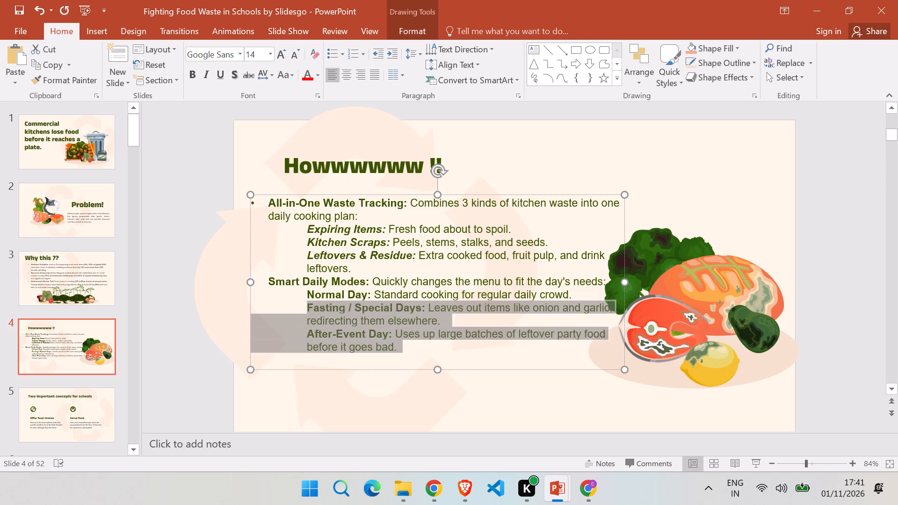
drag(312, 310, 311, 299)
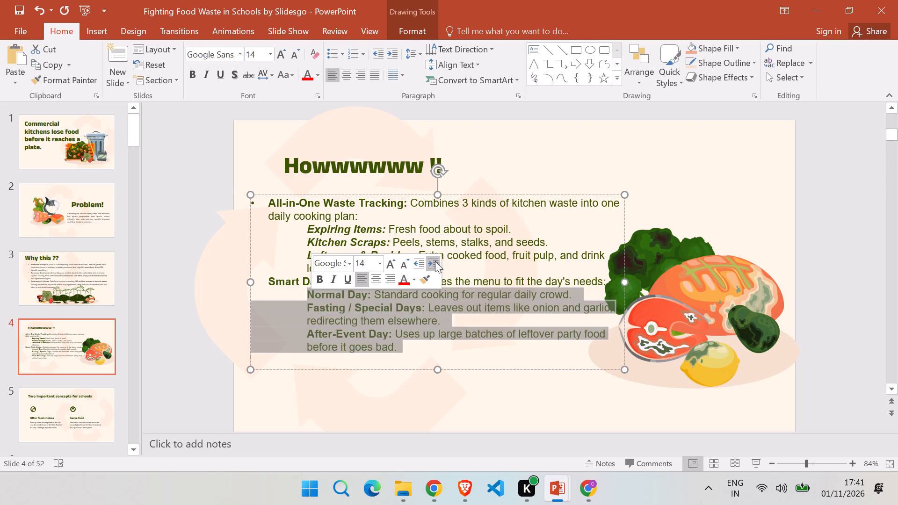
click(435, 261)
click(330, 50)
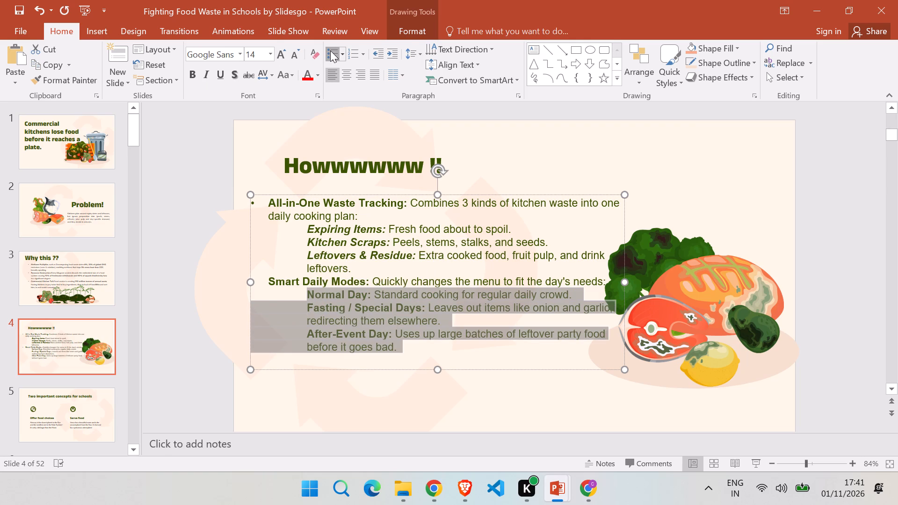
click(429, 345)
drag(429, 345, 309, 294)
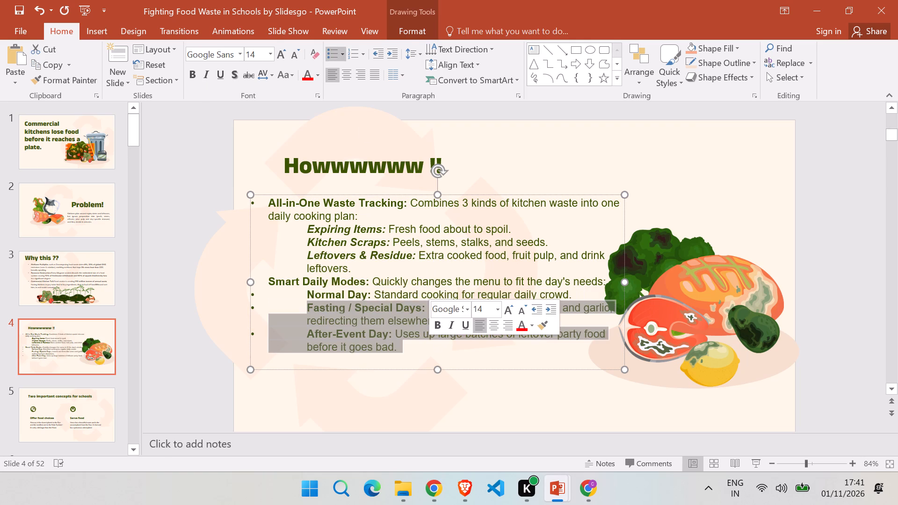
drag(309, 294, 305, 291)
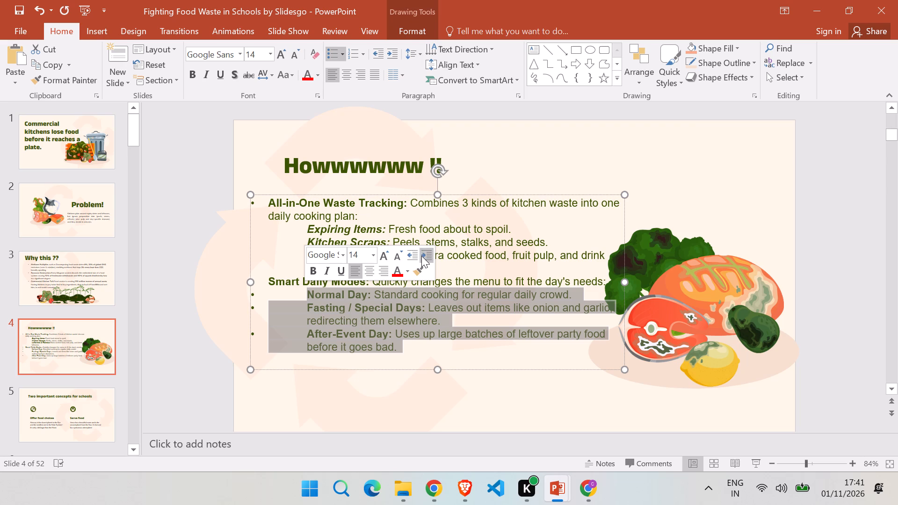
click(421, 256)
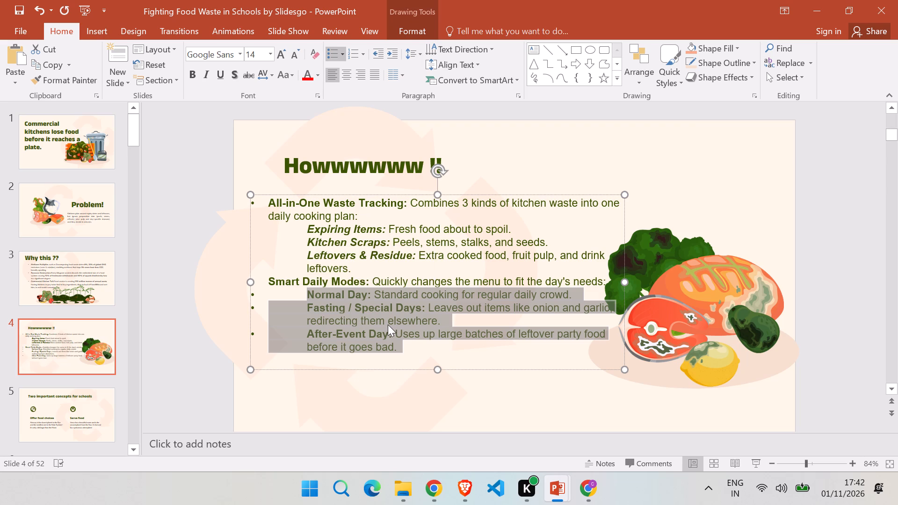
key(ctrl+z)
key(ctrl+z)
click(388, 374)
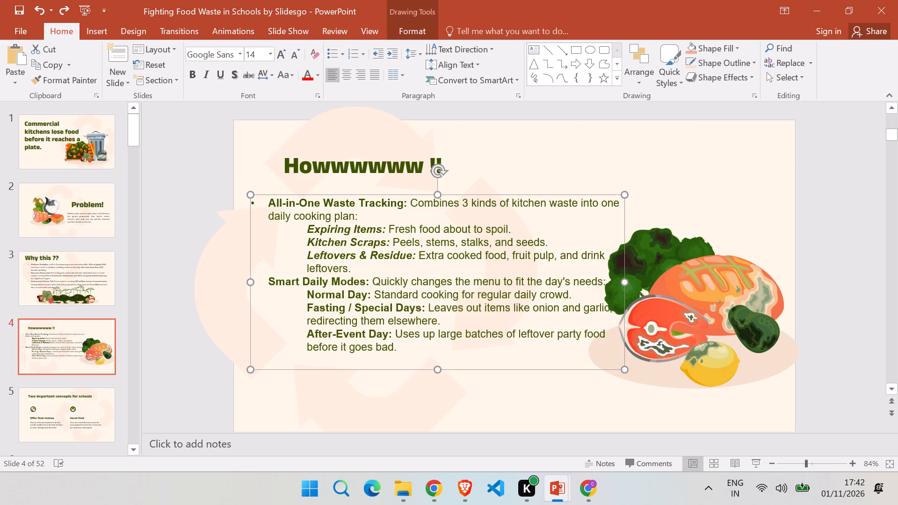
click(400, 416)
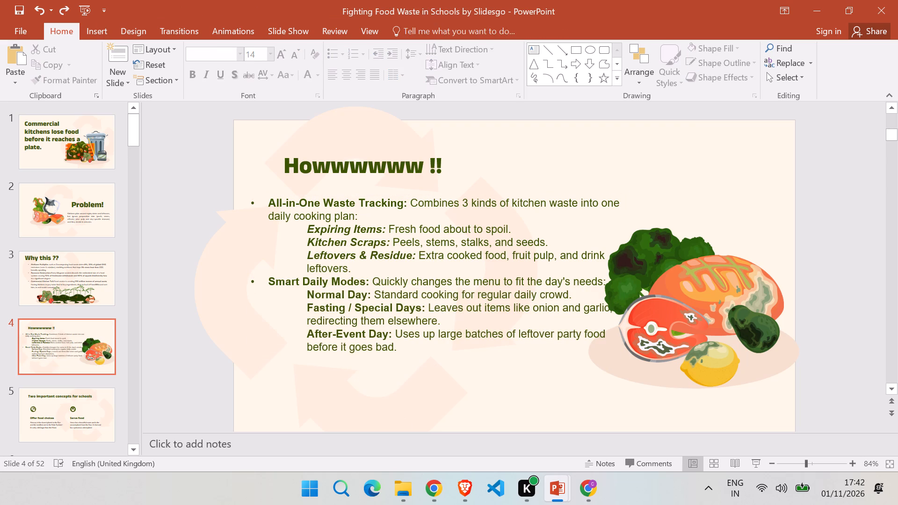
Try "1", "-" and "=>" as the marker before Normal Day, settling on ">" followed by a space.
click(308, 295)
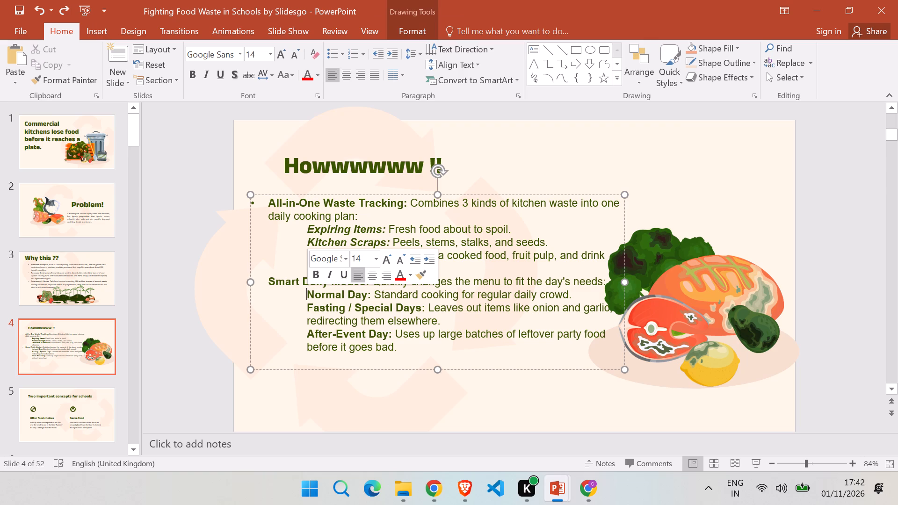
key(1)
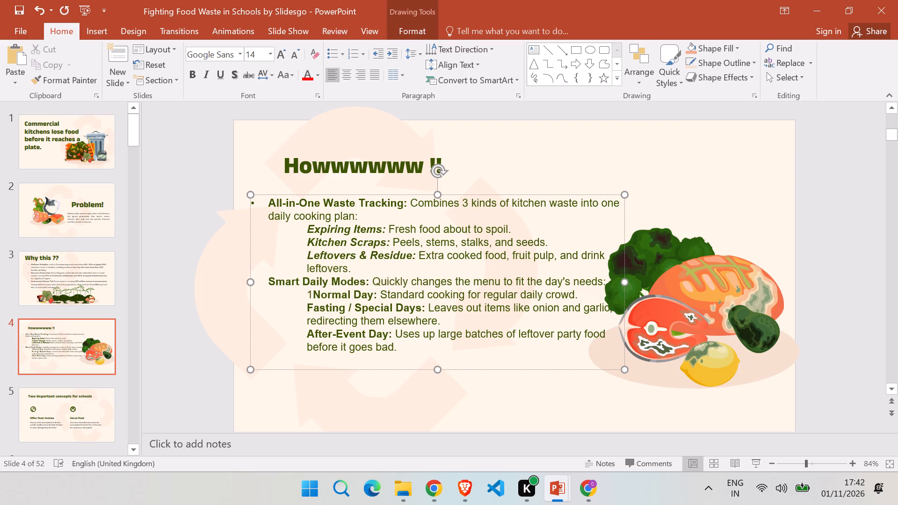
key(BackSpace)
key(minus)
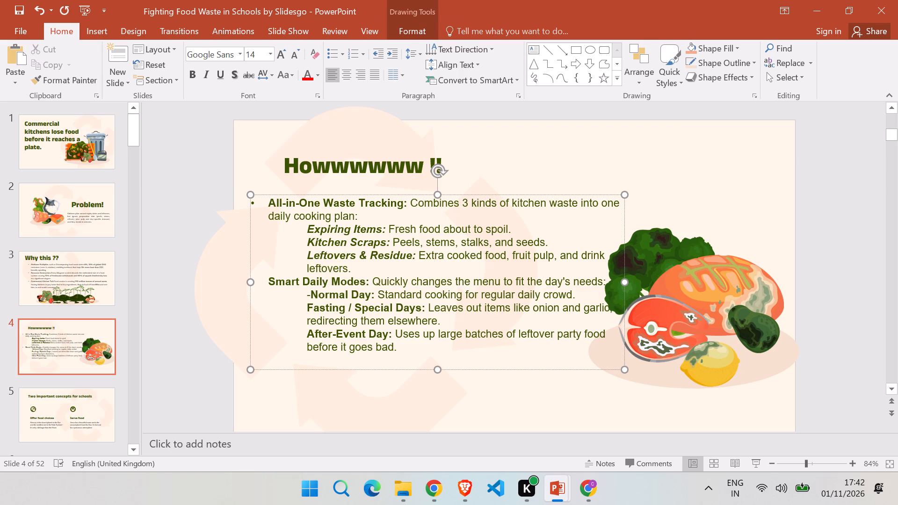
key(BackSpace)
key(equal)
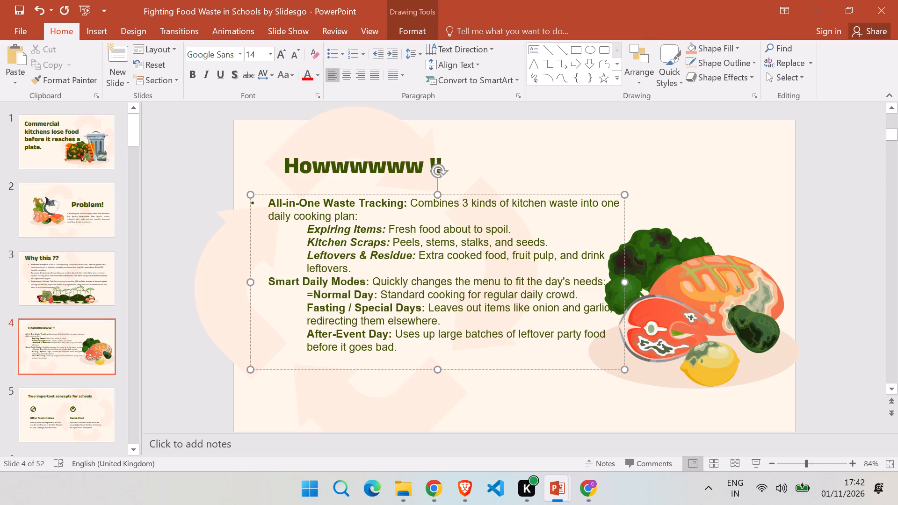
key(shift+greater)
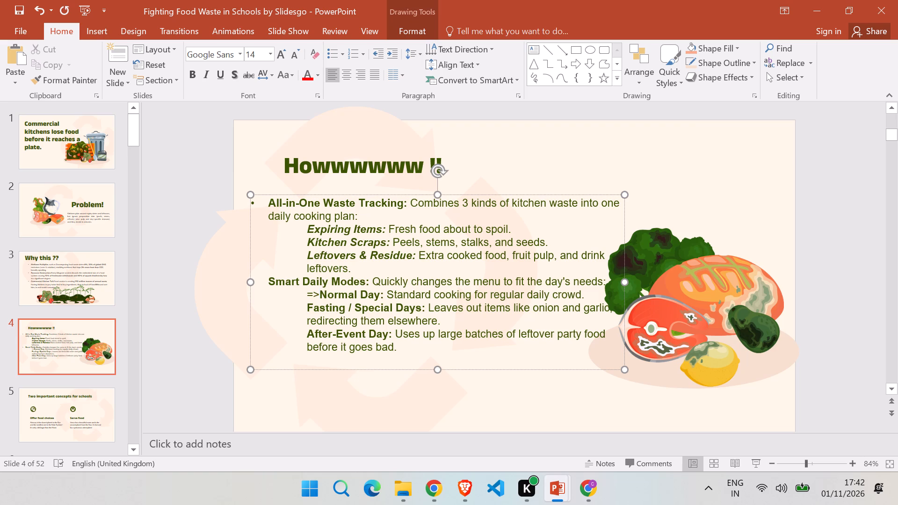
key(space)
click(304, 292)
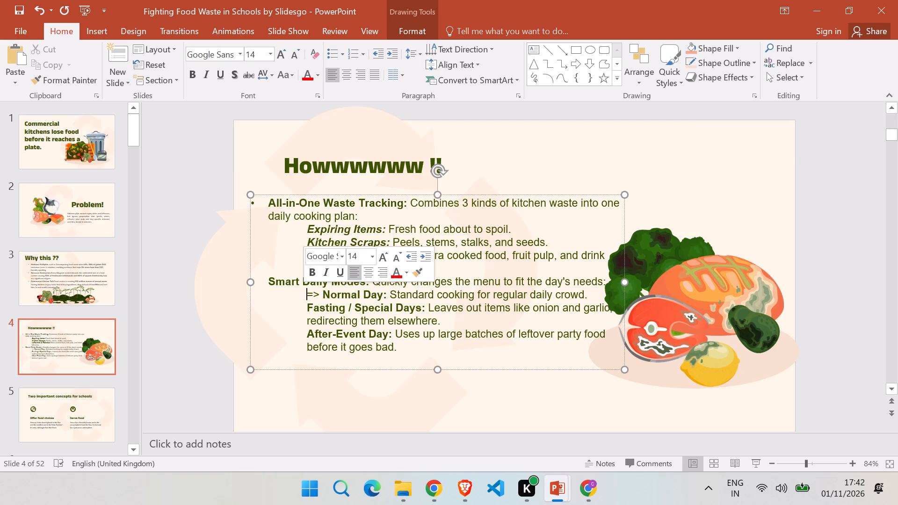
key(Delete)
key(BackSpace)
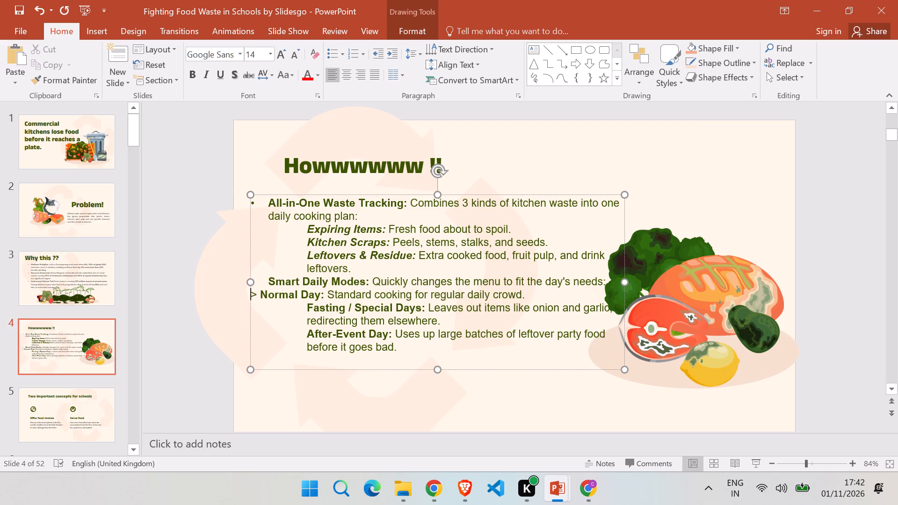
key(ctrl+z)
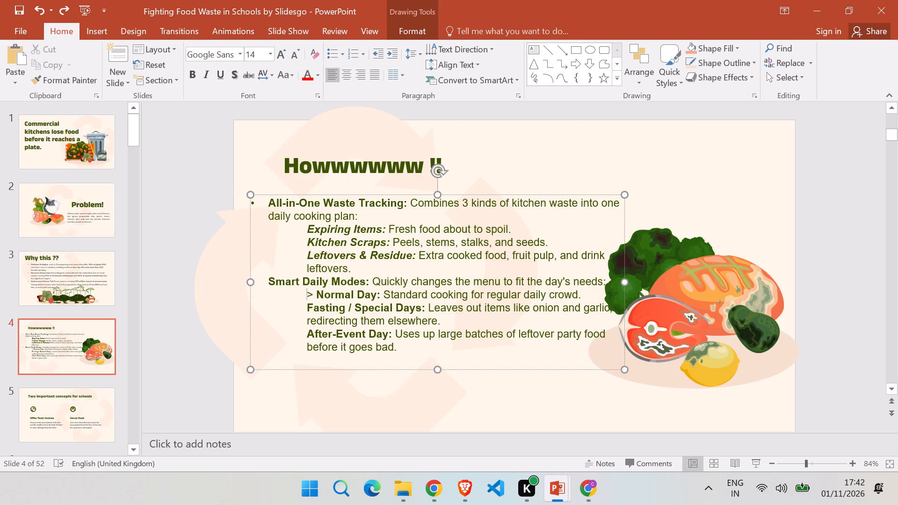
Add "> " before Fasting / Special Days and ">" directly before After-Event Day.
click(308, 305)
key(period)
key(BackSpace)
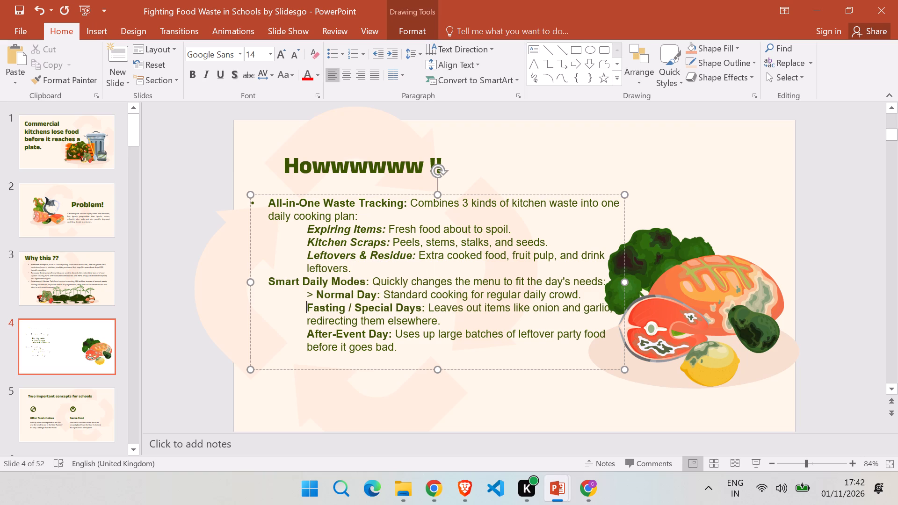
text(>)
key(space)
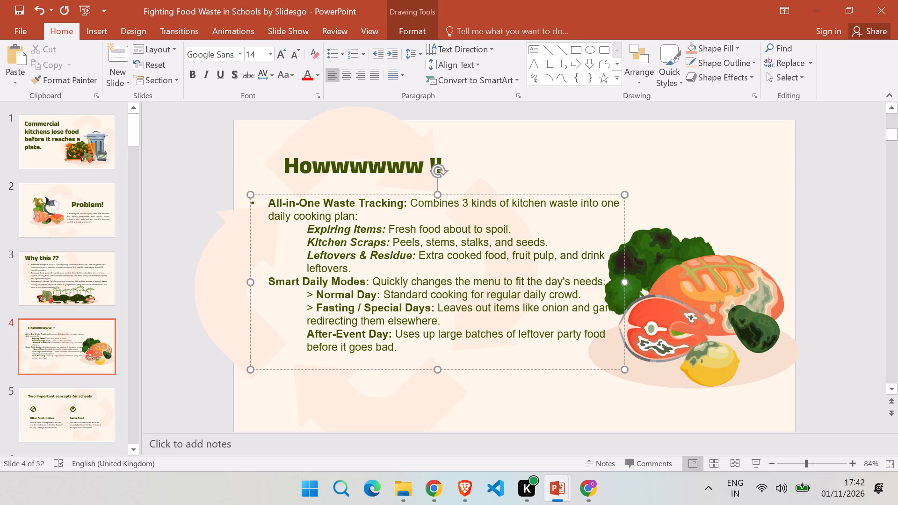
click(307, 330)
key(shift+greater)
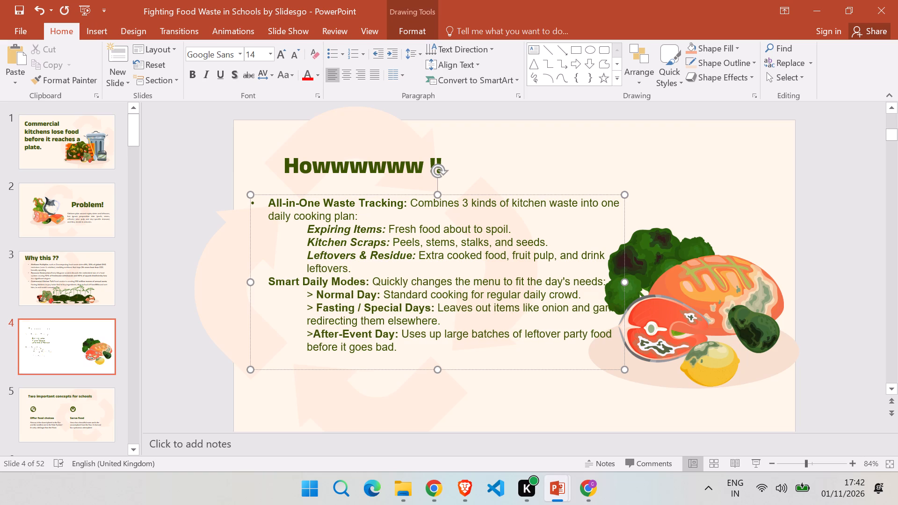
Add "> " before Expiring Items and remove the bold formatting from the ">" marker.
click(305, 229)
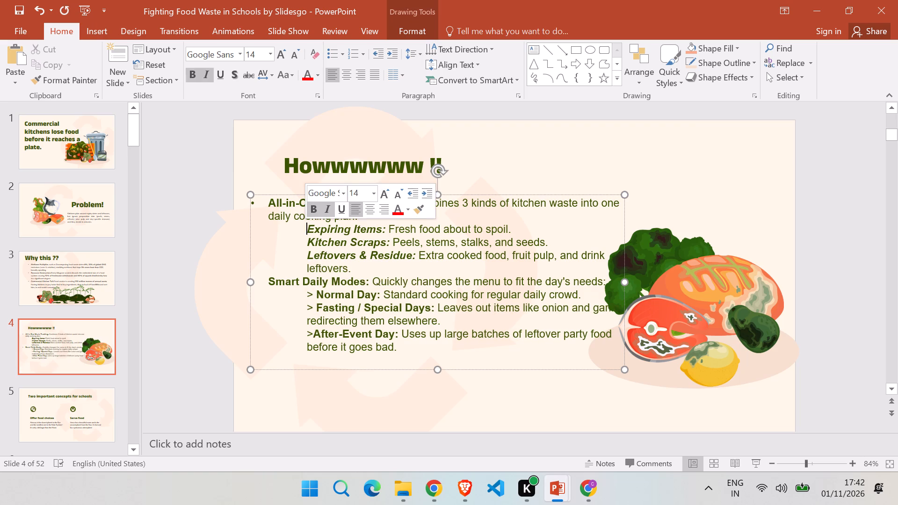
key(shift+greater)
key(space)
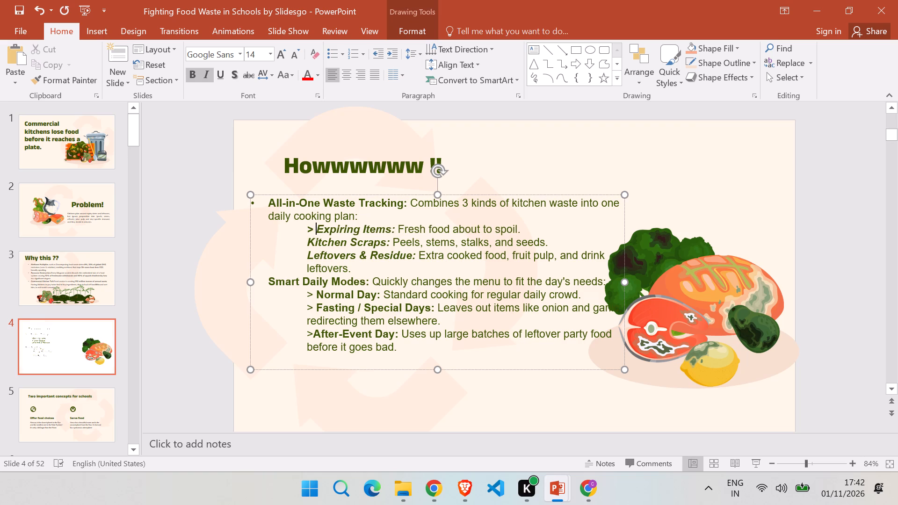
drag(313, 230, 304, 230)
click(313, 214)
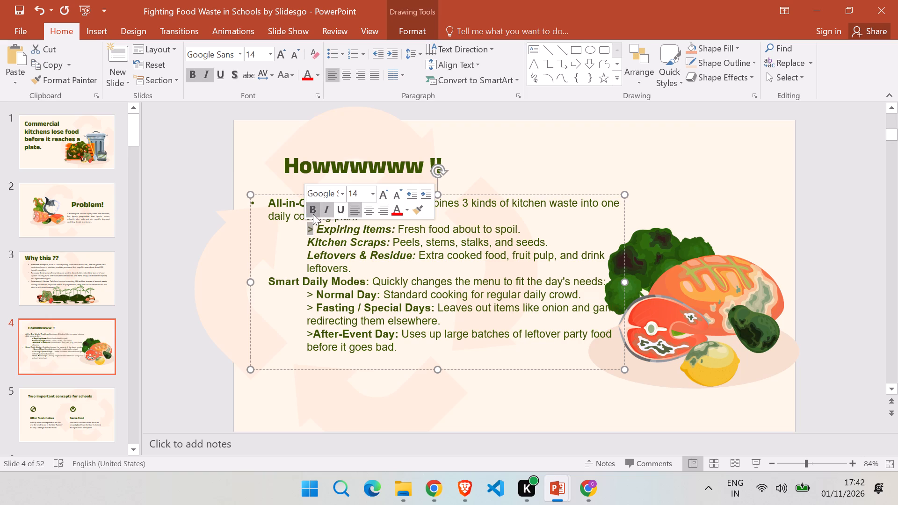
Add "> " before the Kitchen Scraps and Leftovers & Residue labels.
click(308, 239)
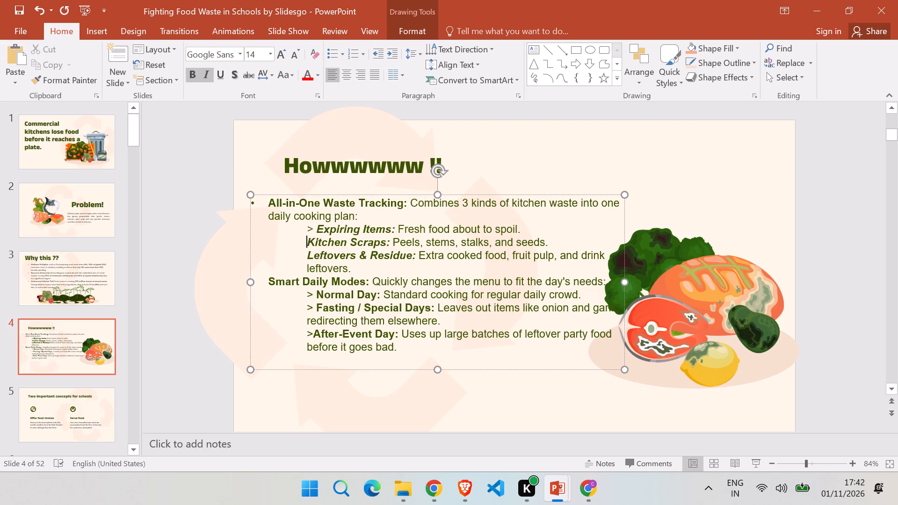
text(>)
key(space)
click(308, 252)
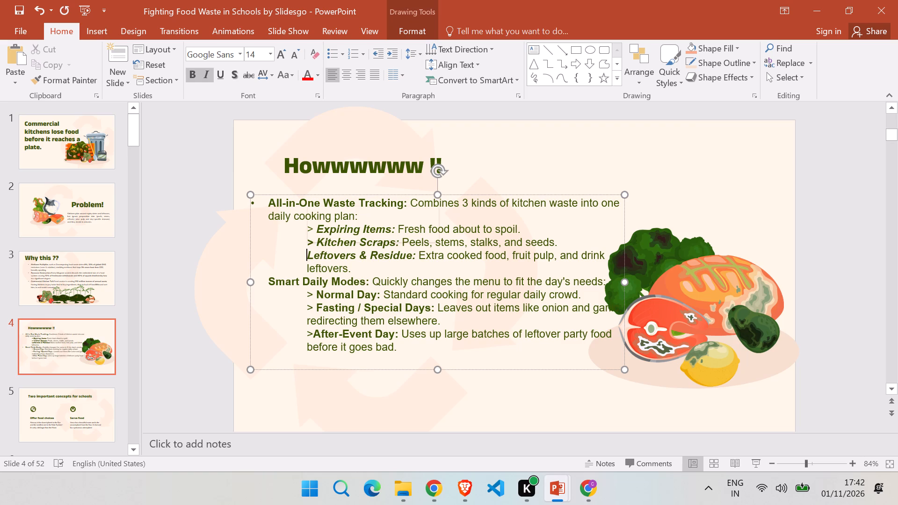
text(>)
key(space)
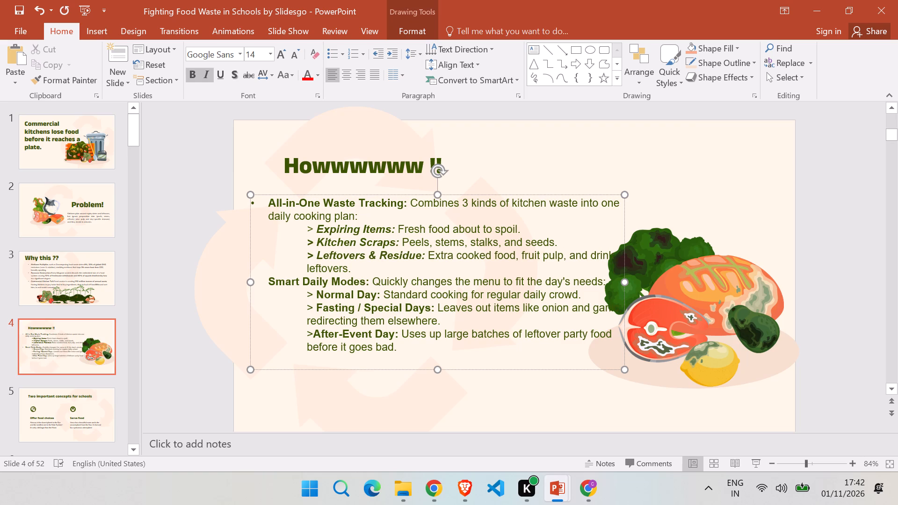
Remove bold from the ">" before Leftovers & Residue and try the same for the ">" before Kitchen Scraps.
drag(311, 255, 306, 256)
click(313, 241)
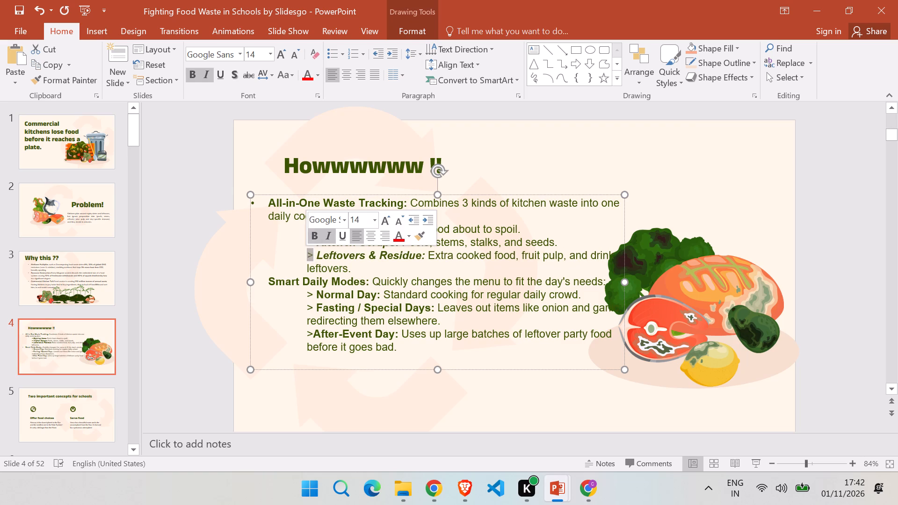
click(297, 235)
drag(314, 238, 301, 239)
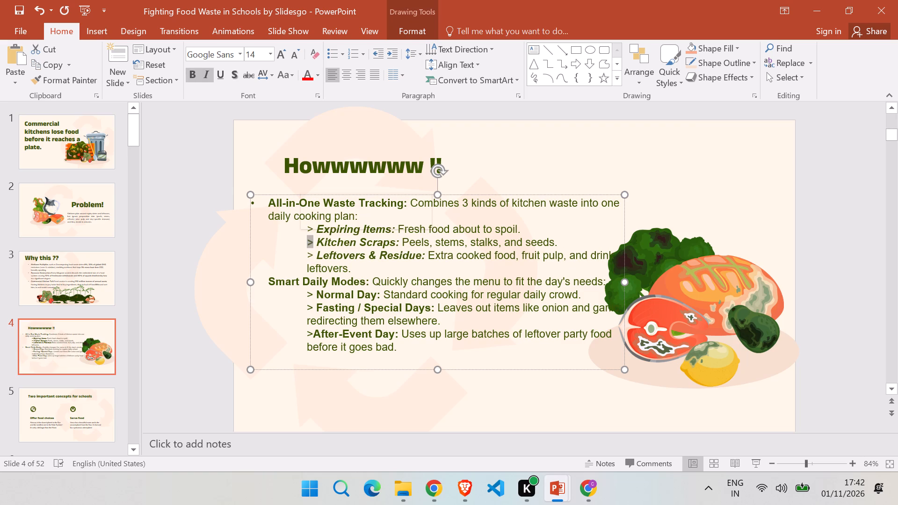
click(310, 212)
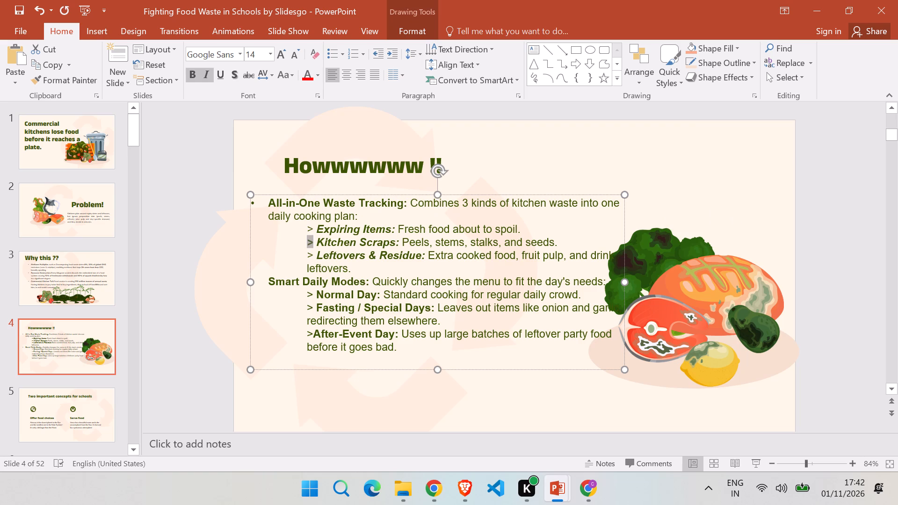
click(601, 199)
drag(585, 197, 576, 195)
drag(567, 195, 561, 185)
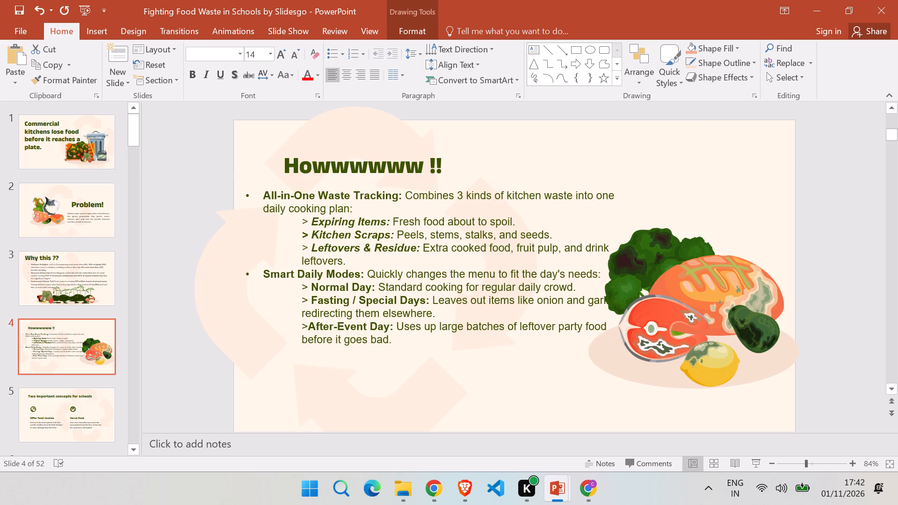
drag(561, 185, 562, 186)
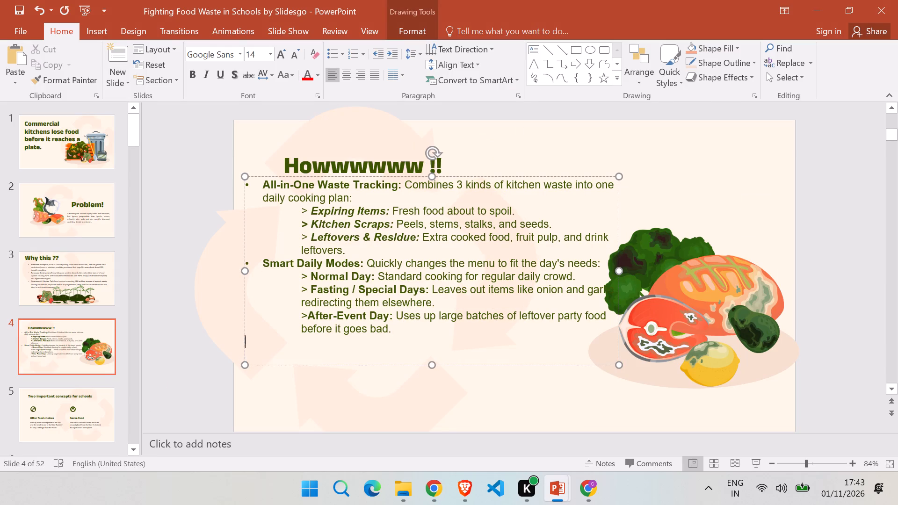
key(ctrl+v)
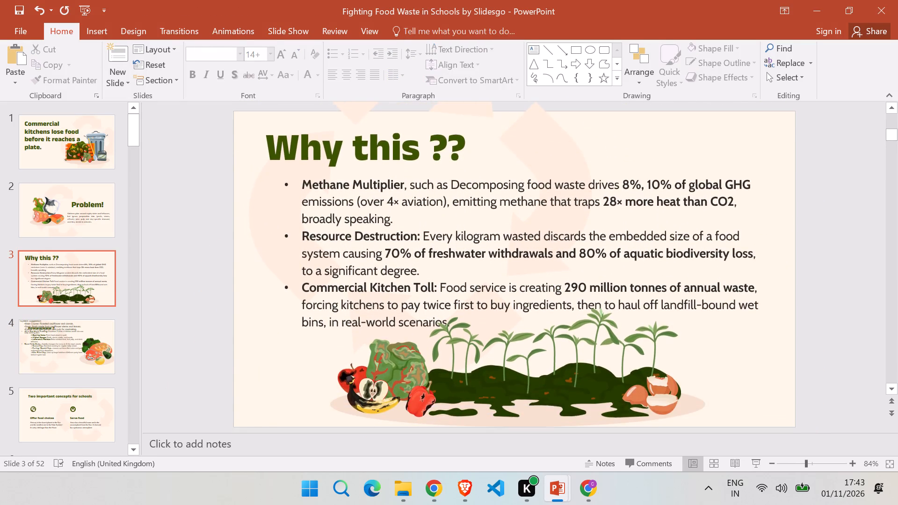
Reduce all the pasted Real Example text on slide 4 to about 11 pt.
scroll(459, 245, down, 1)
click(323, 125)
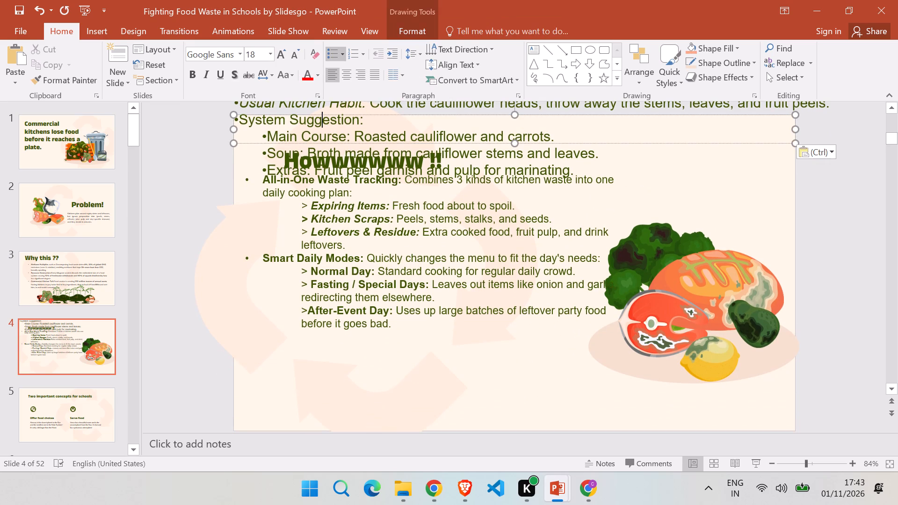
key(ctrl+a)
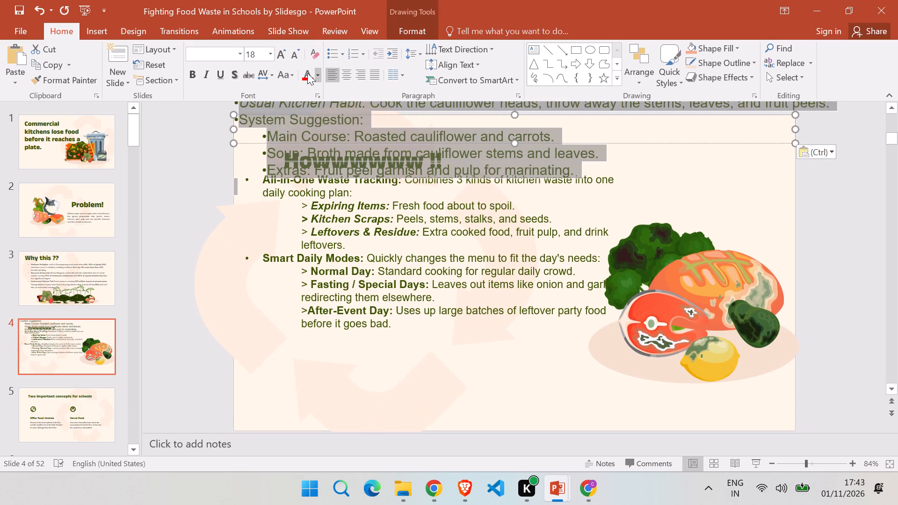
triple_click(295, 51)
click(295, 51)
click(295, 51)
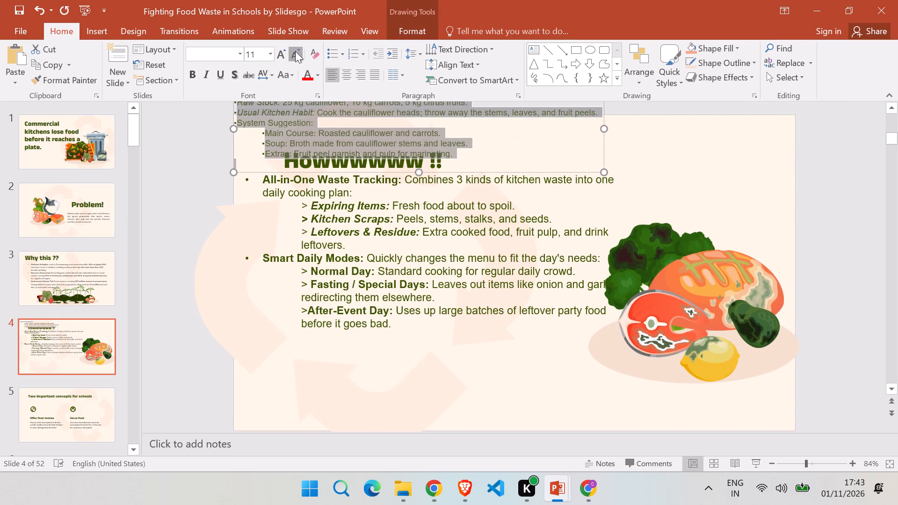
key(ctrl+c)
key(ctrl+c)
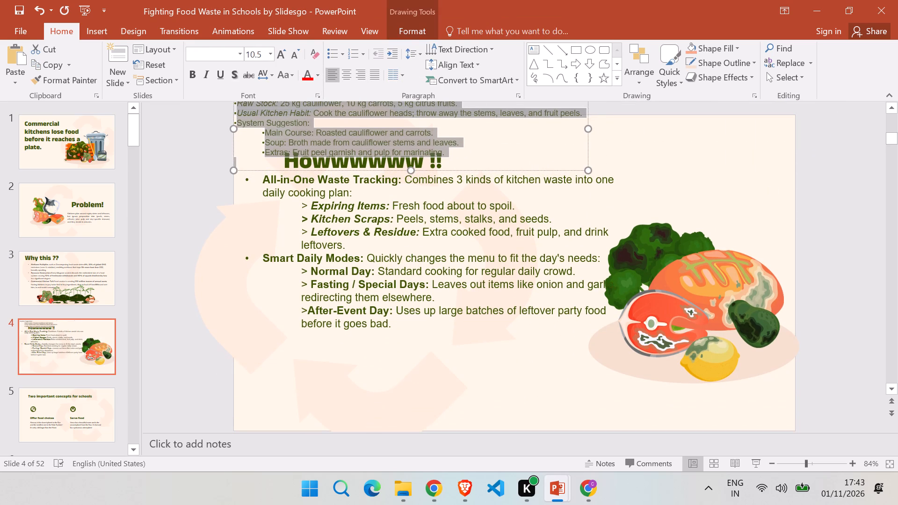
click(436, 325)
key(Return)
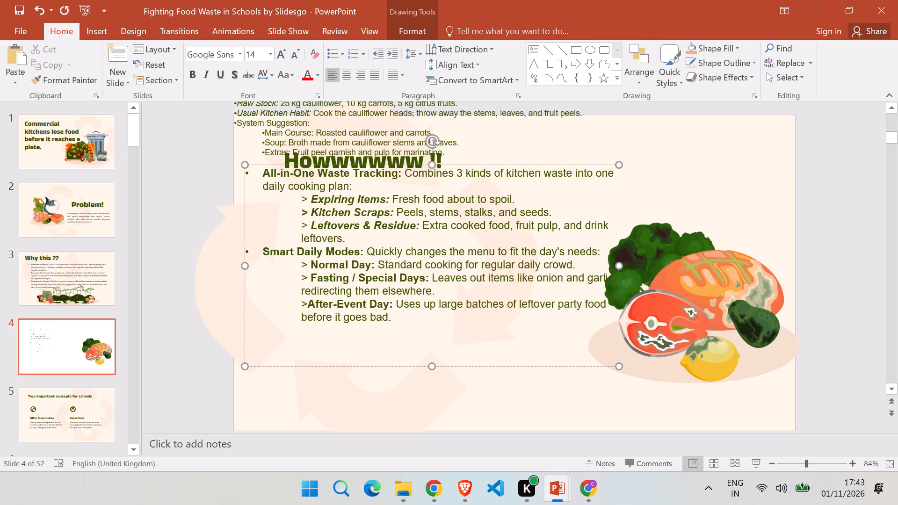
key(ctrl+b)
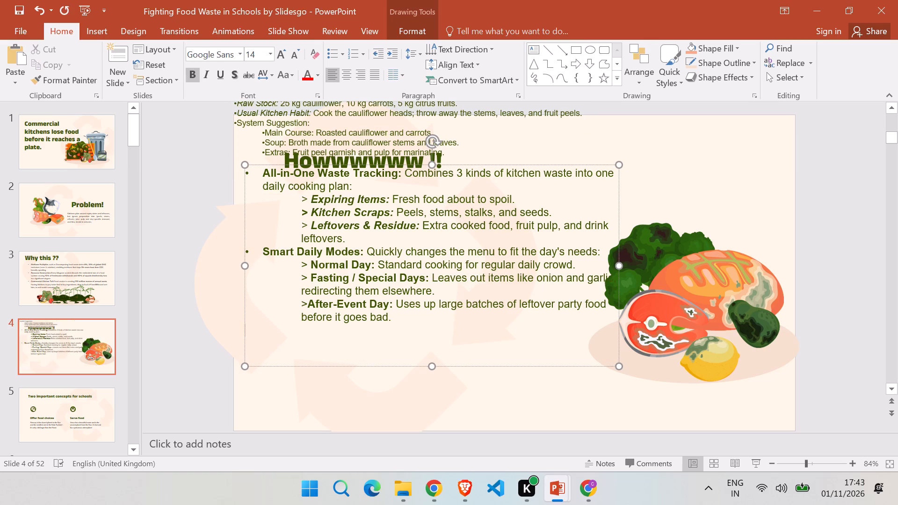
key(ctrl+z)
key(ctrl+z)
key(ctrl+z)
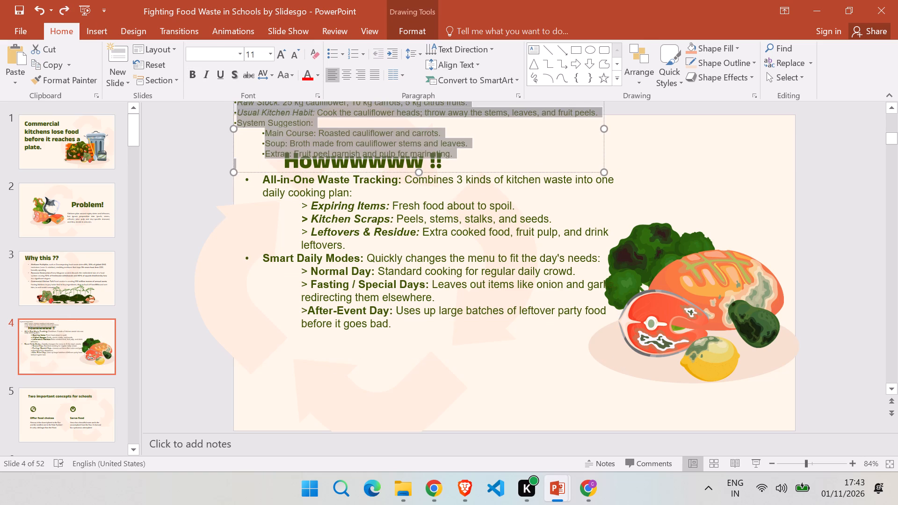
Move the Real Example text box down the slide to sit directly beneath the After-Event Day item.
drag(522, 173, 513, 425)
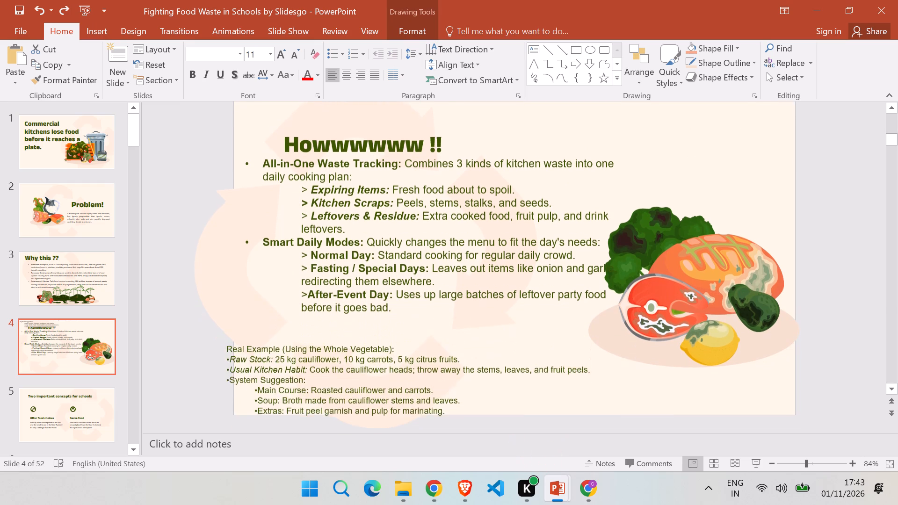
drag(513, 425, 550, 398)
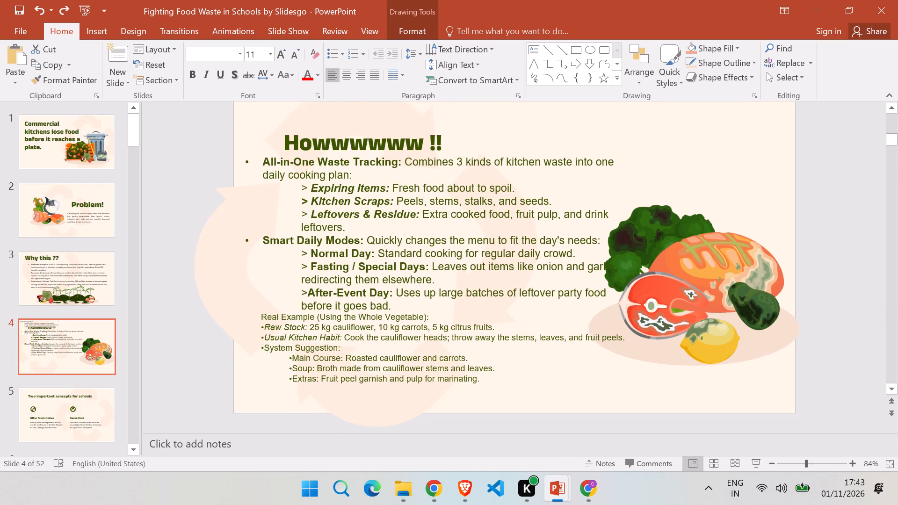
drag(550, 398, 550, 399)
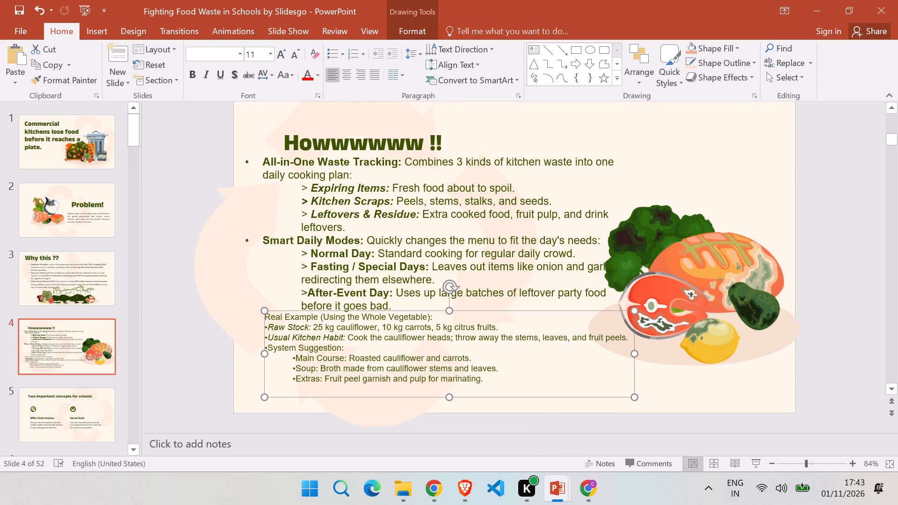
Set all the Real Example text to 14 pt.
drag(503, 382, 276, 319)
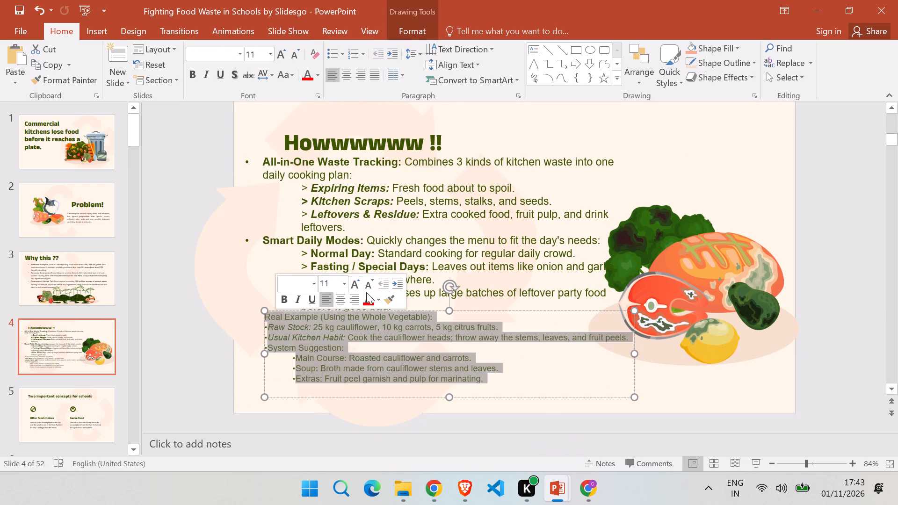
click(355, 287)
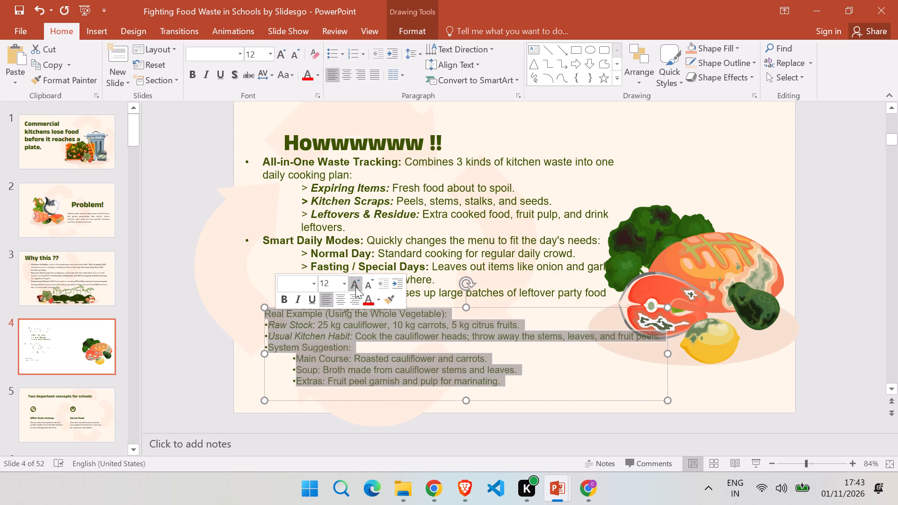
click(355, 287)
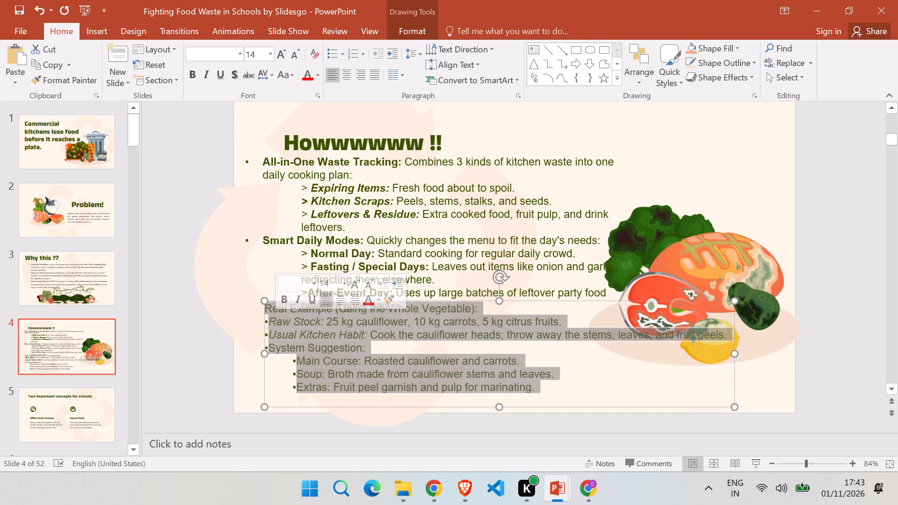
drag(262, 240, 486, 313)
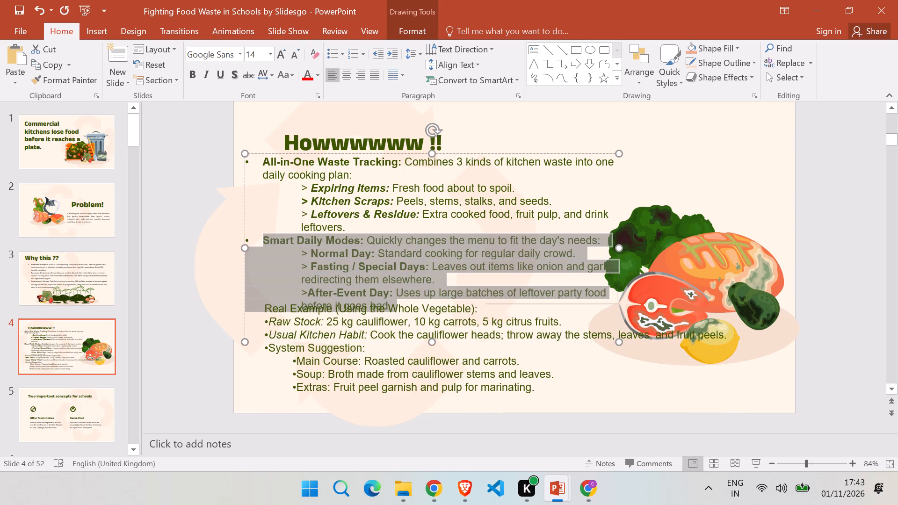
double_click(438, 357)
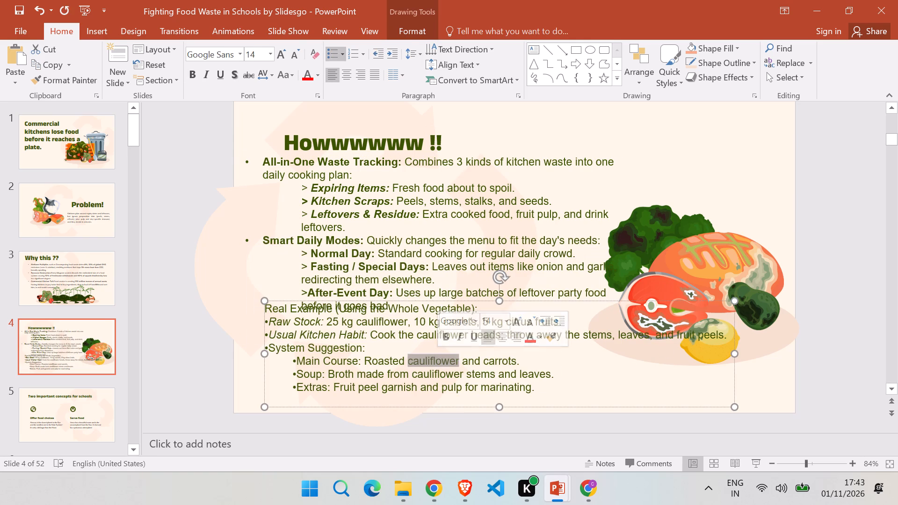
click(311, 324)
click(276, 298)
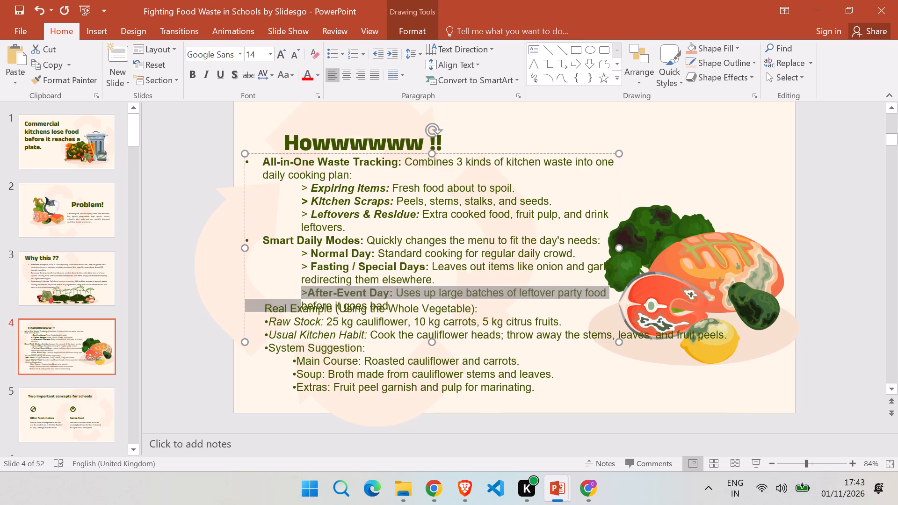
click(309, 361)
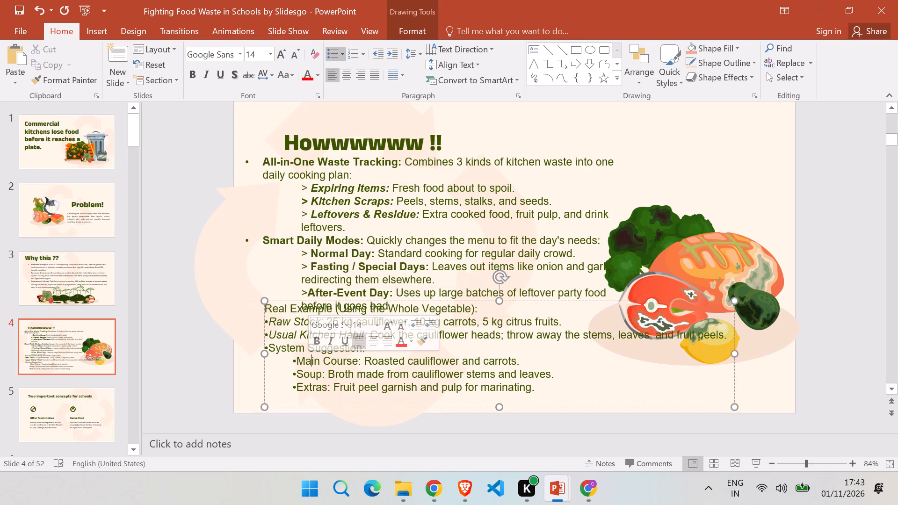
Shift the Real Example text box slightly down and to the right so it clears the After-Event Day text.
drag(280, 303, 271, 320)
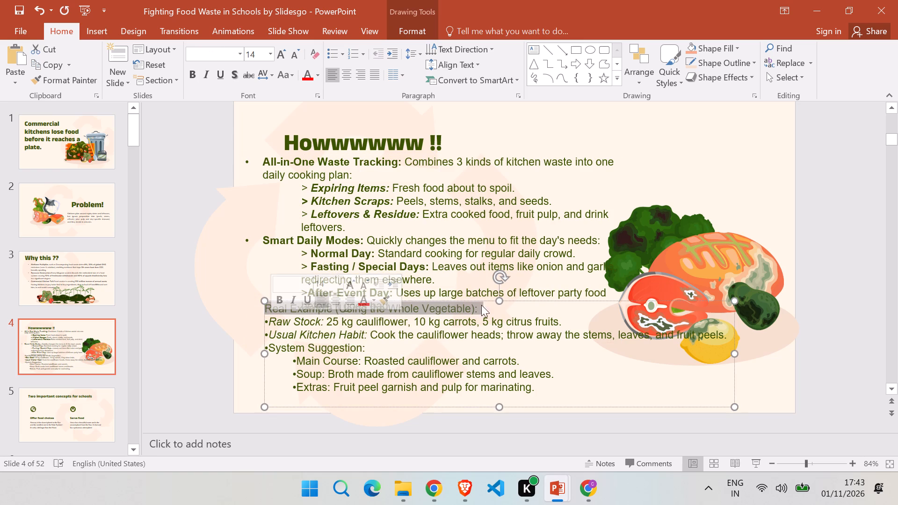
drag(557, 303, 555, 307)
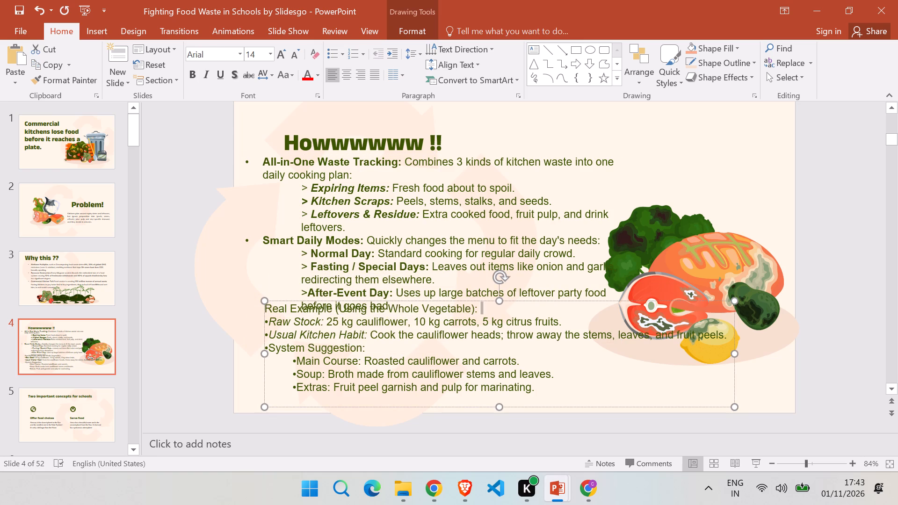
drag(555, 307, 552, 313)
click(533, 303)
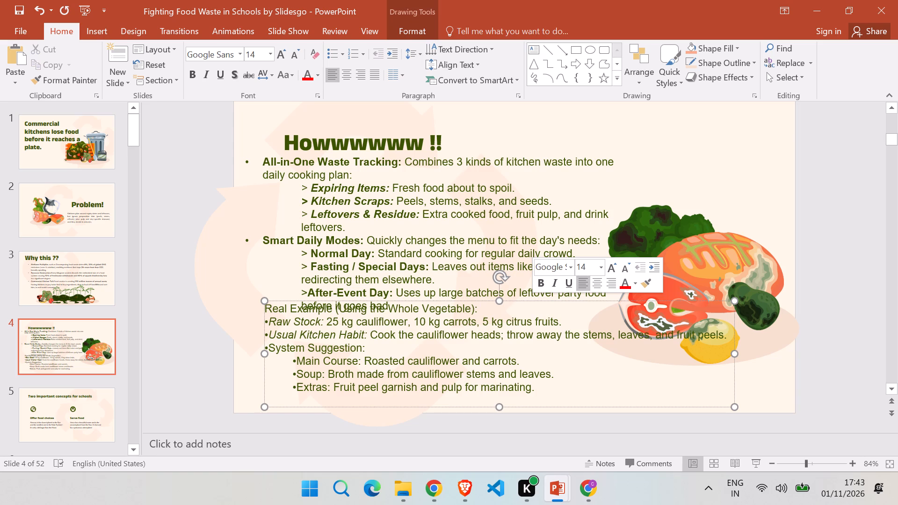
drag(536, 300, 523, 312)
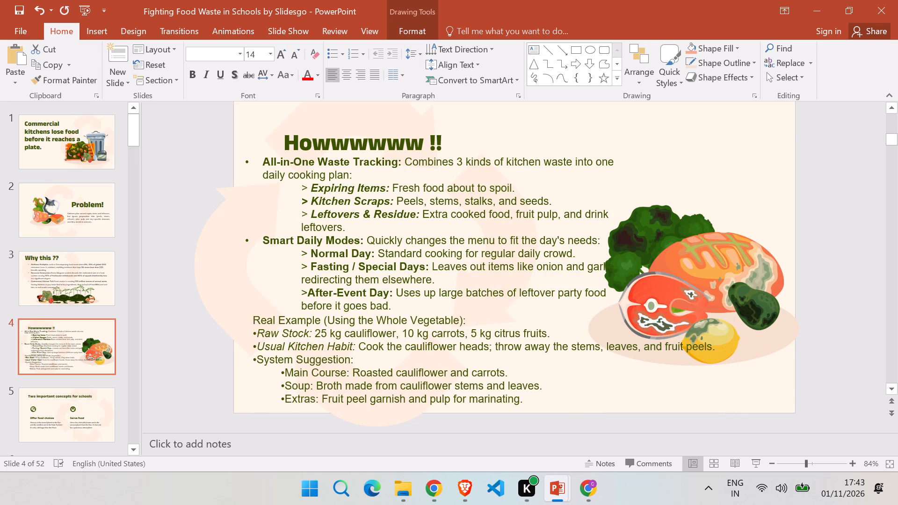
drag(523, 312, 527, 312)
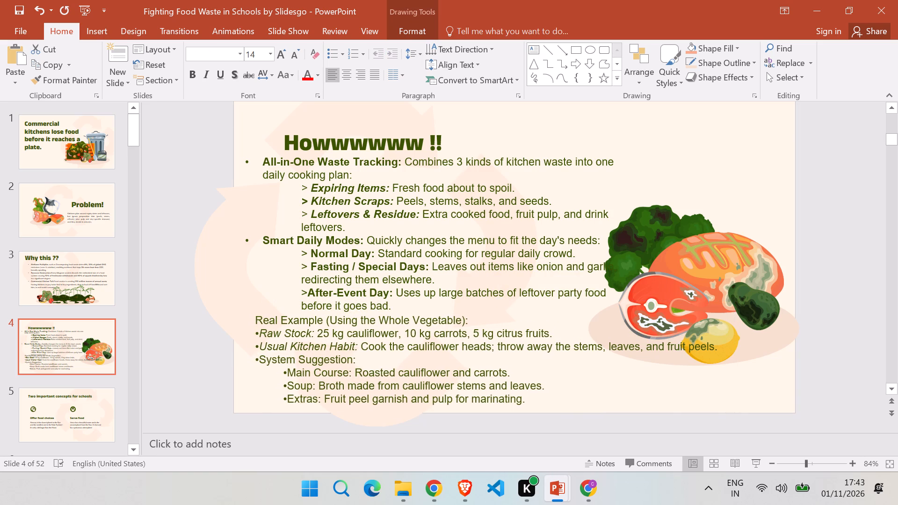
drag(527, 312, 561, 315)
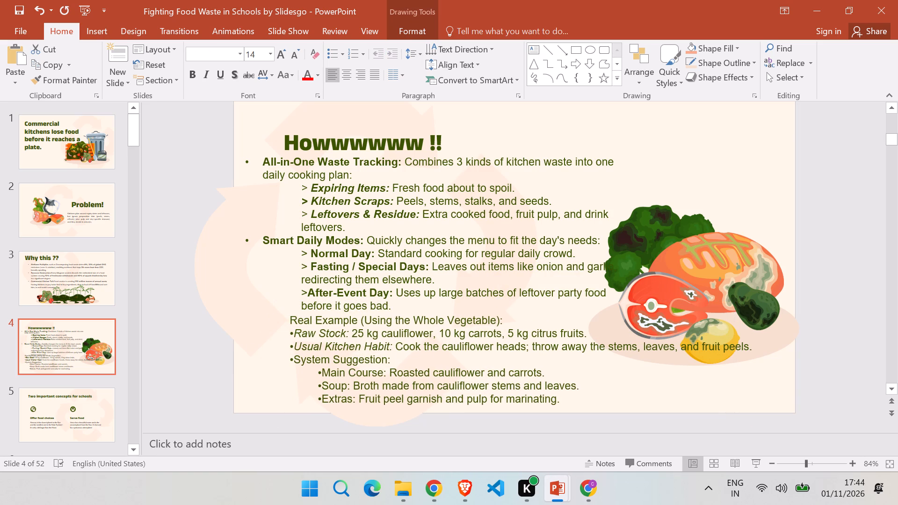
drag(561, 315, 554, 315)
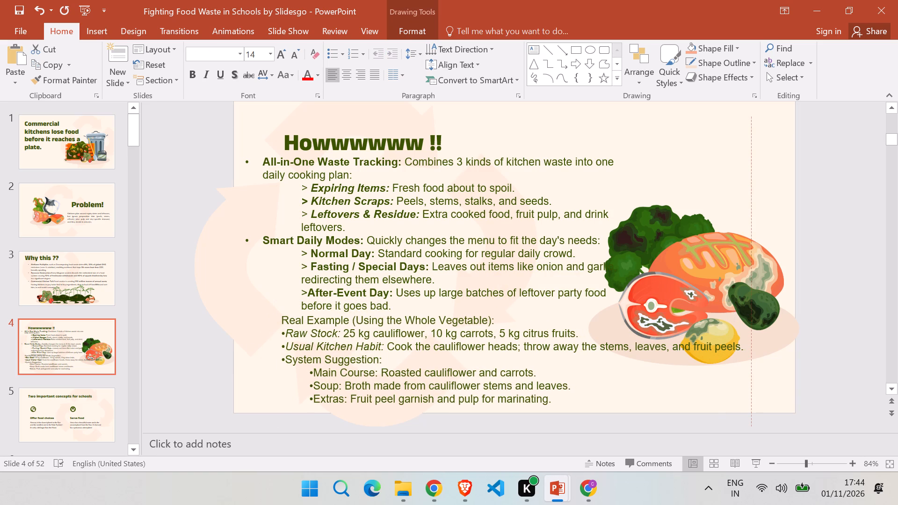
drag(554, 315, 556, 315)
click(714, 375)
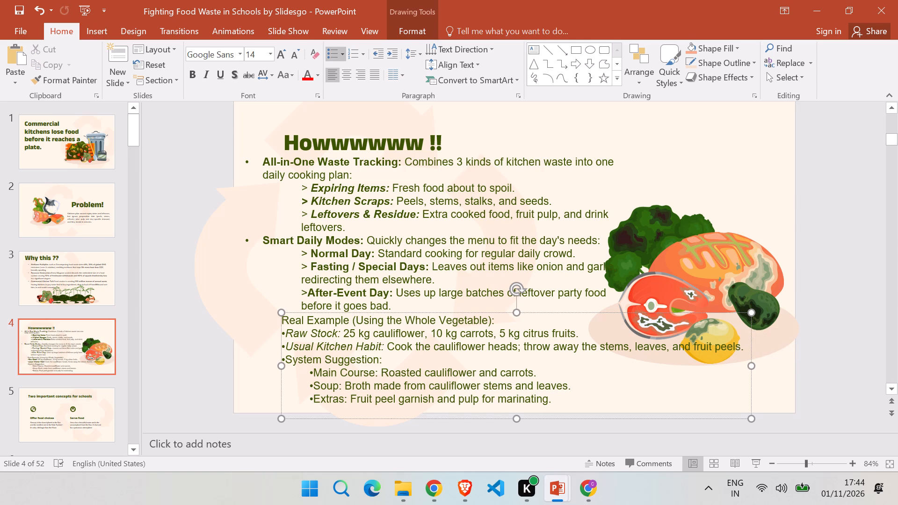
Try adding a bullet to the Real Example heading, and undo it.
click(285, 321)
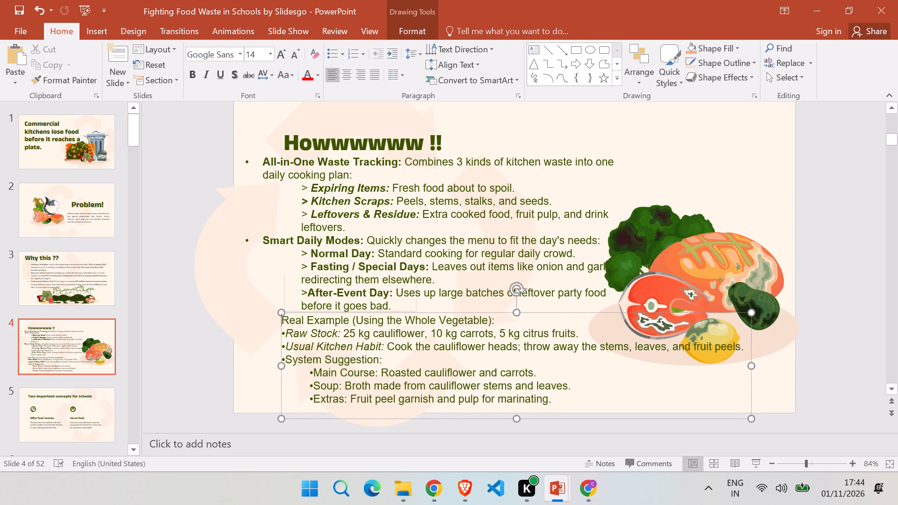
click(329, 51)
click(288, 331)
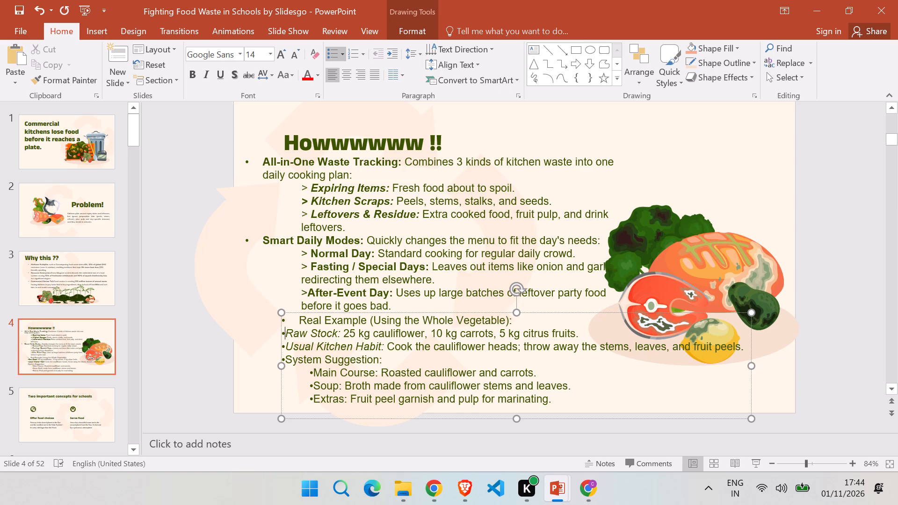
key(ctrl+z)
Copy all the Real Example text and delete its separate text box from slide 4.
key(ctrl+a)
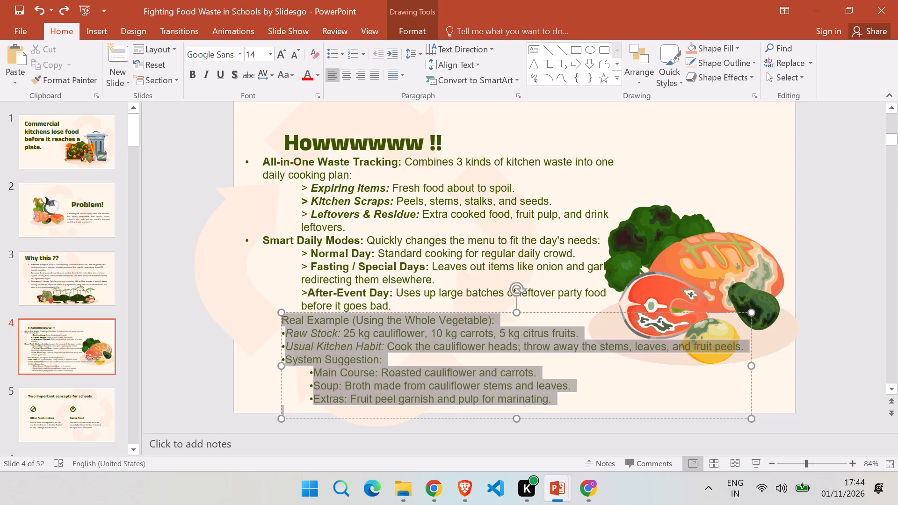
key(ctrl+c)
key(ctrl+c)
click(452, 251)
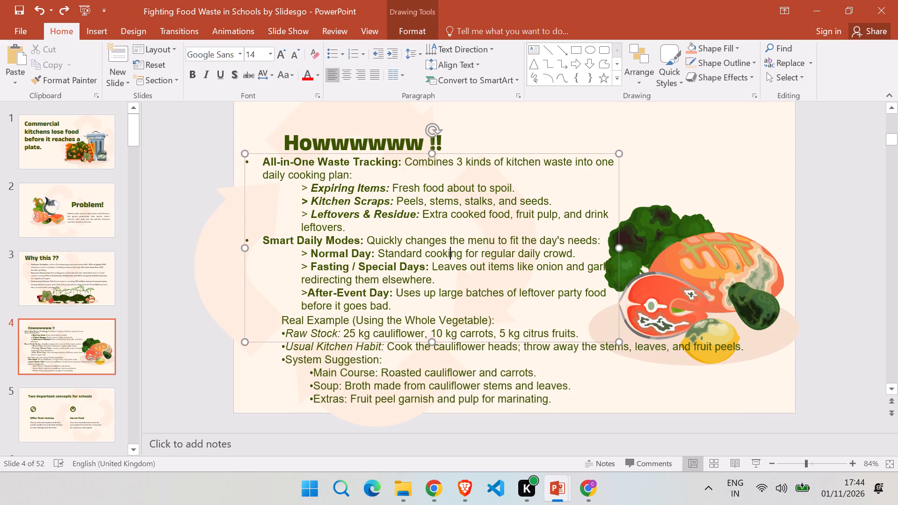
click(746, 389)
drag(752, 418, 660, 387)
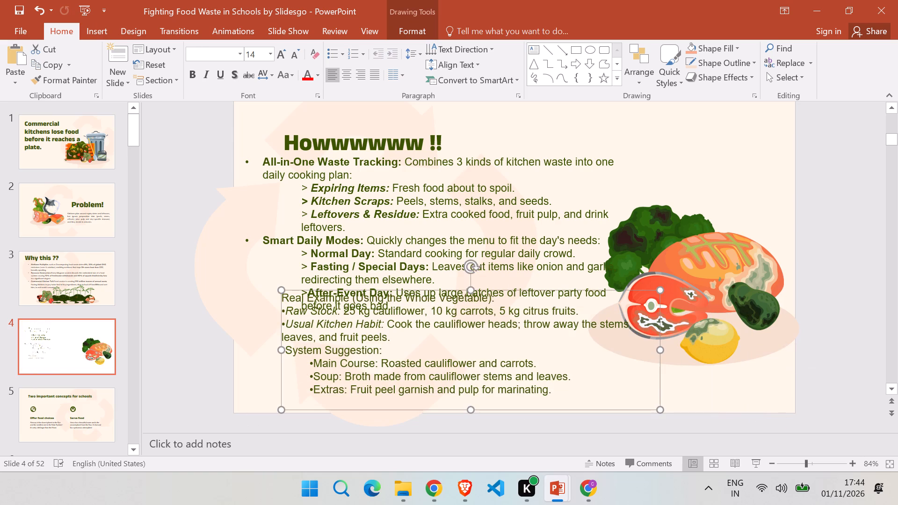
key(Delete)
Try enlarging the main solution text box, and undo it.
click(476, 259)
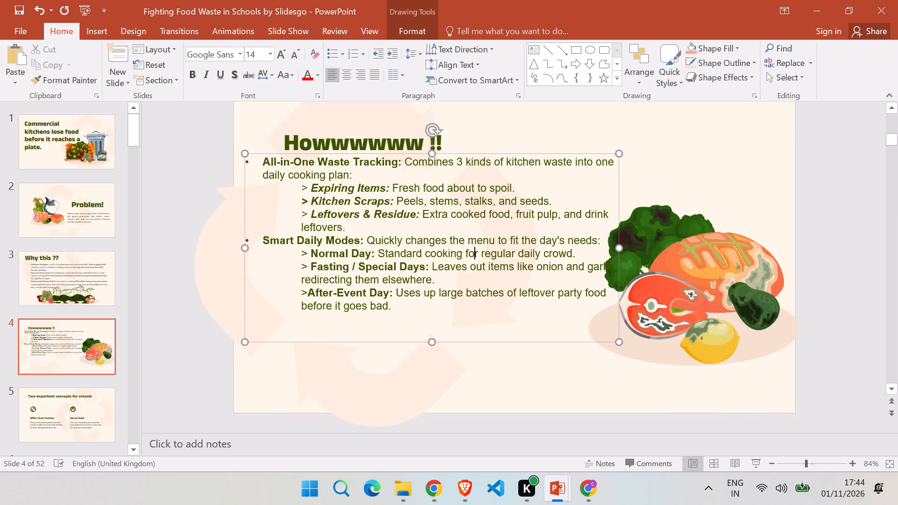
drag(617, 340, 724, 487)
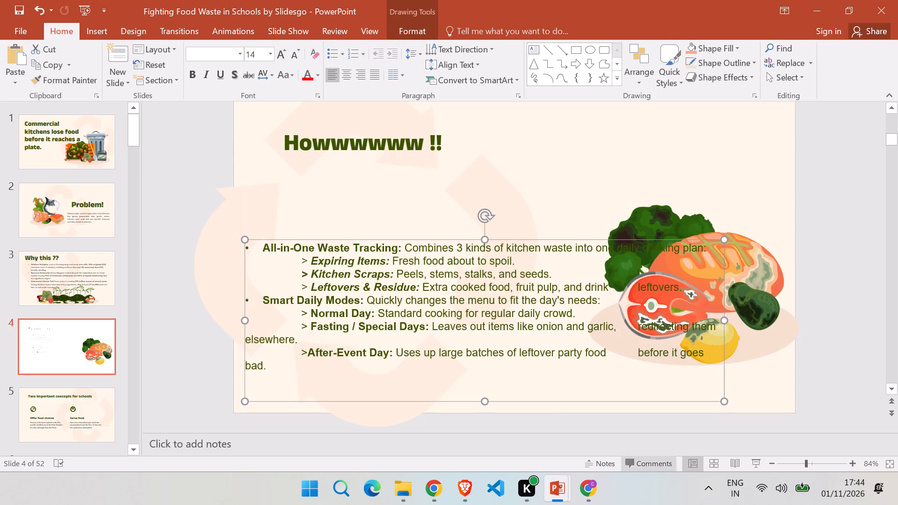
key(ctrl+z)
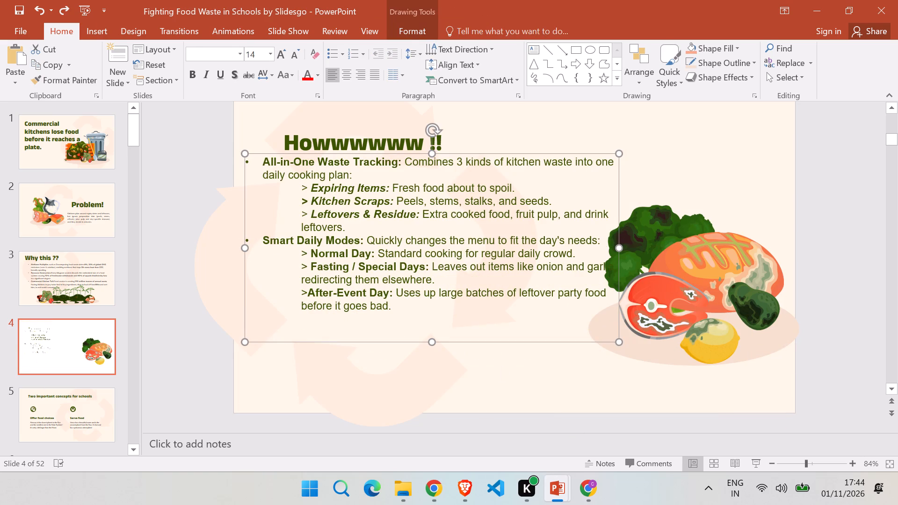
Paste the copied Real Example text on a new line after the After-Event Day item in the main solution text box.
click(415, 305)
key(Return)
key(ctrl+v)
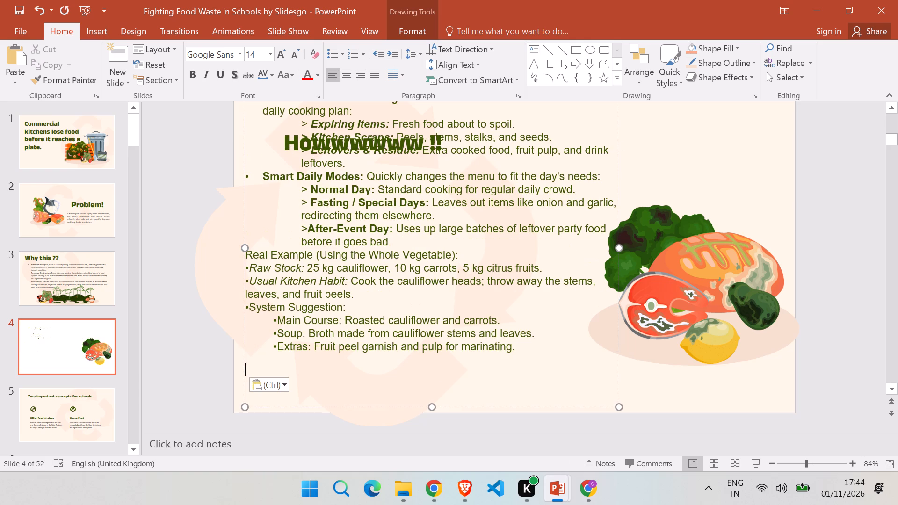
Apply bullet formatting to the pasted Real Example text, matching the Smart Daily Modes heading.
drag(248, 255, 541, 347)
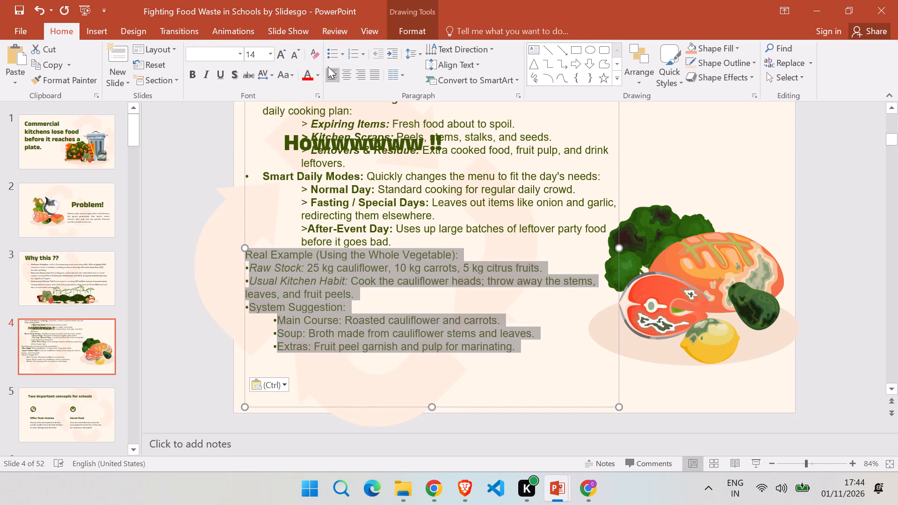
click(326, 60)
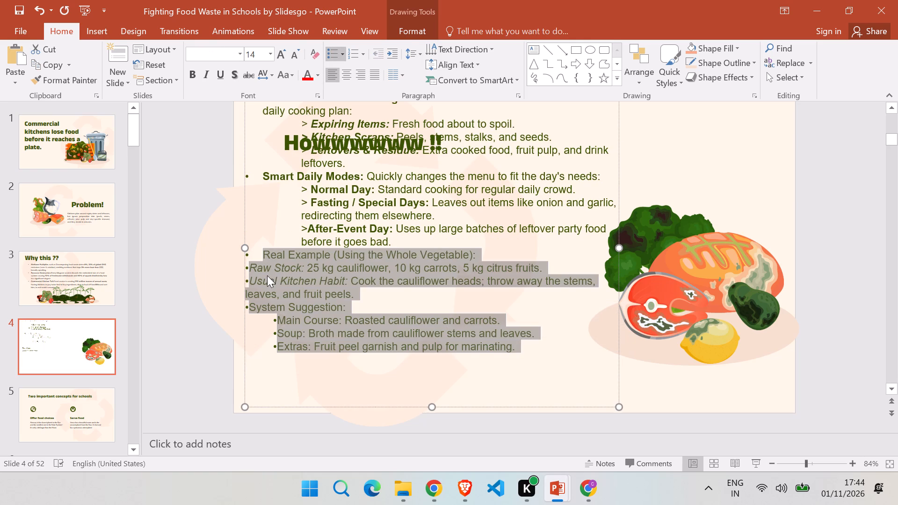
Remove the bullet characters in front of Raw Stock, Usual Kitchen Habit and System Suggestion.
click(267, 275)
click(249, 267)
key(BackSpace)
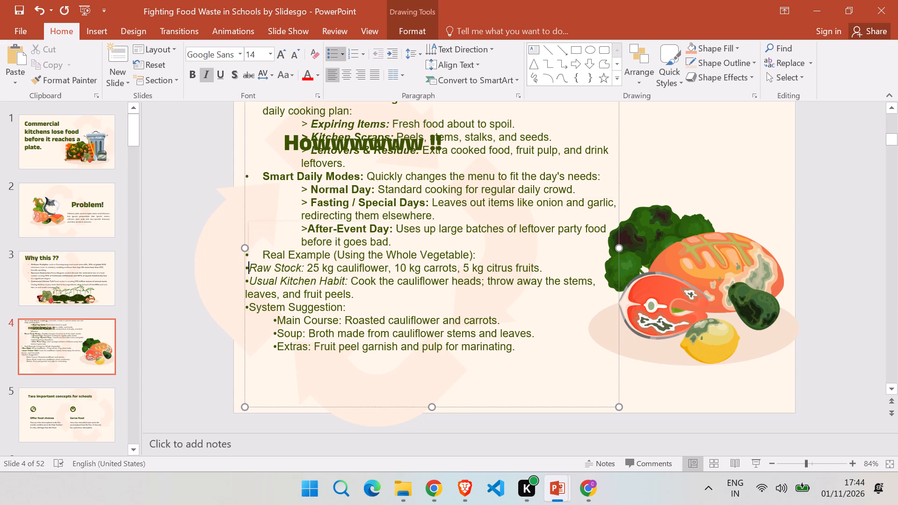
key(Down)
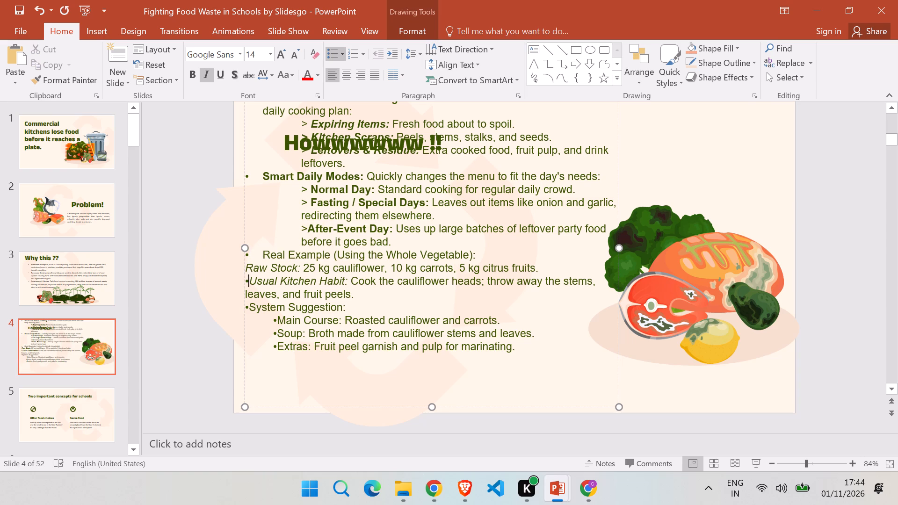
key(Right)
key(Left)
key(BackSpace)
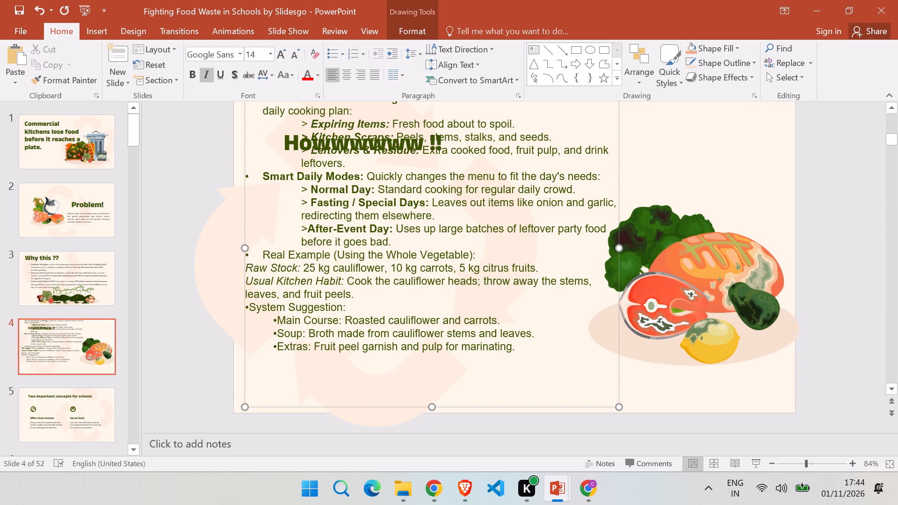
click(252, 305)
key(BackSpace)
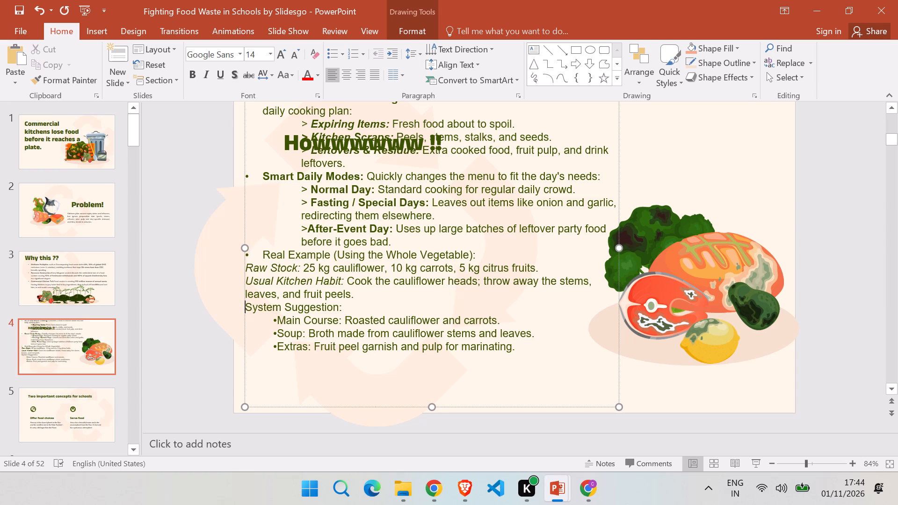
Add a "> " prefix to the System Suggestion, Raw Stock and Usual Kitchen Habit lines.
text(>)
key(space)
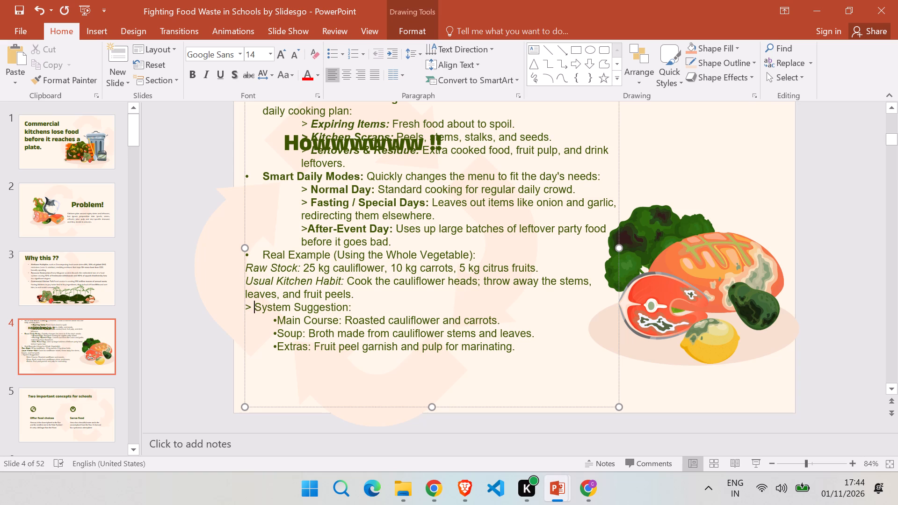
click(250, 268)
key(Left)
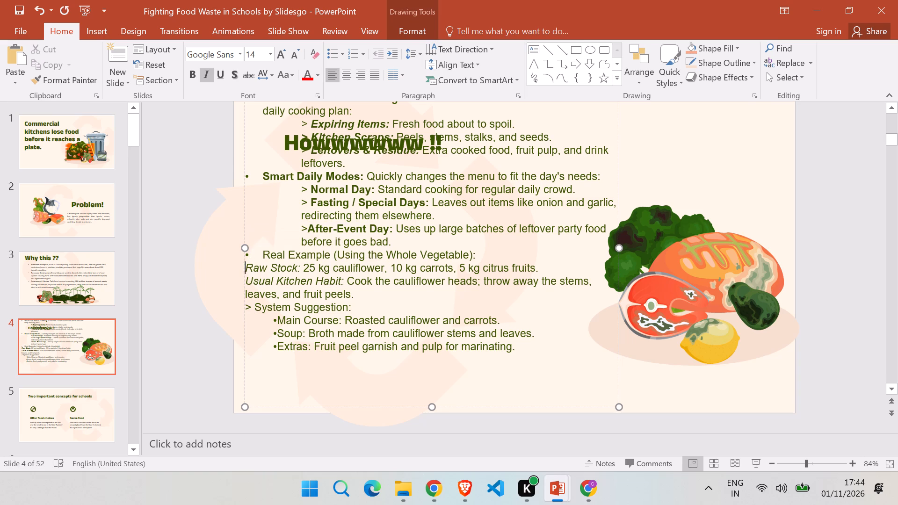
text(>)
key(space)
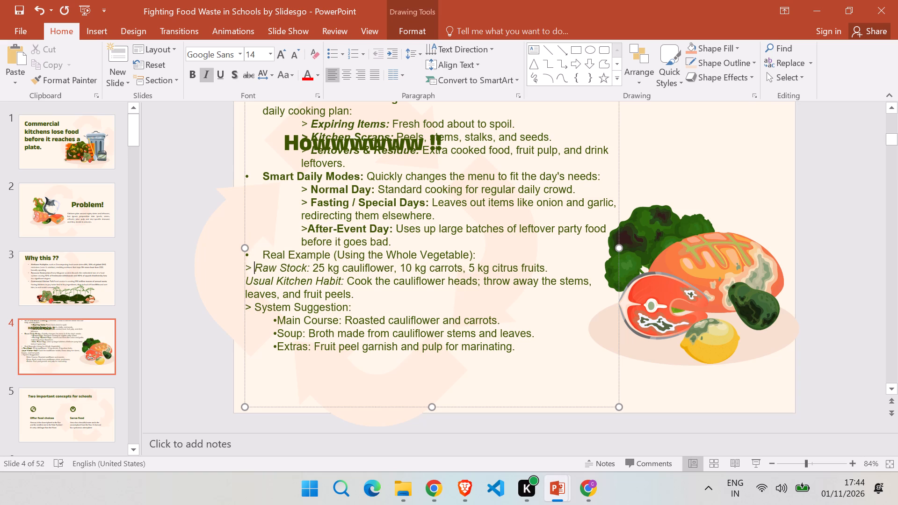
click(250, 284)
key(Left)
text(>)
key(space)
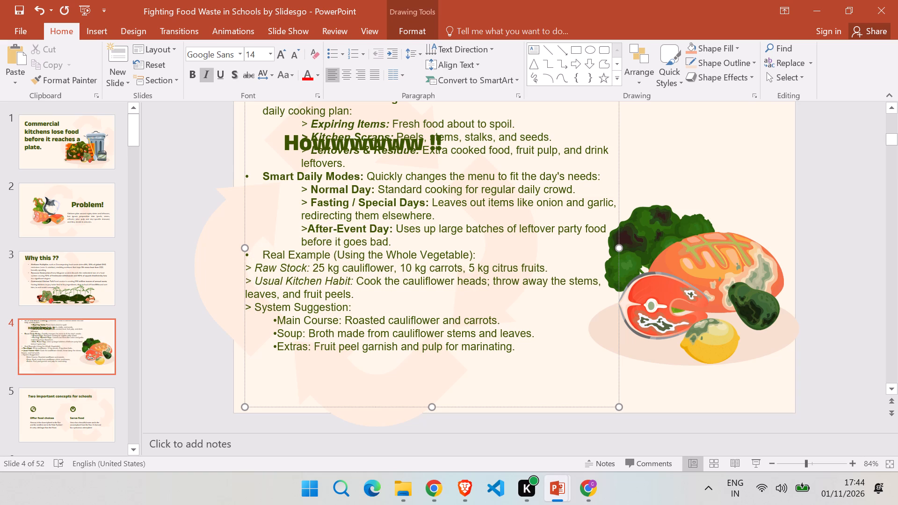
Indent the wrapped "leaves, and fruit peels." line so it sits beneath the Usual Kitchen Habit description.
click(248, 292)
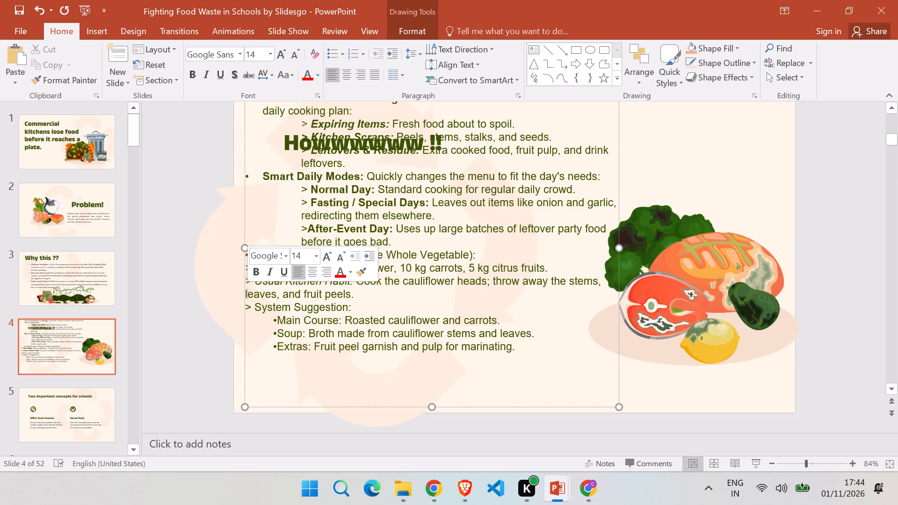
key(Left)
key(space)
key(space)
key(space)
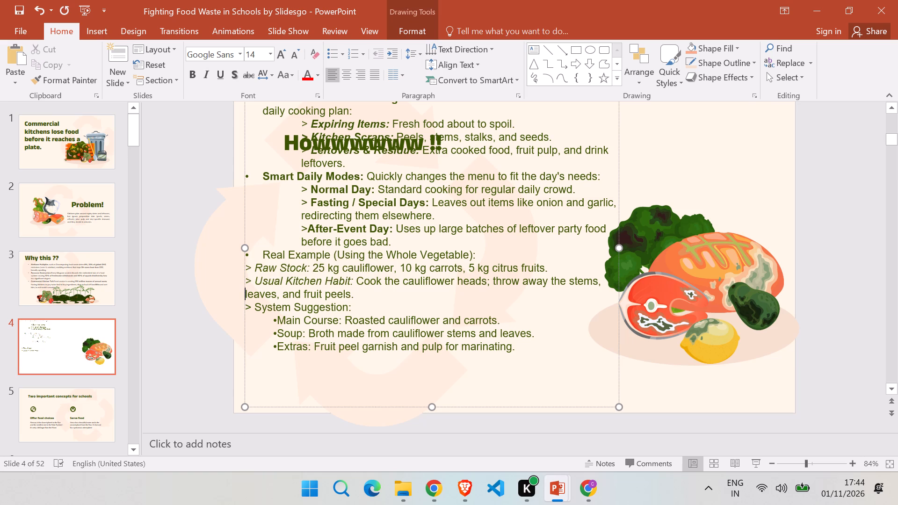
key(Tab)
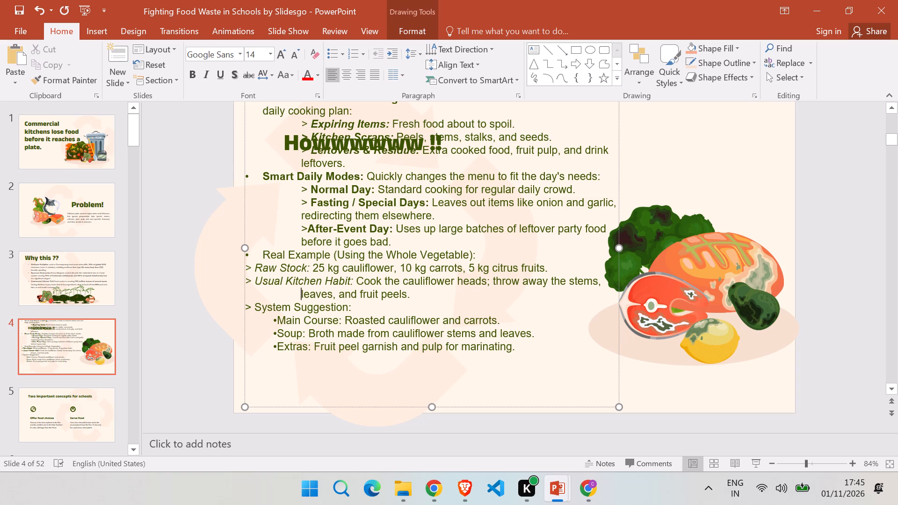
key(Tab)
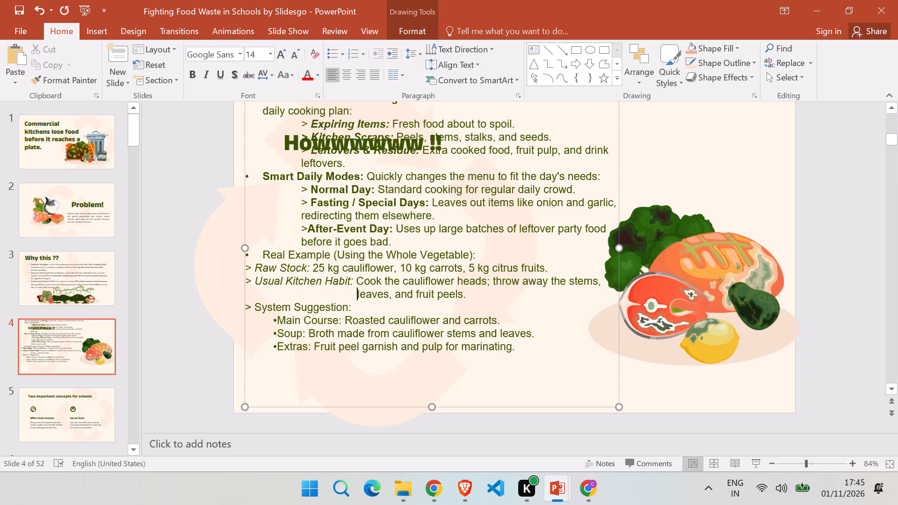
click(395, 337)
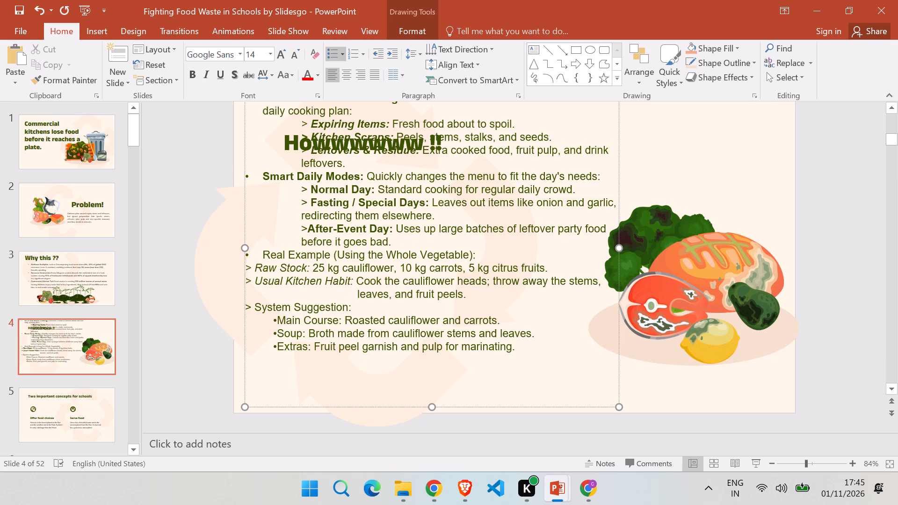
Make the System Suggestion, Usual Kitchen Habit and Raw Stock labels bold.
drag(356, 308, 262, 307)
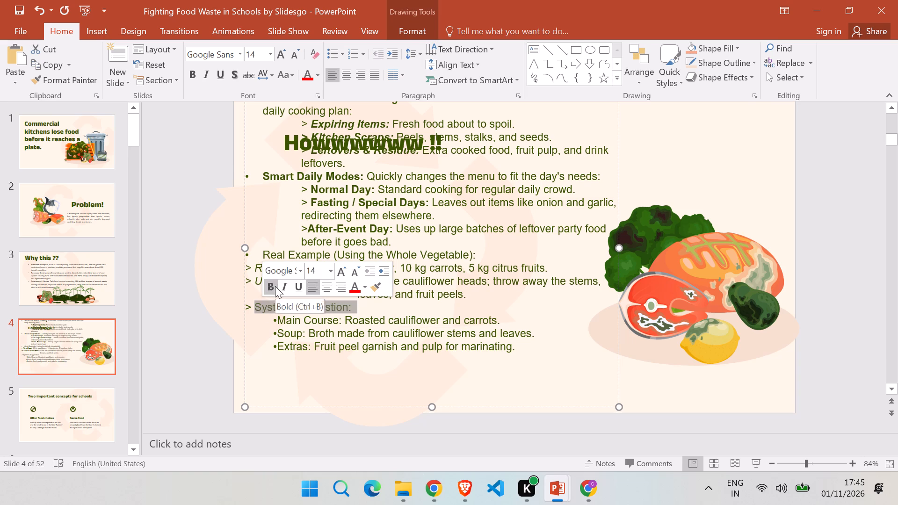
click(275, 286)
drag(255, 281, 345, 274)
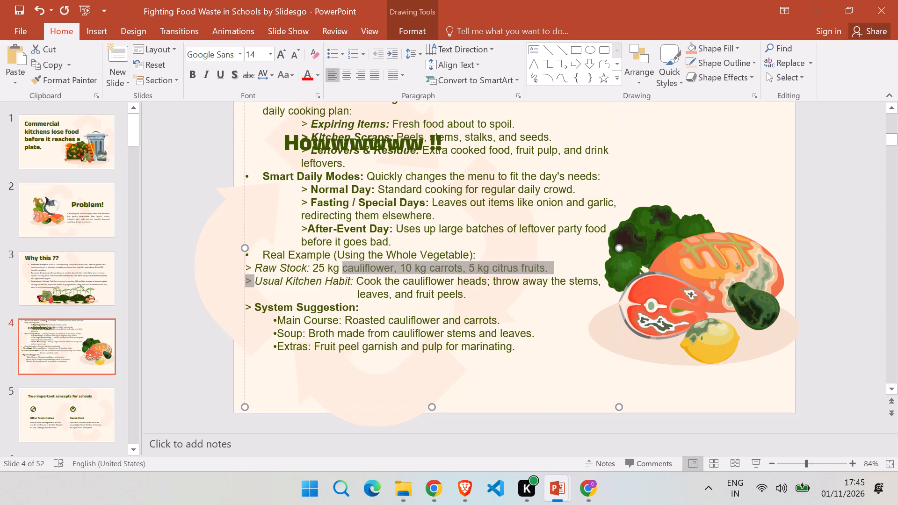
drag(345, 274, 353, 278)
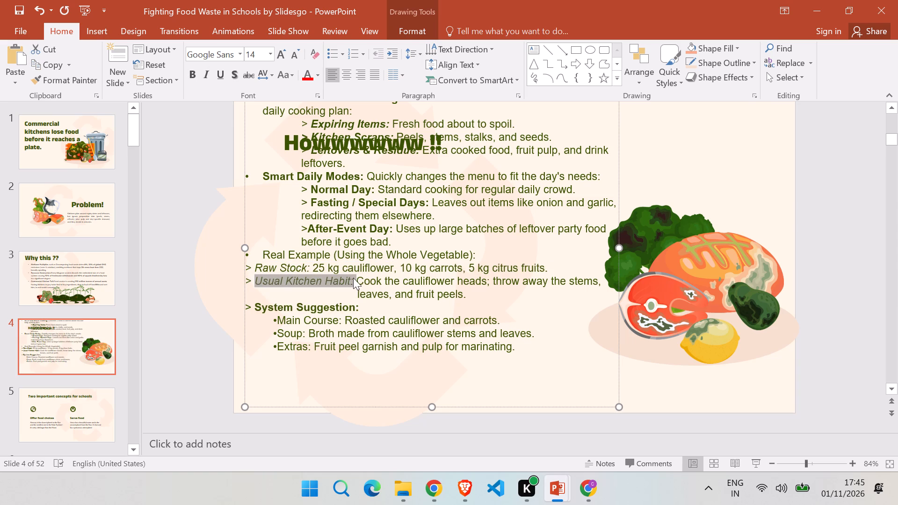
click(357, 261)
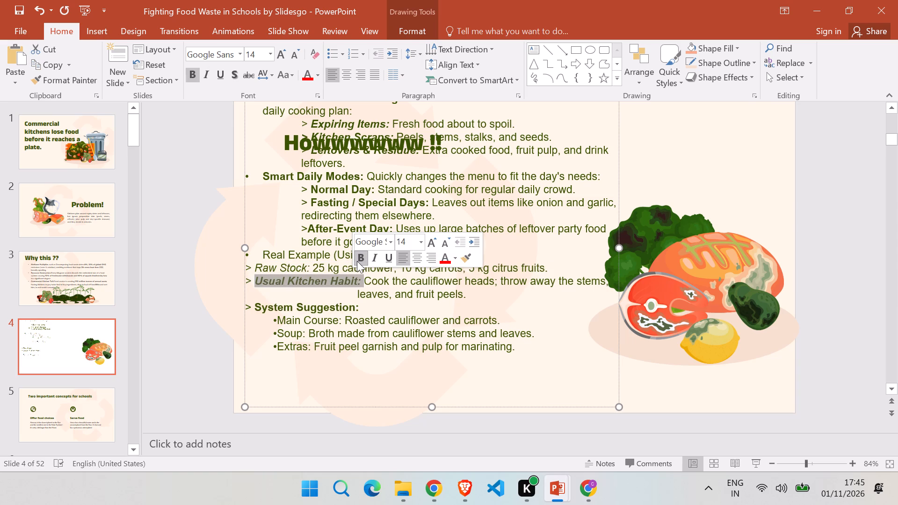
click(258, 268)
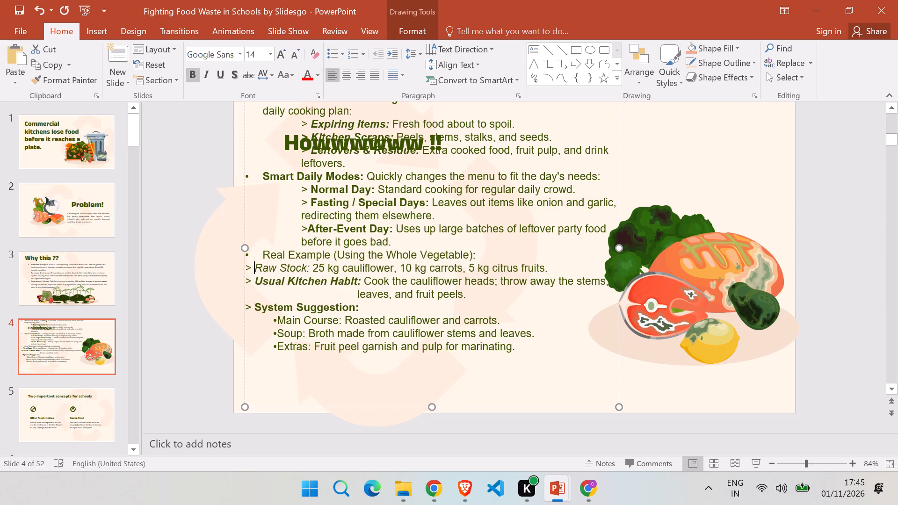
drag(258, 268, 310, 268)
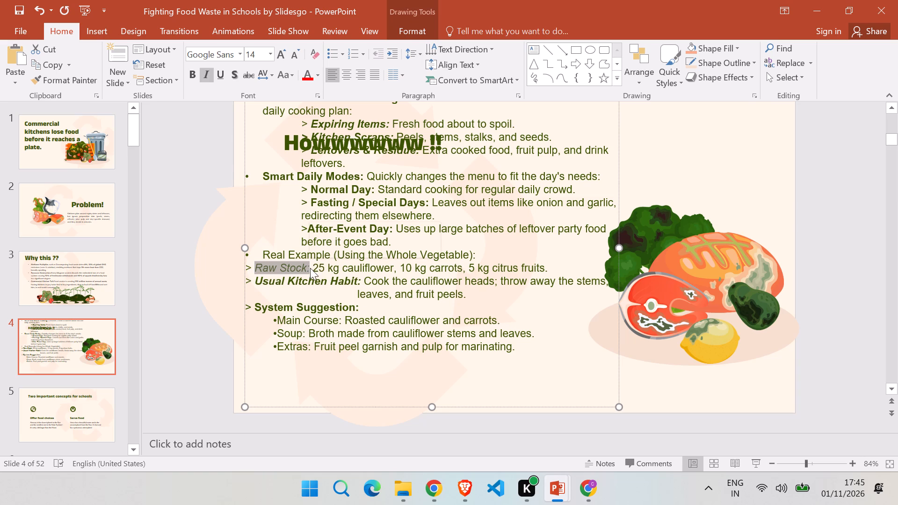
click(319, 250)
Make the "Real Example (Using the Whole Vegetable):" heading bold.
click(280, 255)
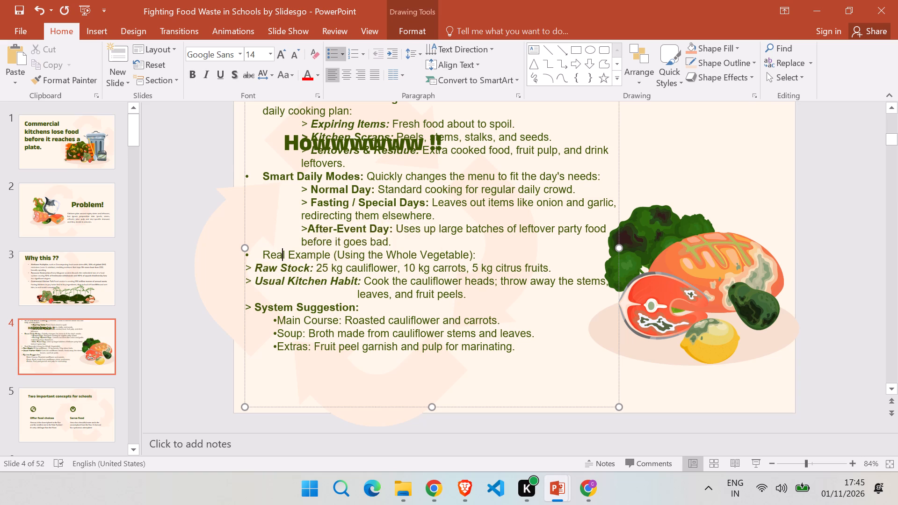
drag(260, 256, 444, 253)
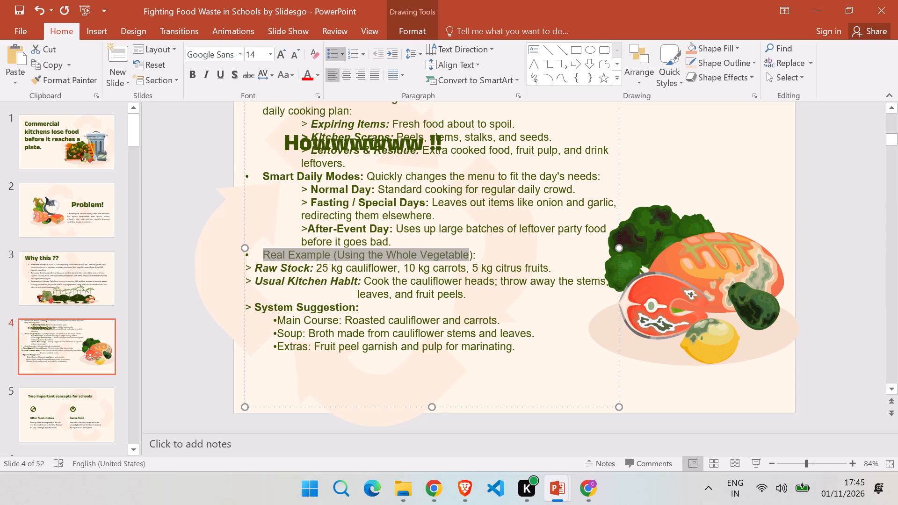
drag(444, 253, 471, 254)
click(481, 234)
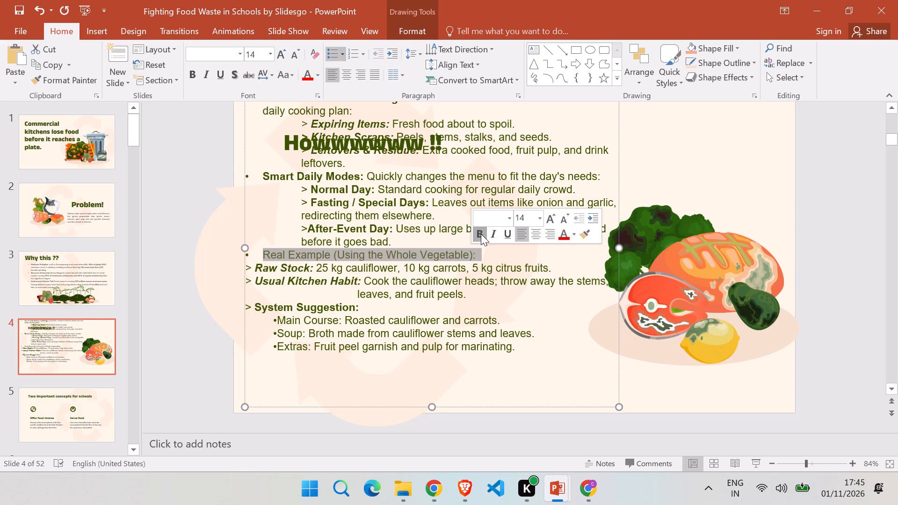
click(869, 322)
Insert a blank line between the After-Event Day item and the Real Example heading.
scroll(540, 299, up, 1)
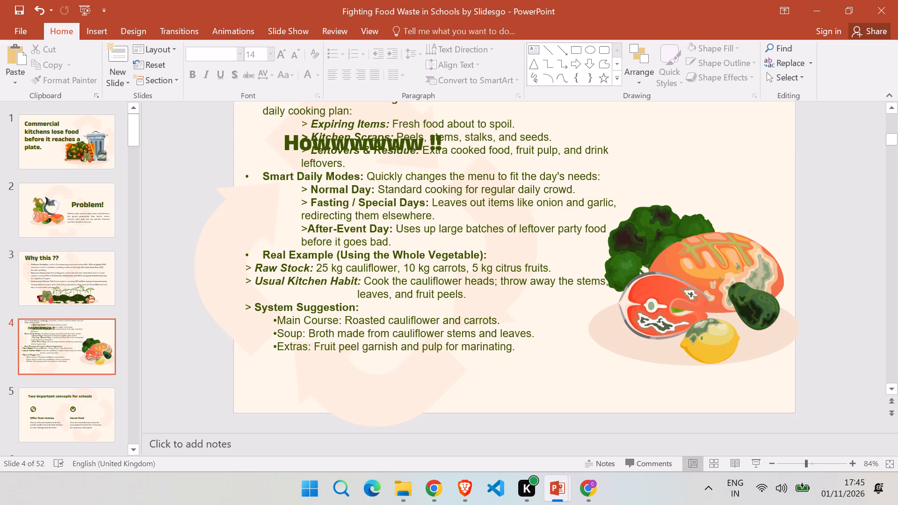
scroll(540, 299, up, 1)
click(465, 281)
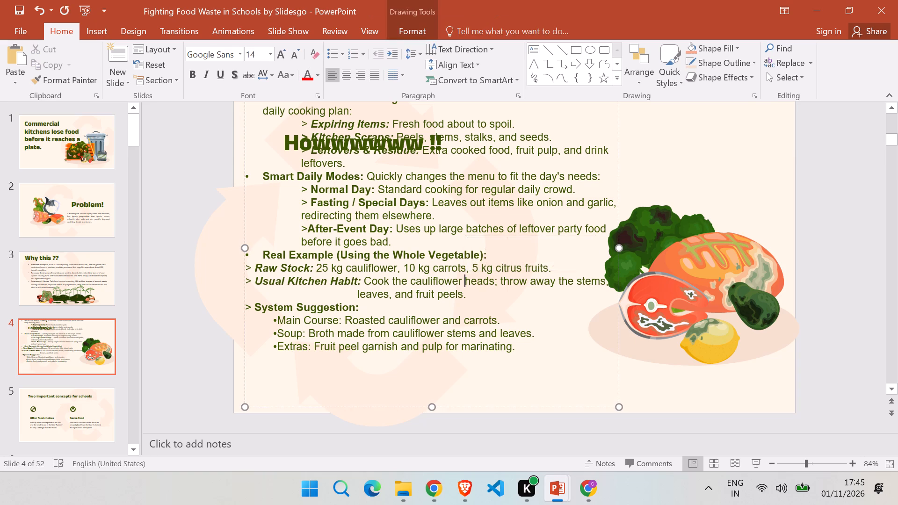
click(408, 251)
click(397, 243)
key(Return)
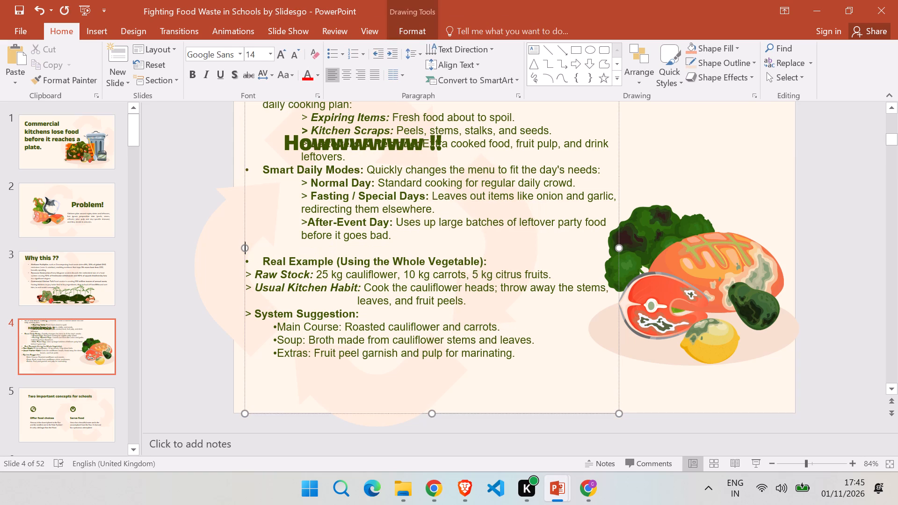
Move the solution text box down so it starts just below the "Howwwwww !!" title on slide 4.
click(481, 255)
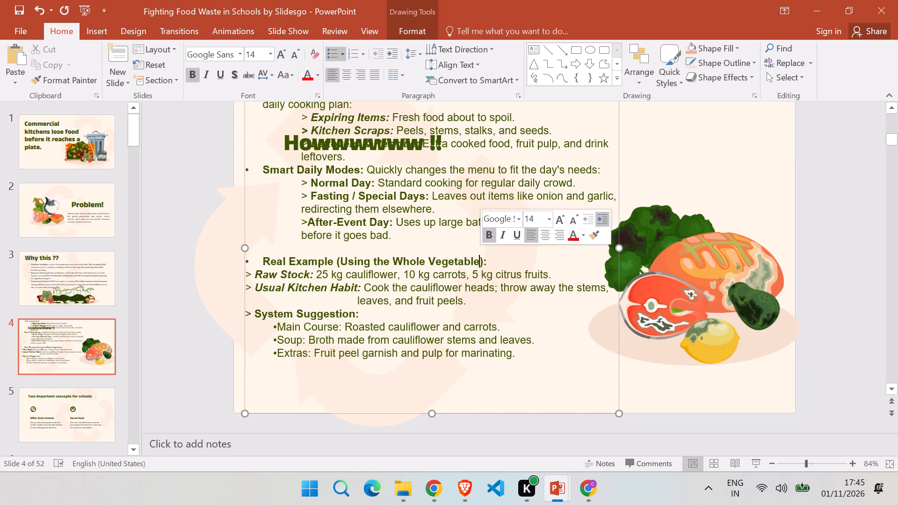
drag(619, 181, 613, 250)
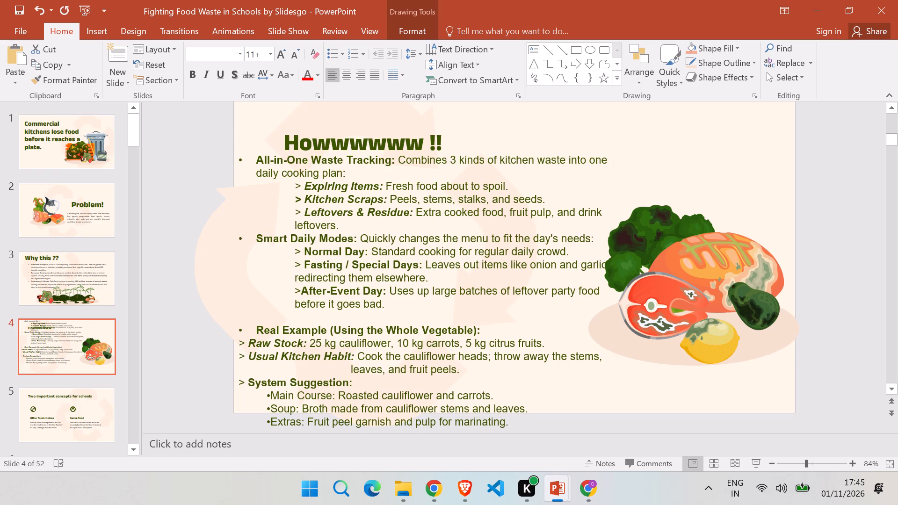
drag(613, 250, 619, 257)
click(541, 265)
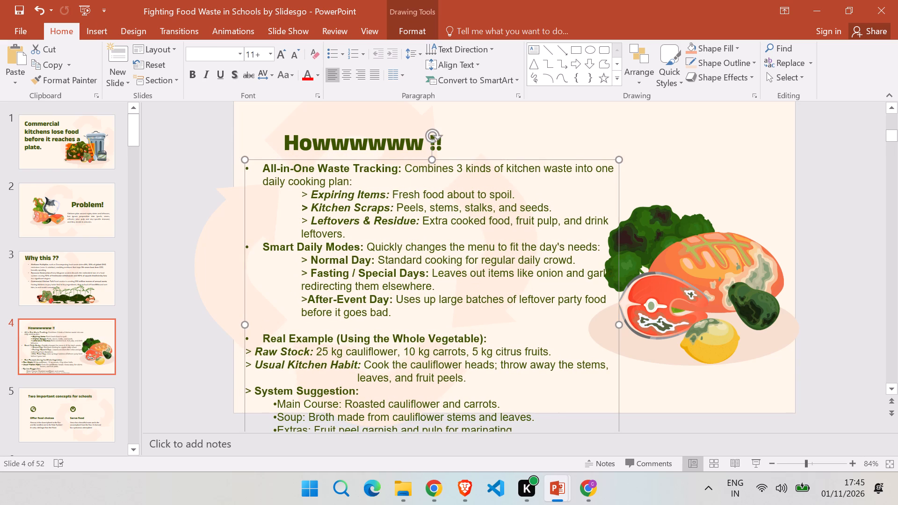
Reduce all the text in the solution text box by one font size step, making the body text 12 pt.
key(ctrl+a)
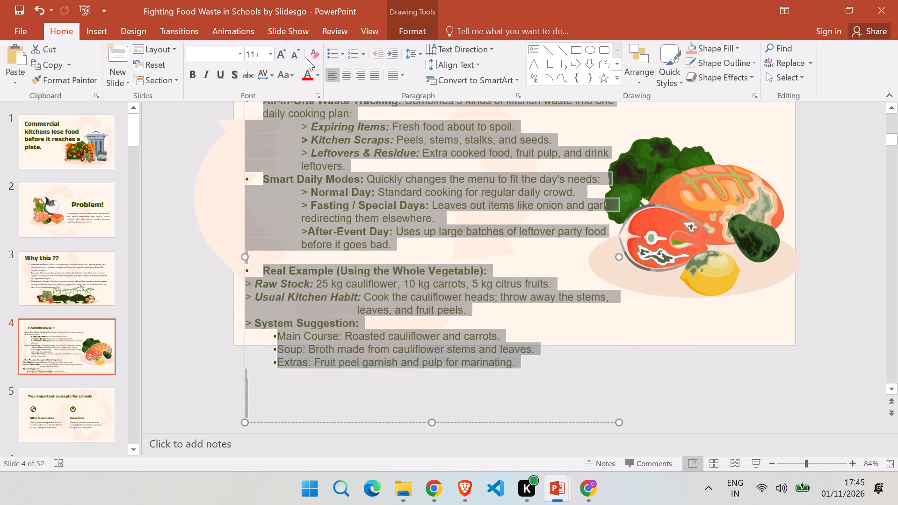
click(300, 59)
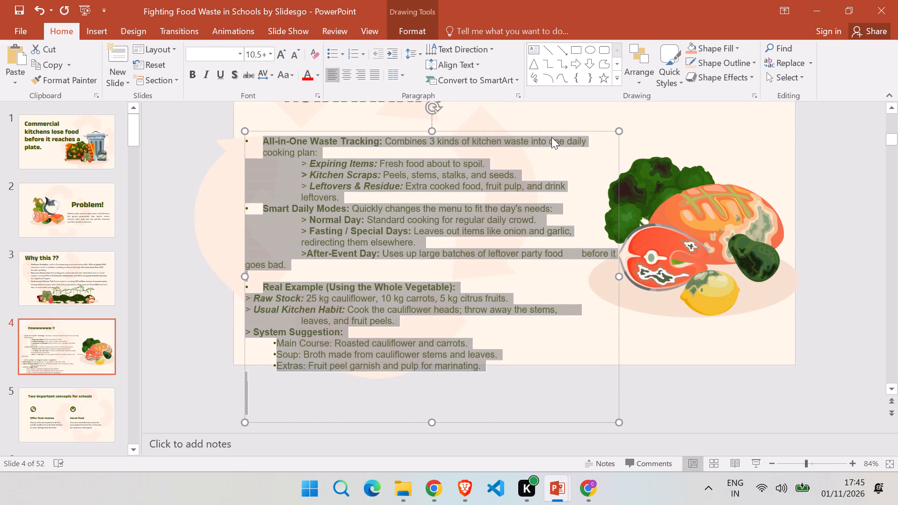
Nudge the solution text box slightly closer to the slide title.
drag(552, 131, 554, 106)
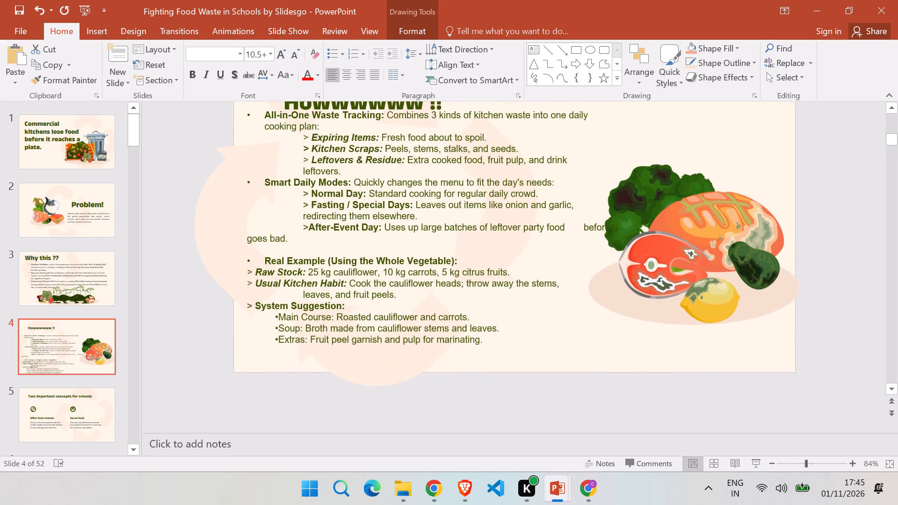
drag(554, 106, 554, 118)
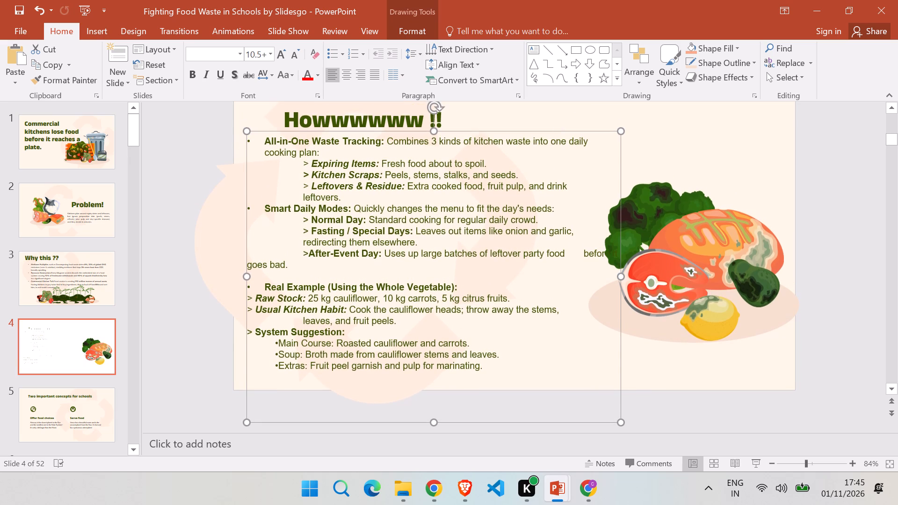
Remove the wide gap before "before it goes bad." in the After-Event Day item.
click(470, 250)
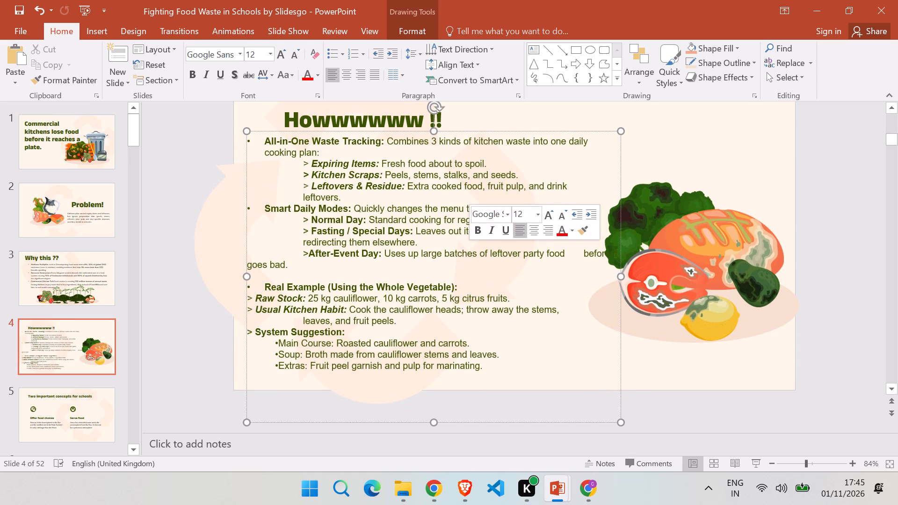
click(585, 253)
key(BackSpace)
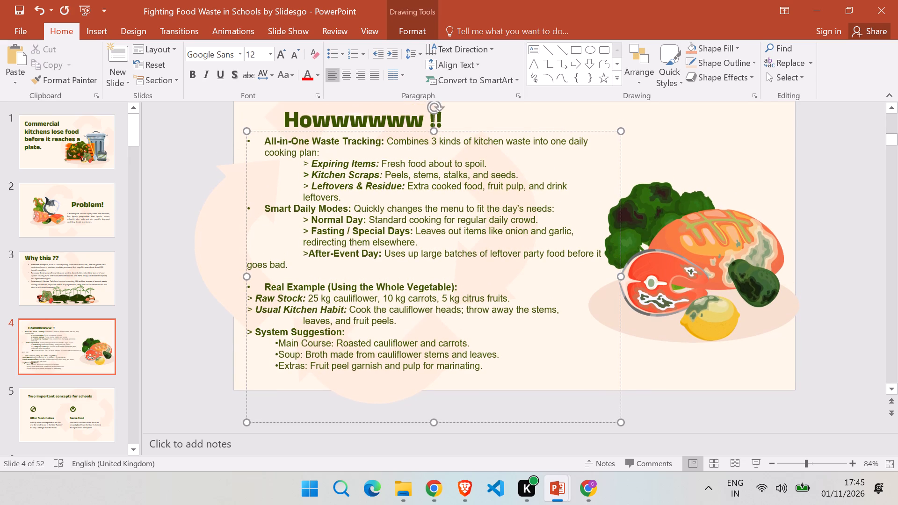
Remove bold and italic from the ">" marker in front of Kitchen Scraps.
click(307, 174)
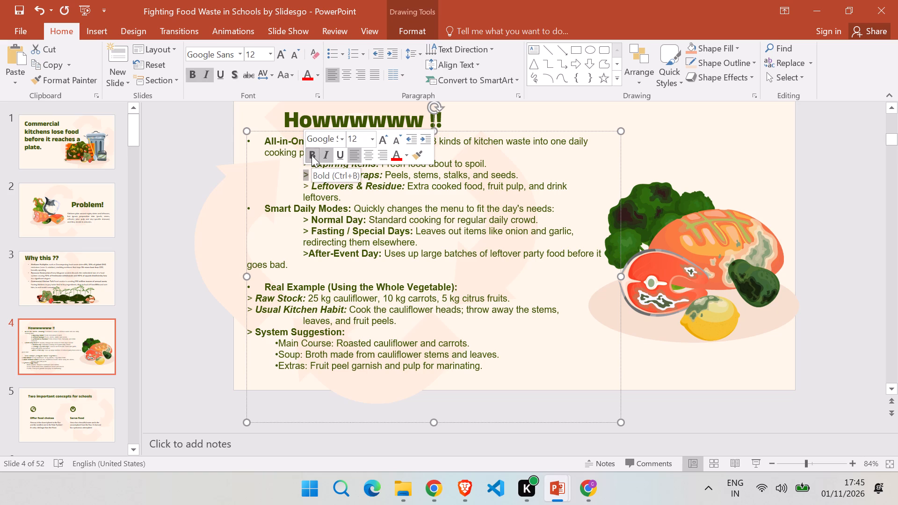
click(311, 155)
click(321, 156)
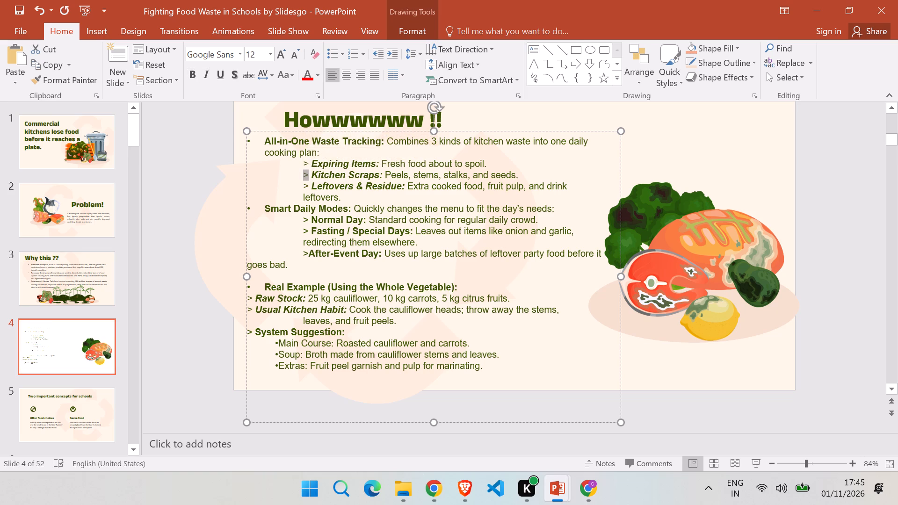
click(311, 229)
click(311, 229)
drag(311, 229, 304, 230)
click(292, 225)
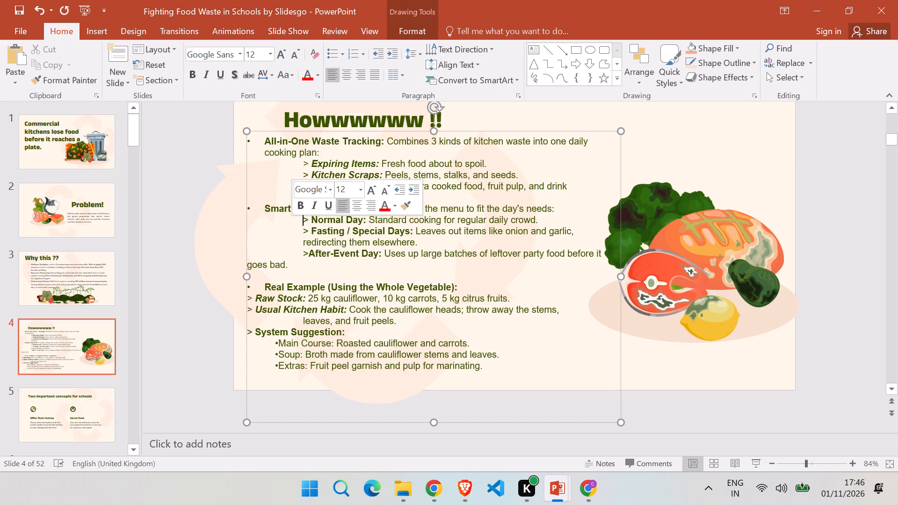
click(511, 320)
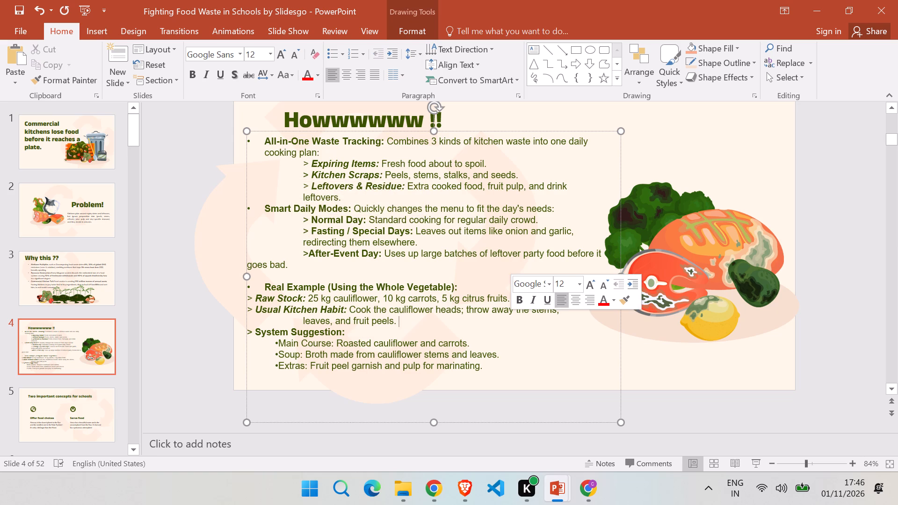
Indent the Raw Stock, Usual Kitchen Habit and System Suggestion lines by one tab beneath the Real Example heading.
click(250, 297)
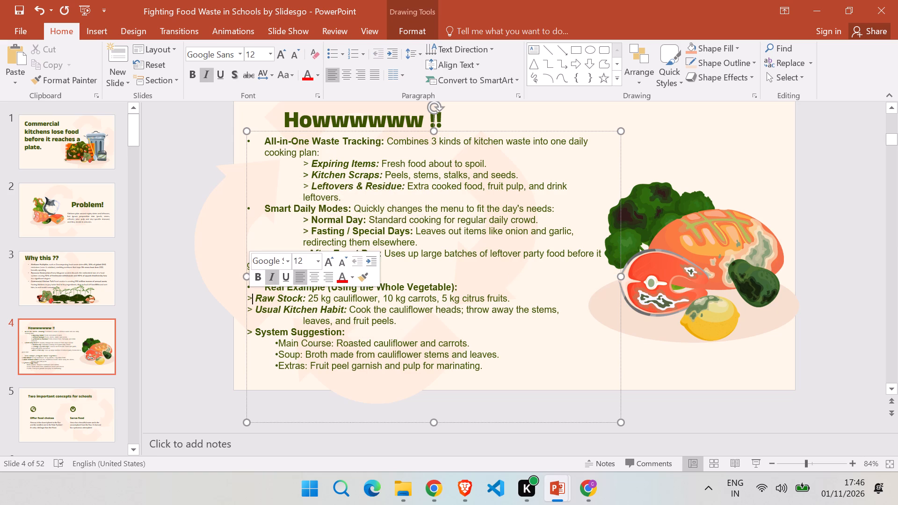
key(Left)
key(Tab)
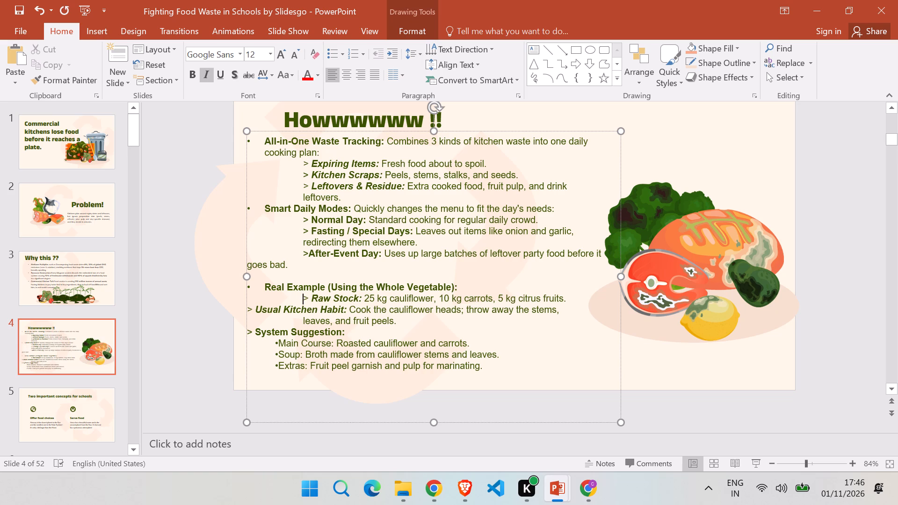
click(252, 308)
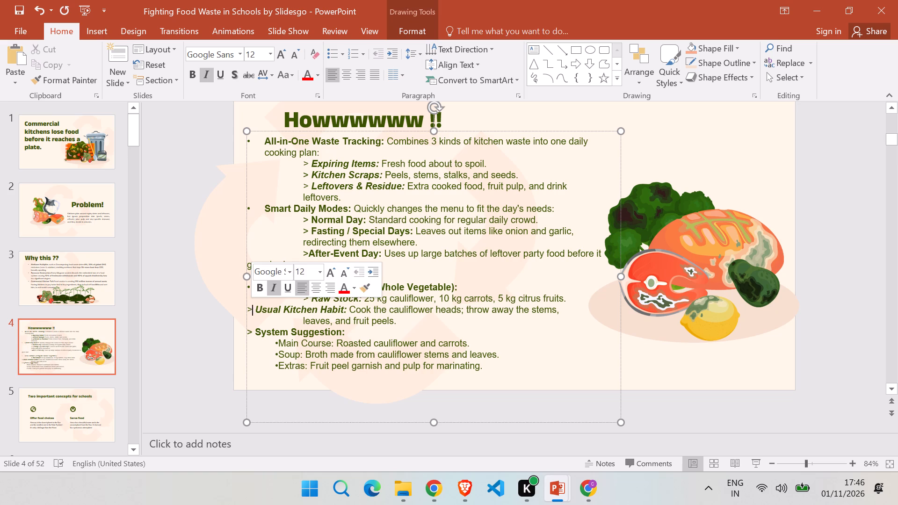
key(Left)
key(Tab)
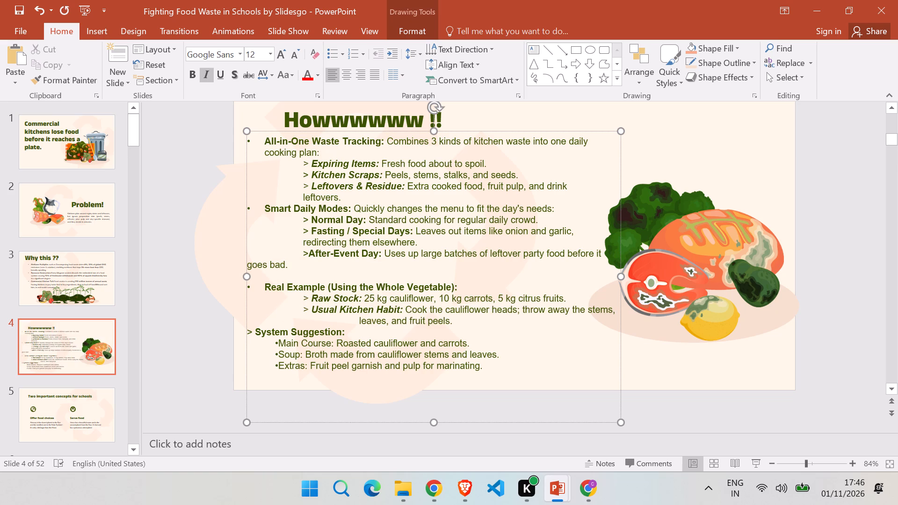
click(251, 331)
key(Left)
key(Tab)
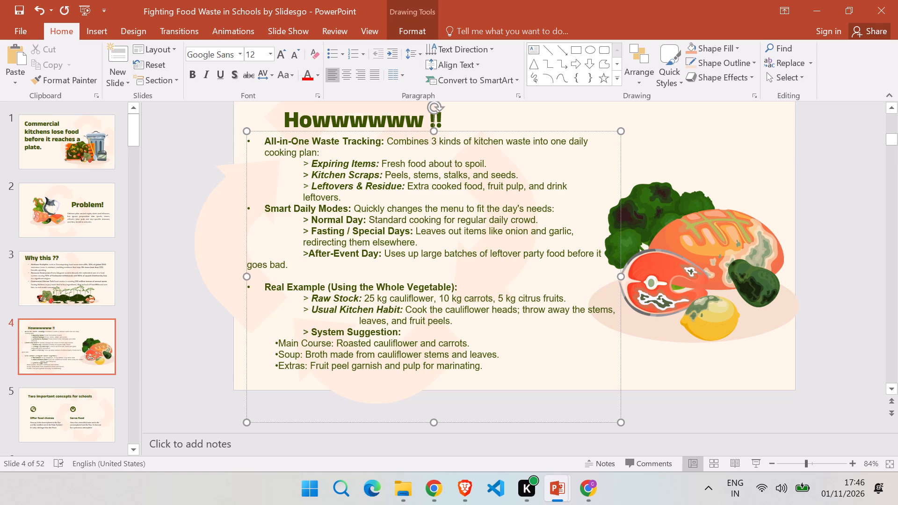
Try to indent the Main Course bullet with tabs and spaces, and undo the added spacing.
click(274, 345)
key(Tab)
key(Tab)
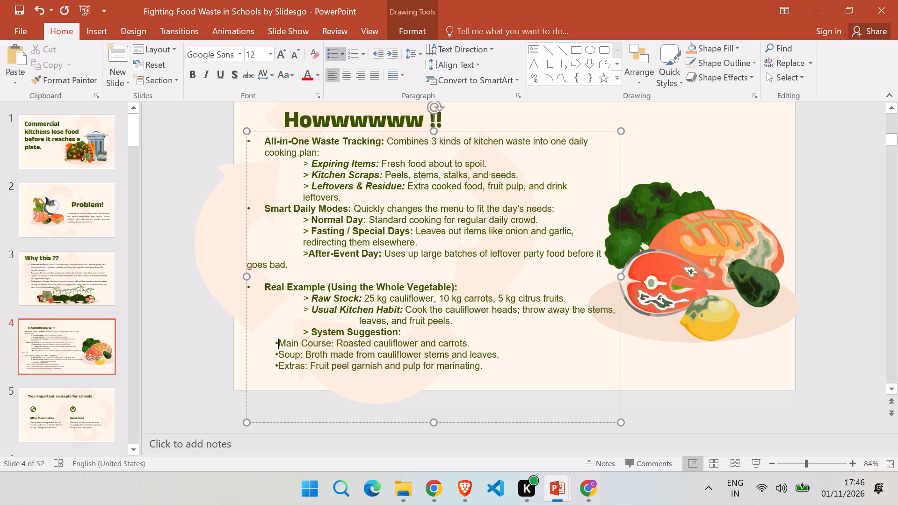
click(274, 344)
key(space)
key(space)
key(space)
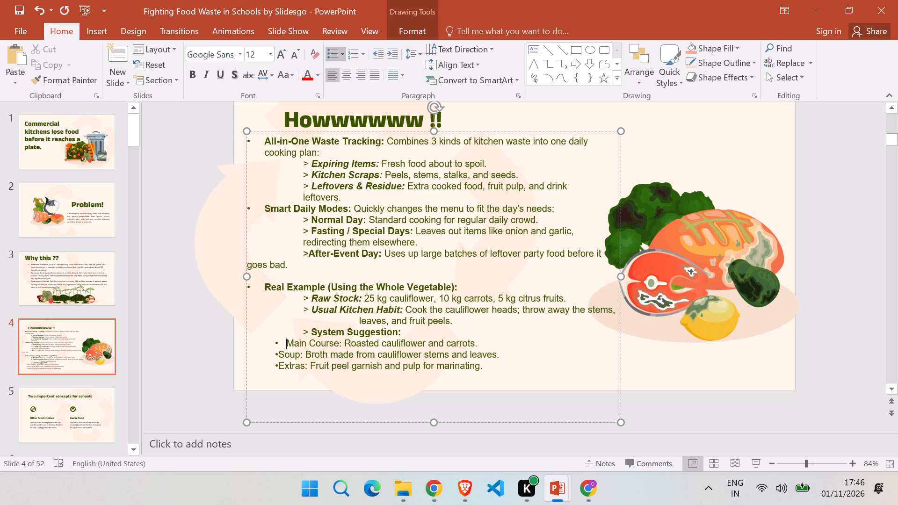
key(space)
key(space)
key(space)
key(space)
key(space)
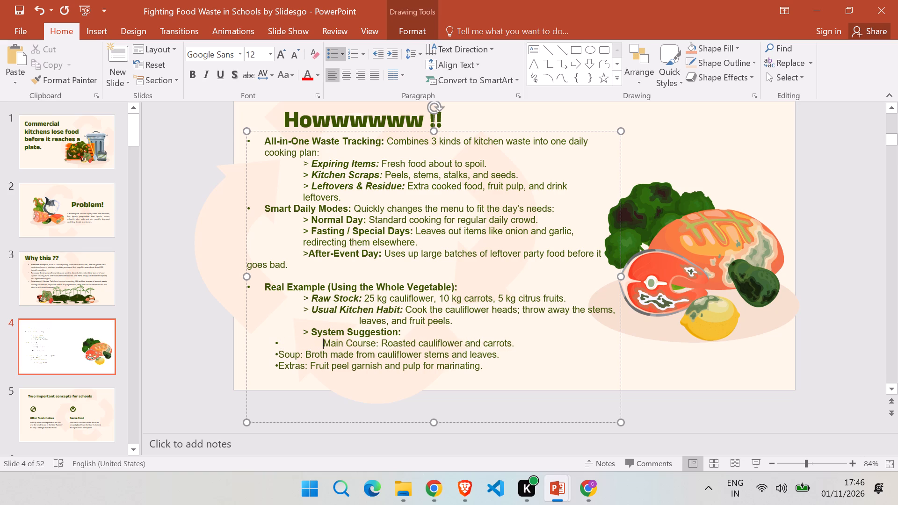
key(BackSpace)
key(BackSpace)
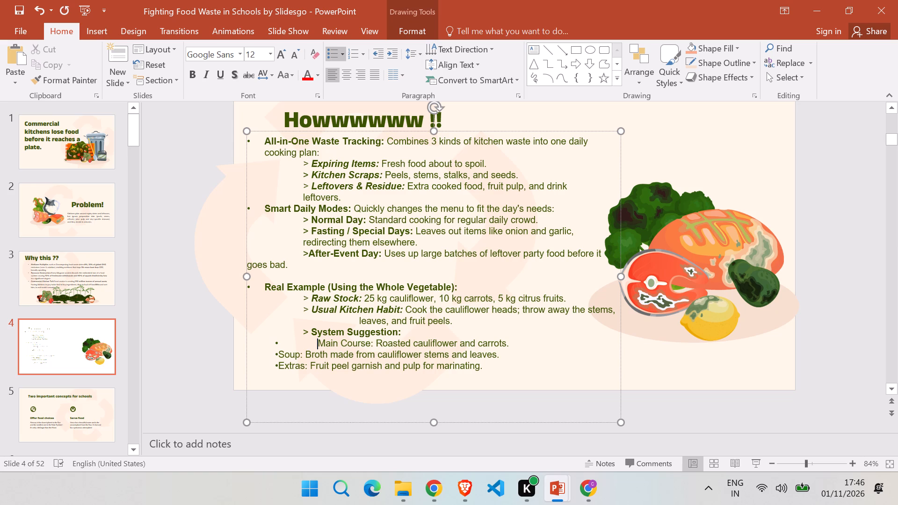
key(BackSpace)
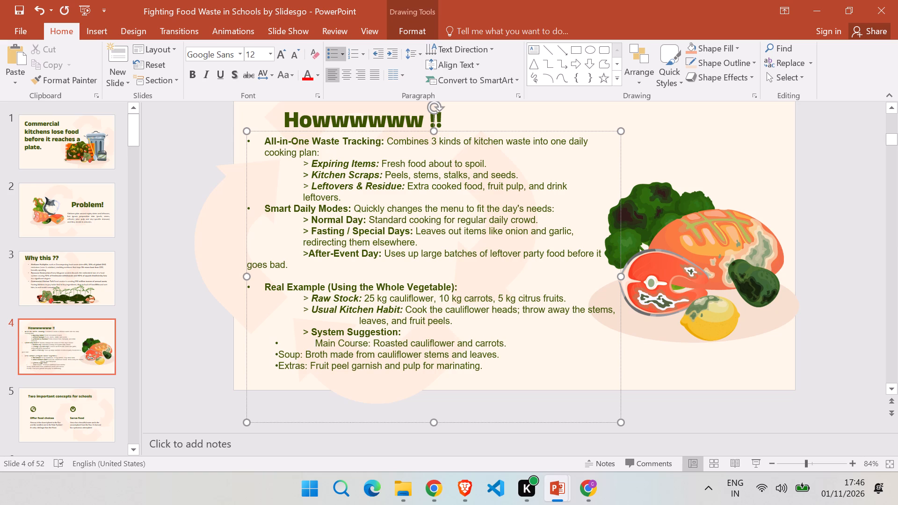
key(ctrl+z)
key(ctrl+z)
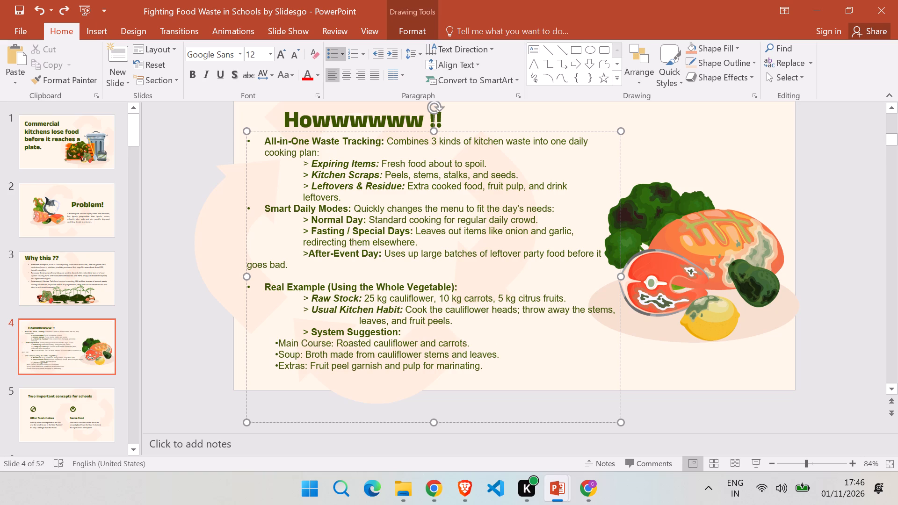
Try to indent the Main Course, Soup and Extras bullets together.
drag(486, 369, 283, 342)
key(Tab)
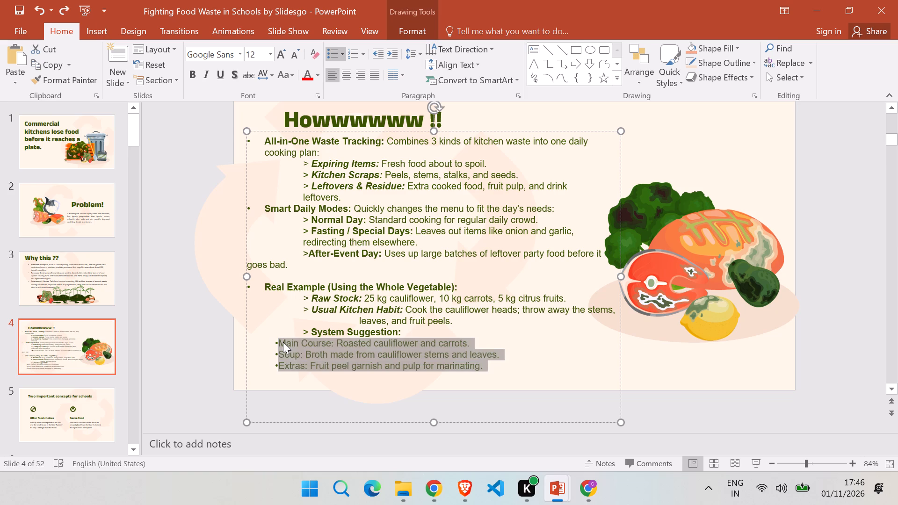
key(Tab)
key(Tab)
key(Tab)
Remove the bullets from the Main Course, Soup and Extras lines and indent each to align with System Suggestion.
click(280, 342)
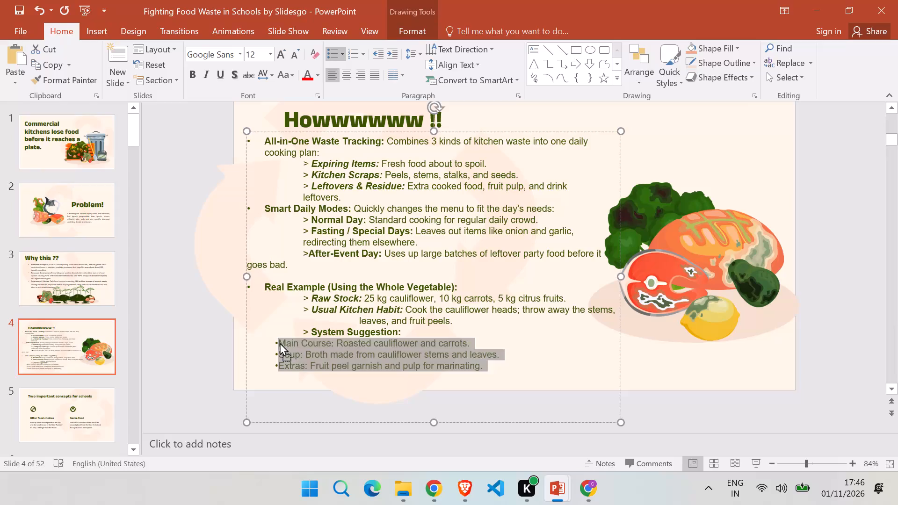
key(BackSpace)
key(Down)
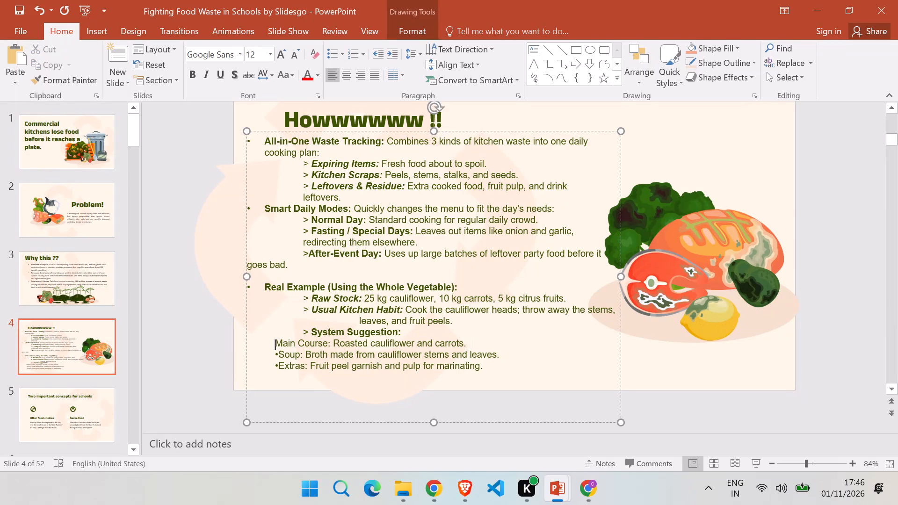
key(BackSpace)
key(Tab)
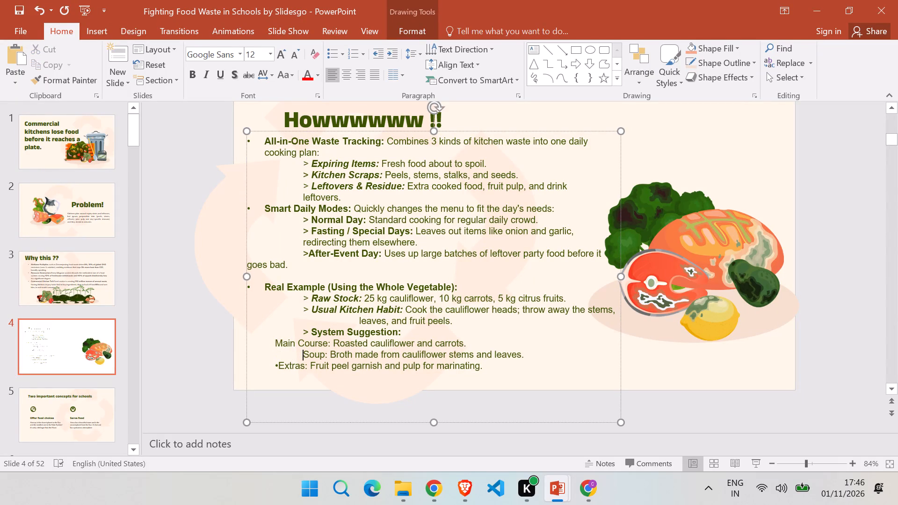
key(Down)
key(Left)
key(Left)
key(Left)
key(Left)
key(Left)
key(Left)
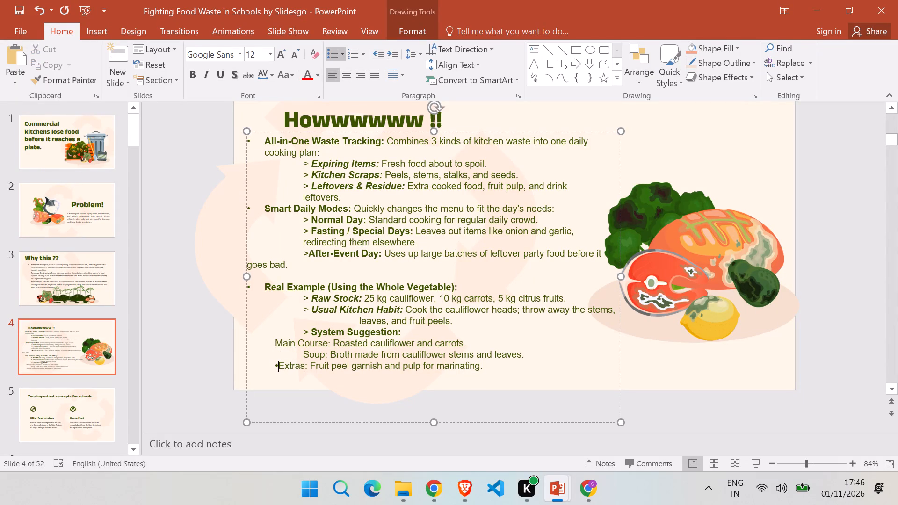
key(Tab)
key(BackSpace)
key(Tab)
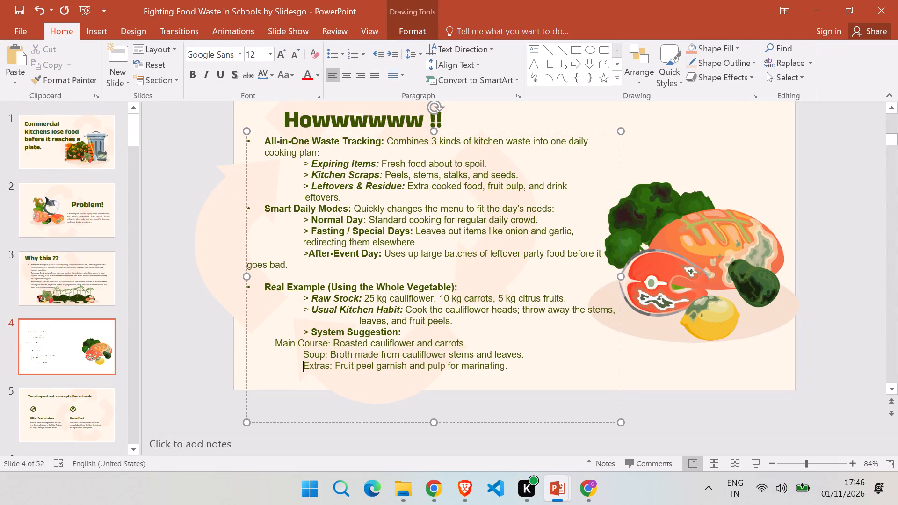
click(276, 339)
key(Tab)
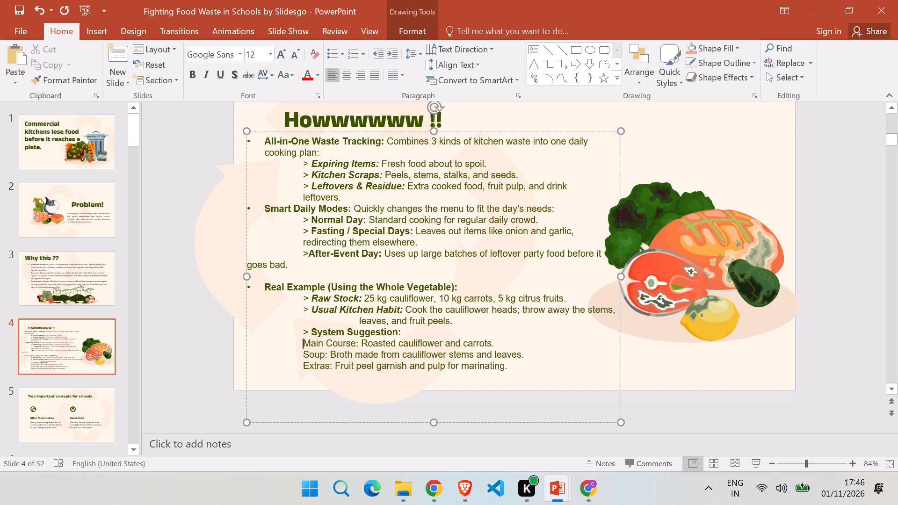
Indent the Main Course, Soup and Extras lines one more tab so they sit nested under System Suggestion.
key(Tab)
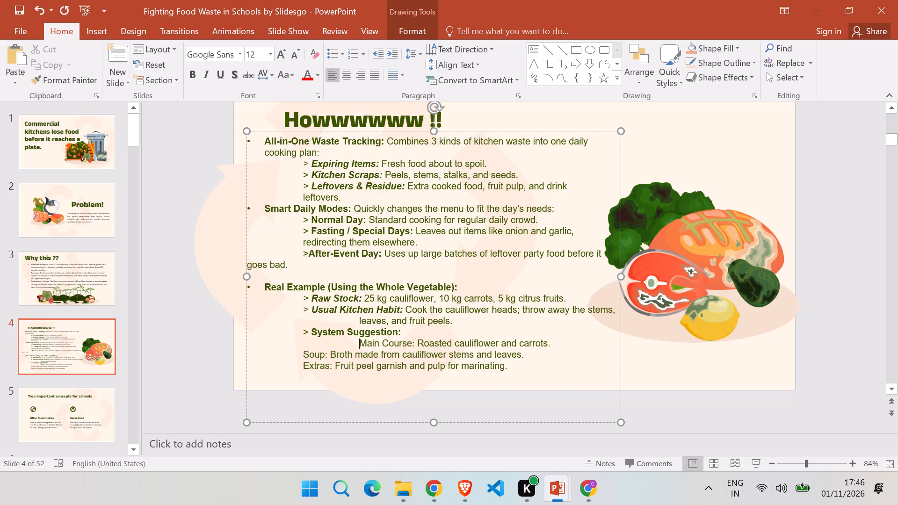
click(300, 353)
key(Tab)
click(303, 365)
key(Tab)
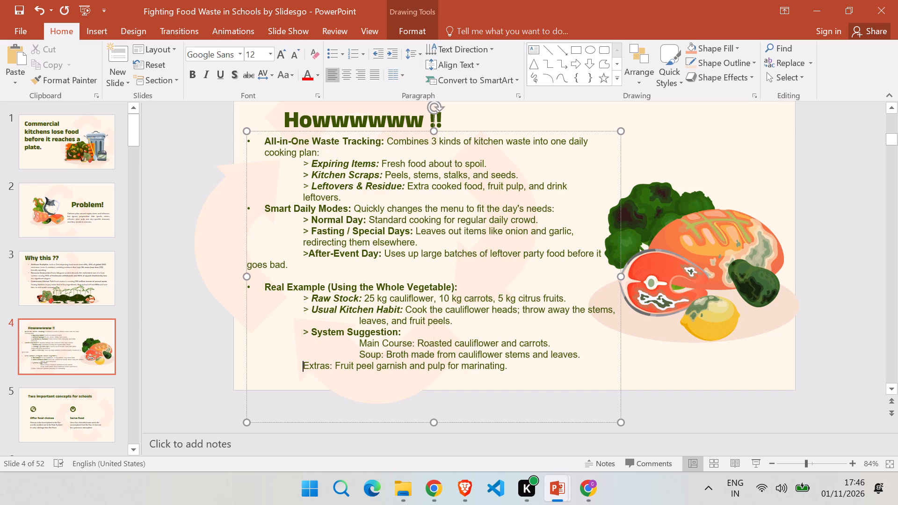
click(303, 365)
key(Tab)
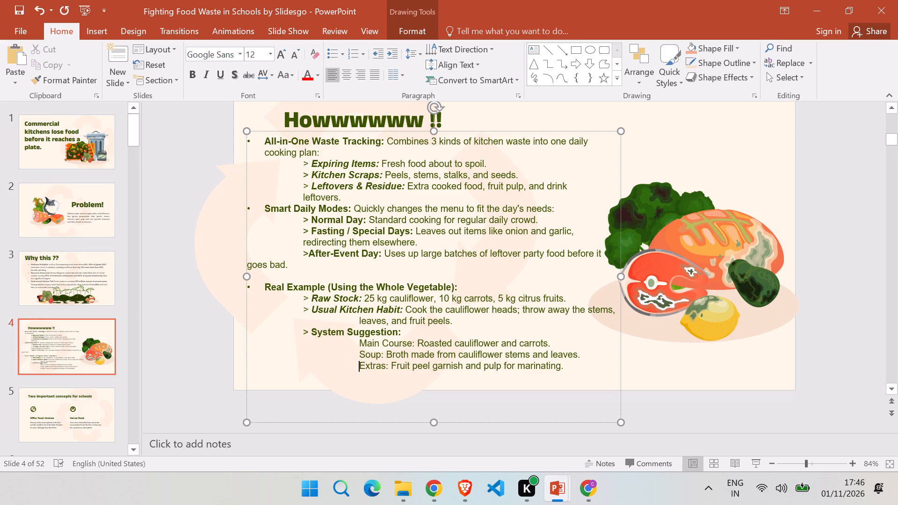
Bold the "Main Course:", "Soup:" and "Extras:" labels under System Suggestion on slide 4.
drag(356, 347, 411, 343)
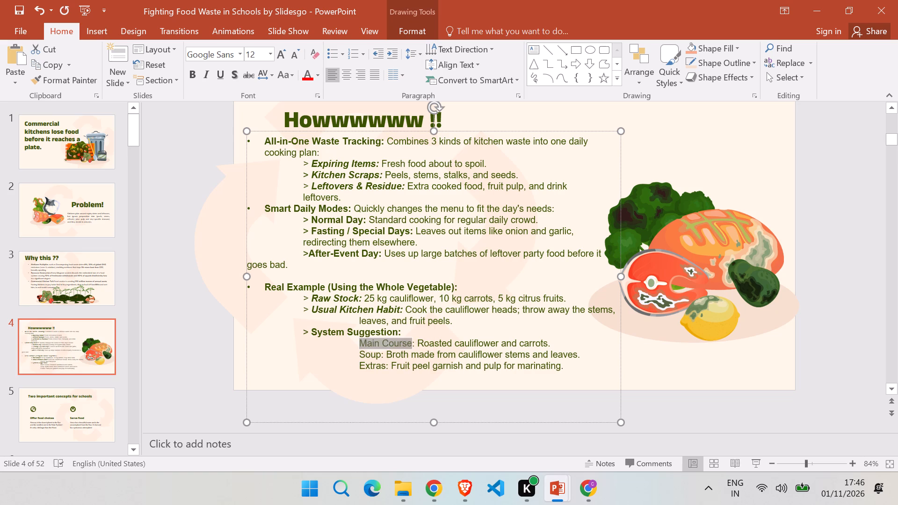
drag(411, 343, 414, 342)
click(425, 319)
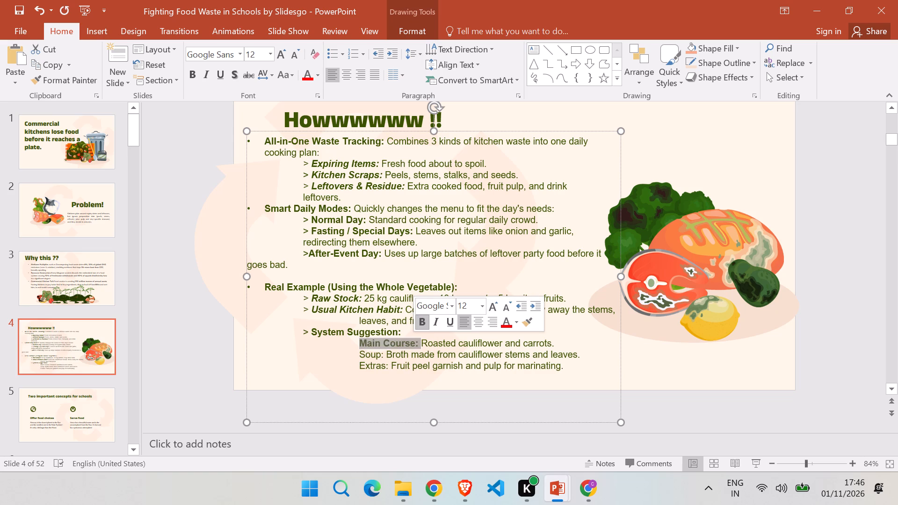
drag(358, 355, 381, 352)
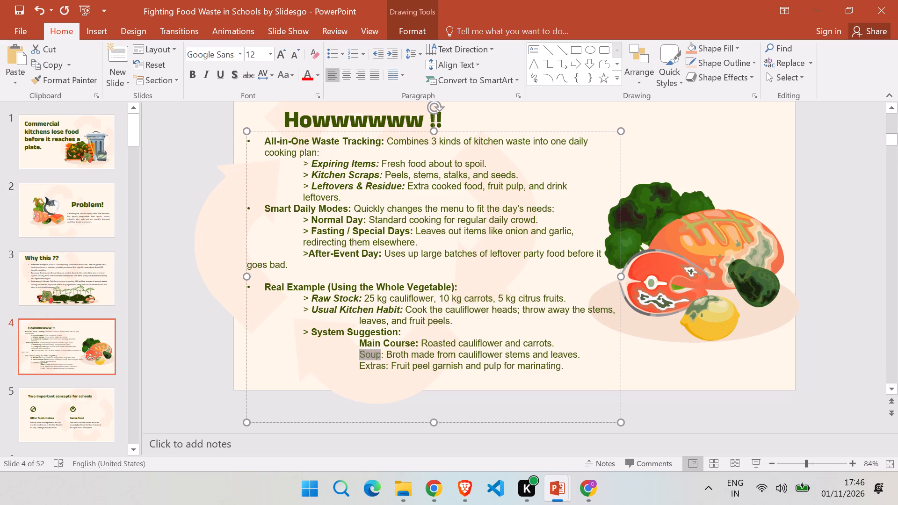
drag(381, 352, 383, 352)
click(388, 339)
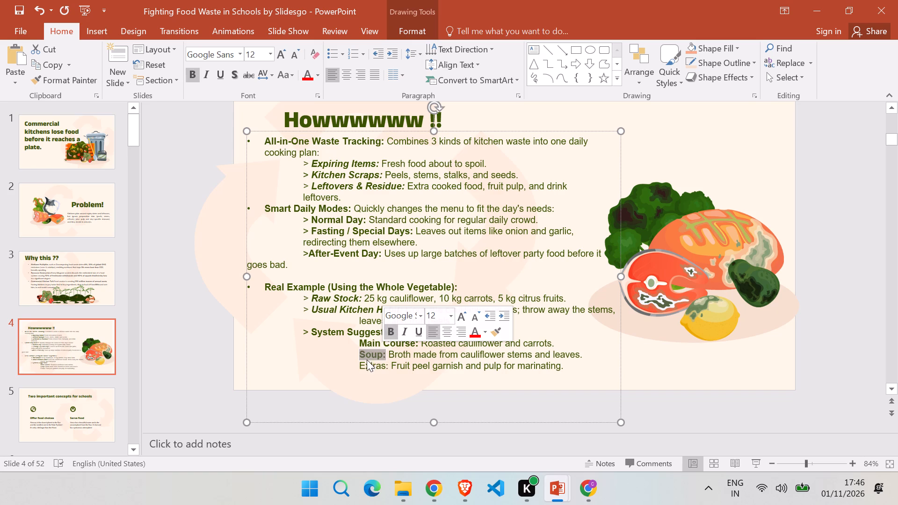
drag(358, 364, 387, 364)
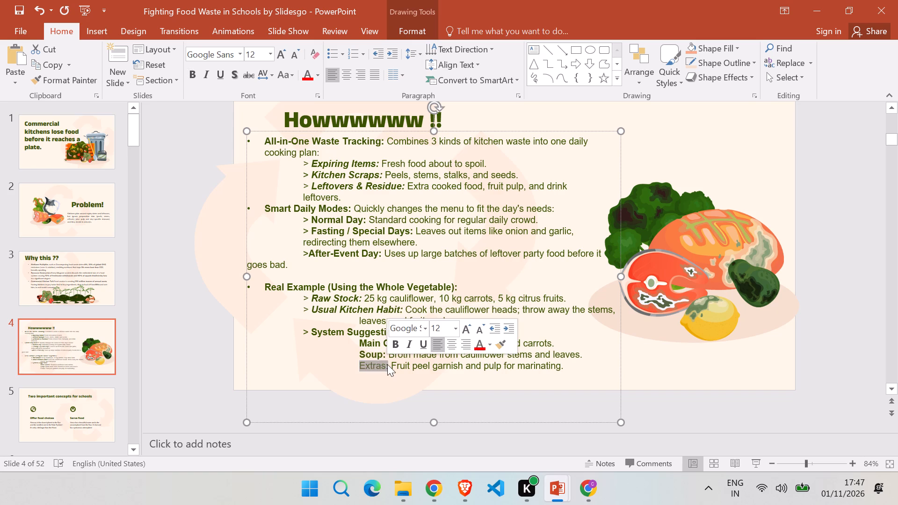
click(395, 350)
click(661, 403)
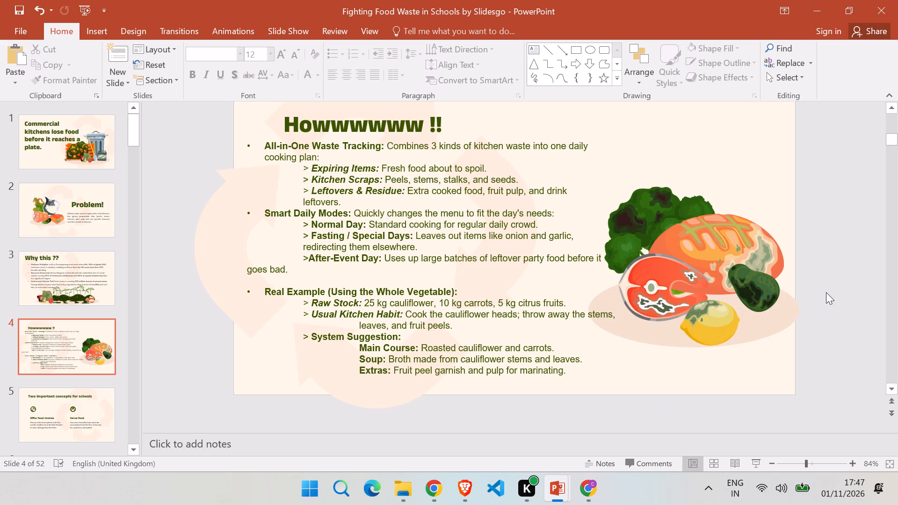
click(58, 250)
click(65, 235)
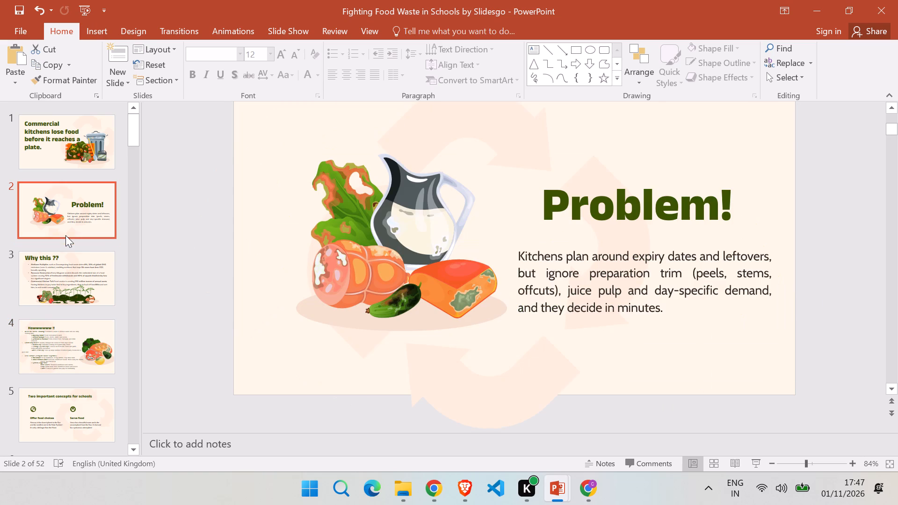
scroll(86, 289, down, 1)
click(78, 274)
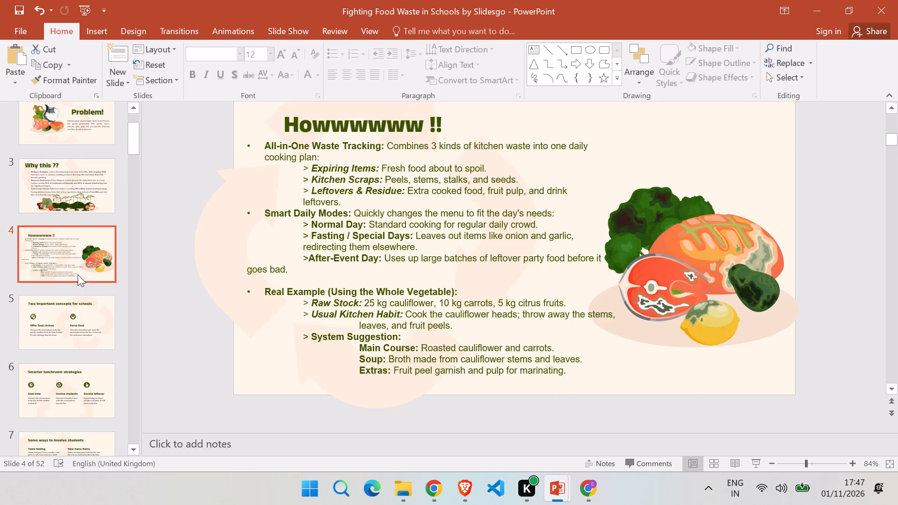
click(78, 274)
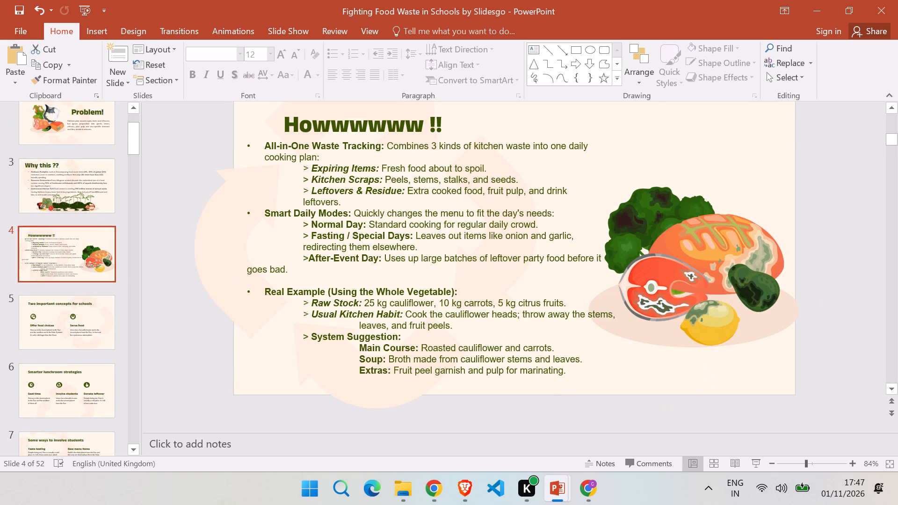
Indent the wrapped "goes bad." line of the After-Event Day item with two tabs and nine spaces.
click(249, 273)
key(Tab)
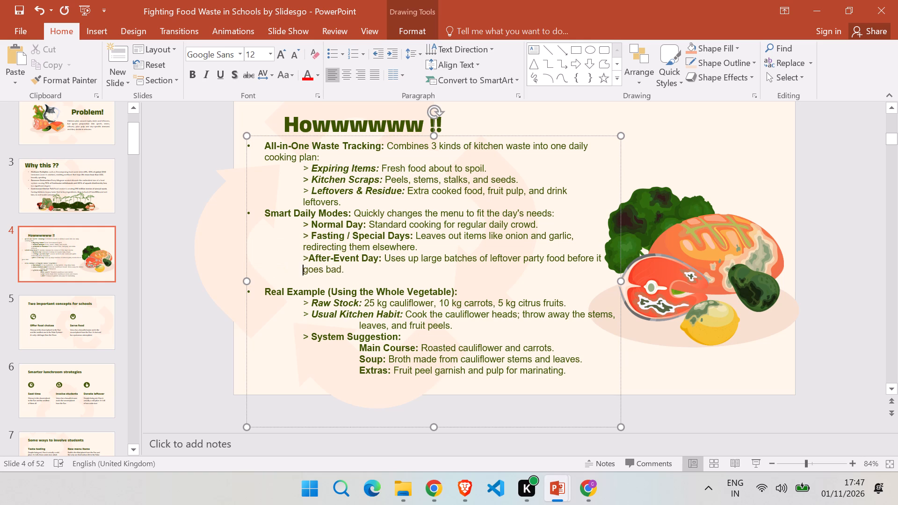
key(Tab)
key(Tab)
key(BackSpace)
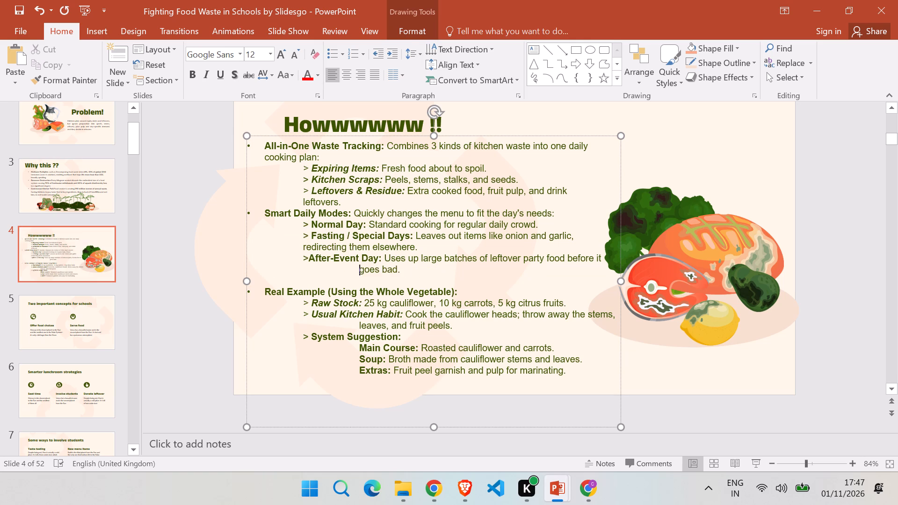
key(space)
key(space)
key(space)
key(space)
key(space)
key(space)
key(space)
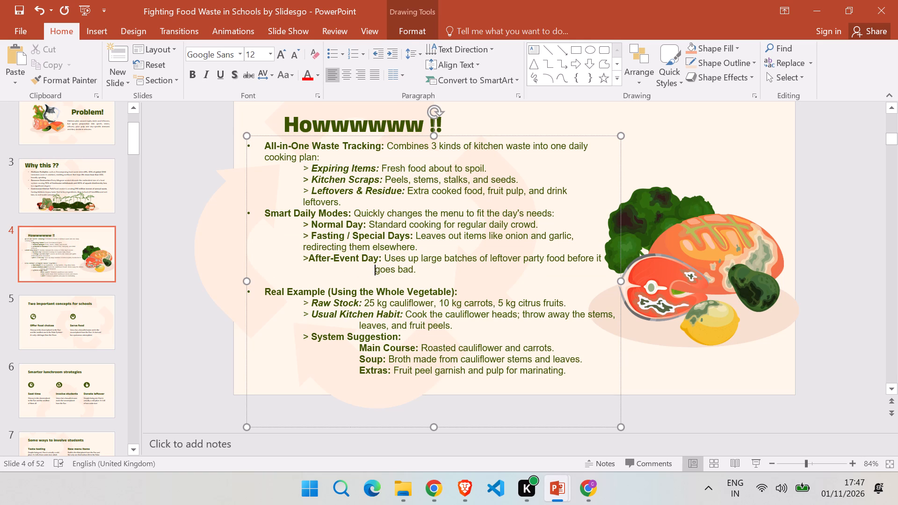
key(space)
key(space)
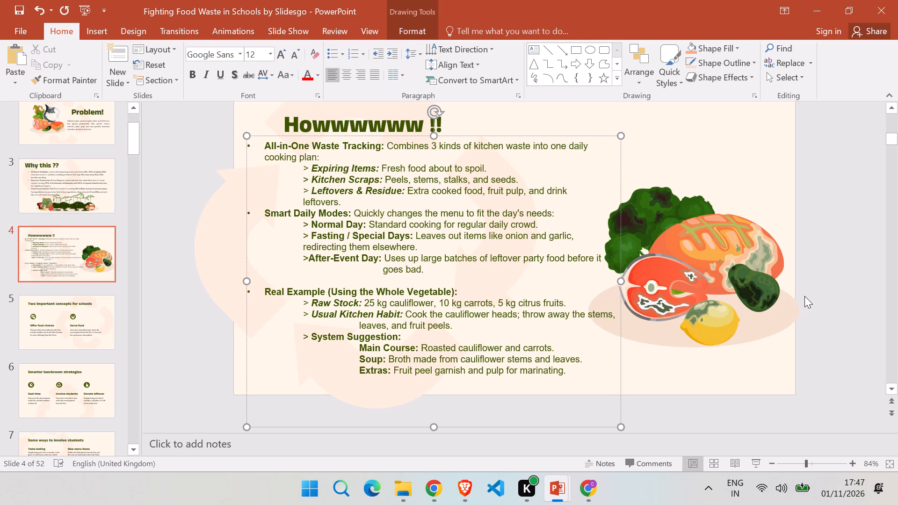
click(804, 296)
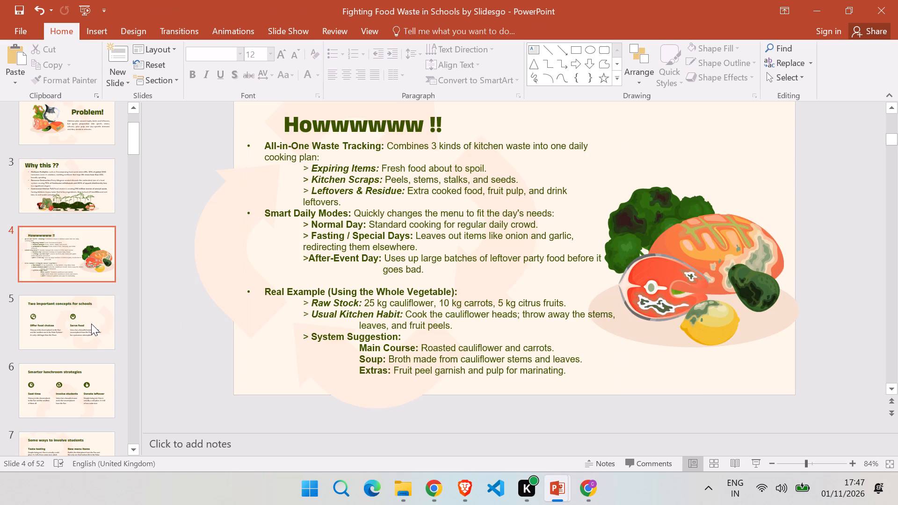
Look through the template's remaining slides for graphic resources, examining the tables on slide 42 and the diagrams on slide 41.
click(91, 324)
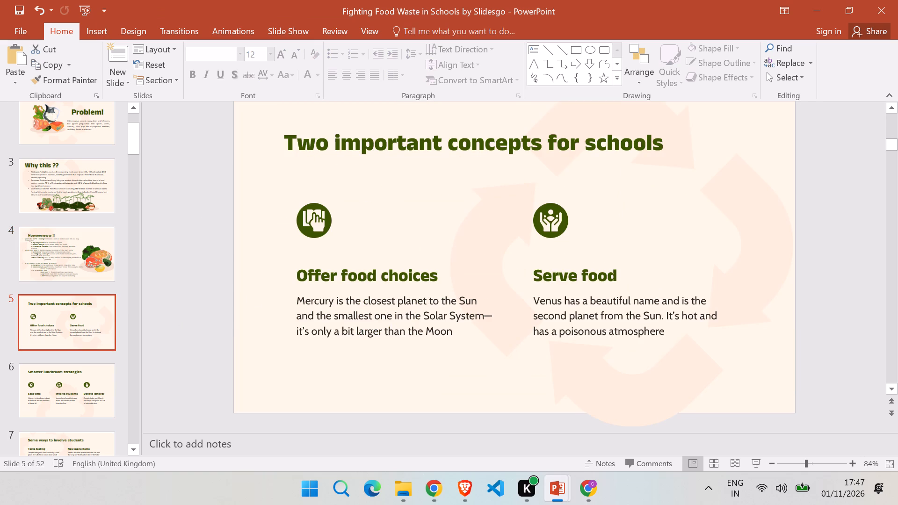
scroll(83, 340, down, 4)
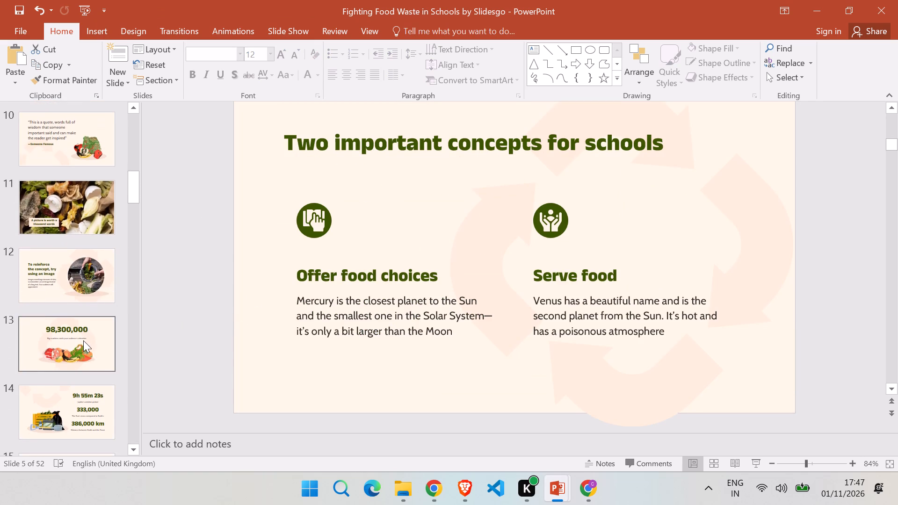
scroll(83, 340, down, 5)
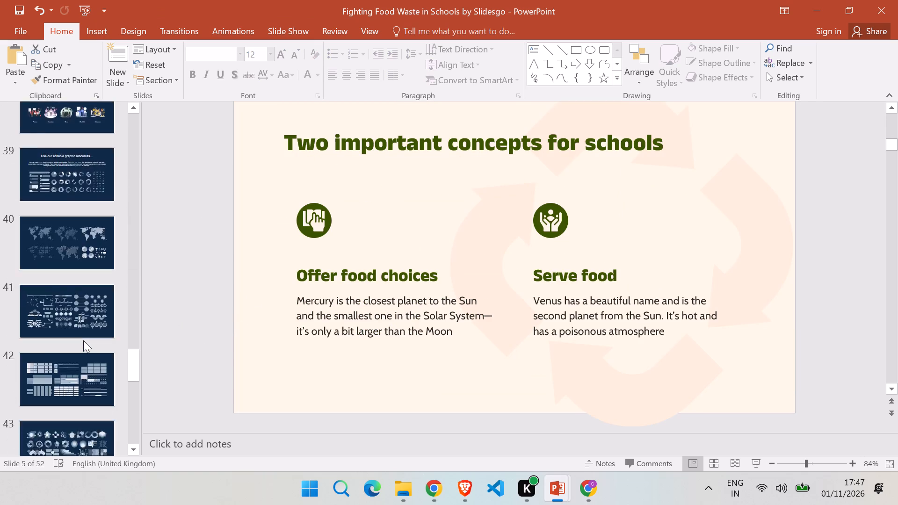
scroll(83, 340, down, 1)
click(81, 223)
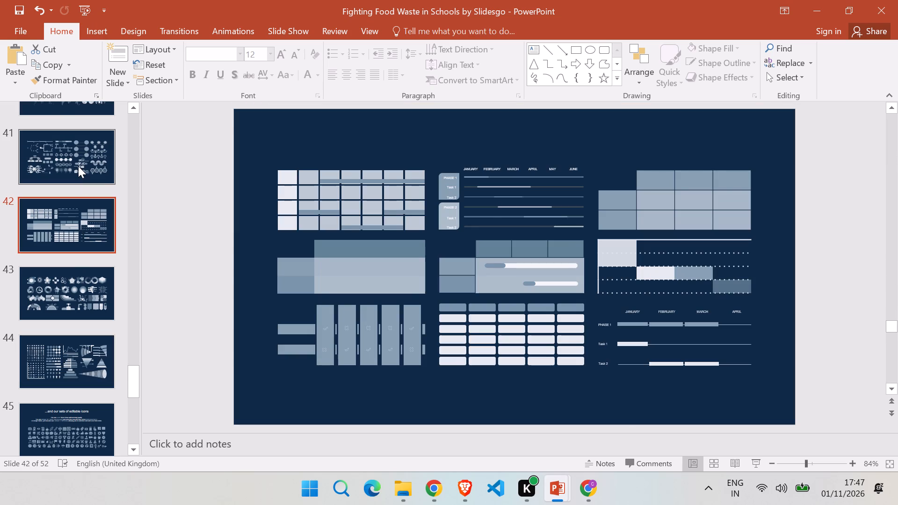
click(78, 166)
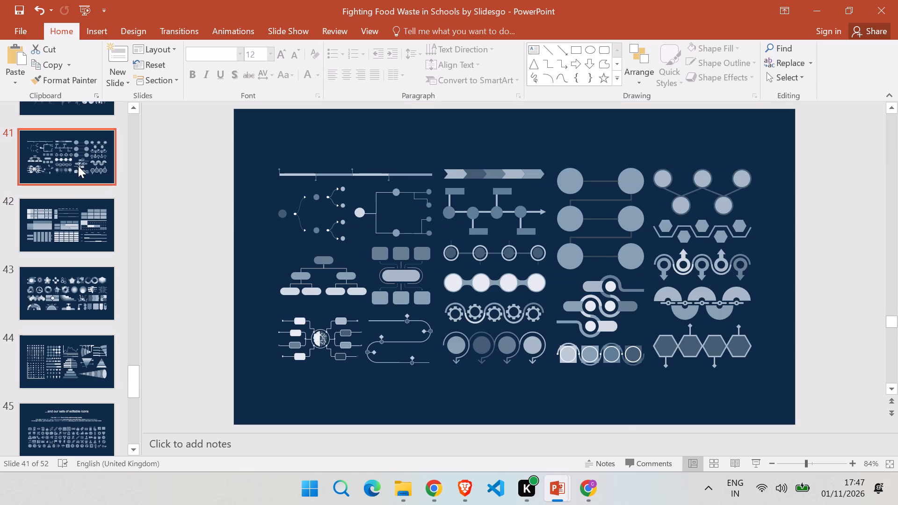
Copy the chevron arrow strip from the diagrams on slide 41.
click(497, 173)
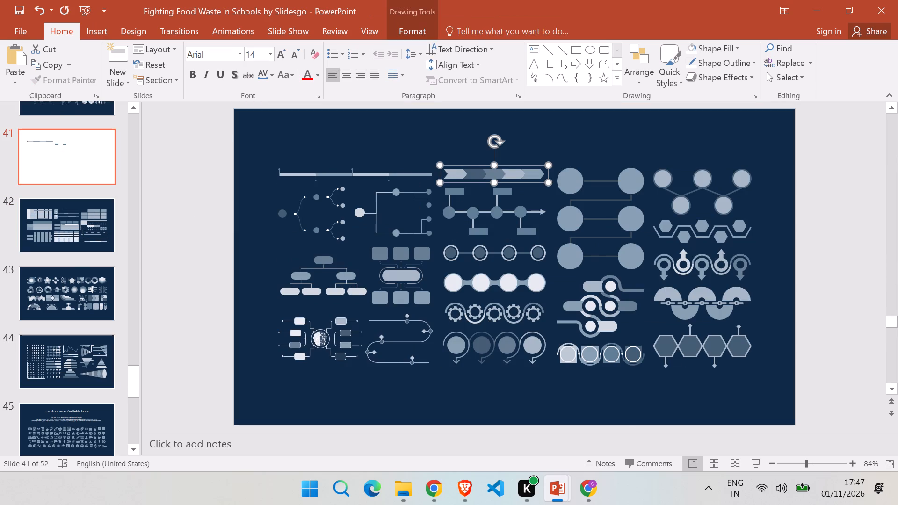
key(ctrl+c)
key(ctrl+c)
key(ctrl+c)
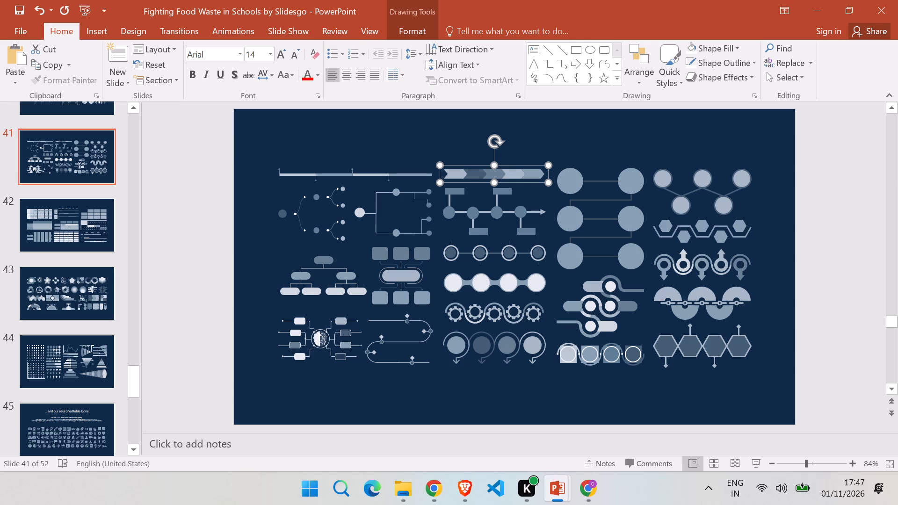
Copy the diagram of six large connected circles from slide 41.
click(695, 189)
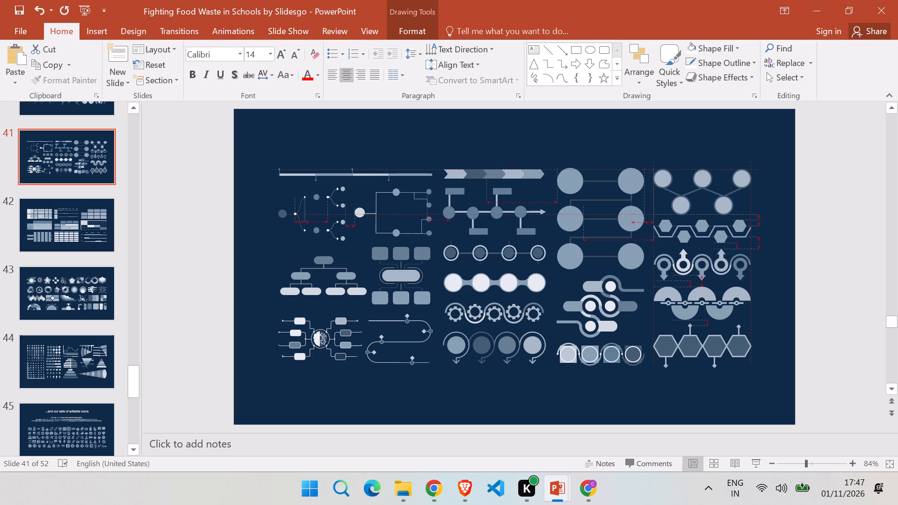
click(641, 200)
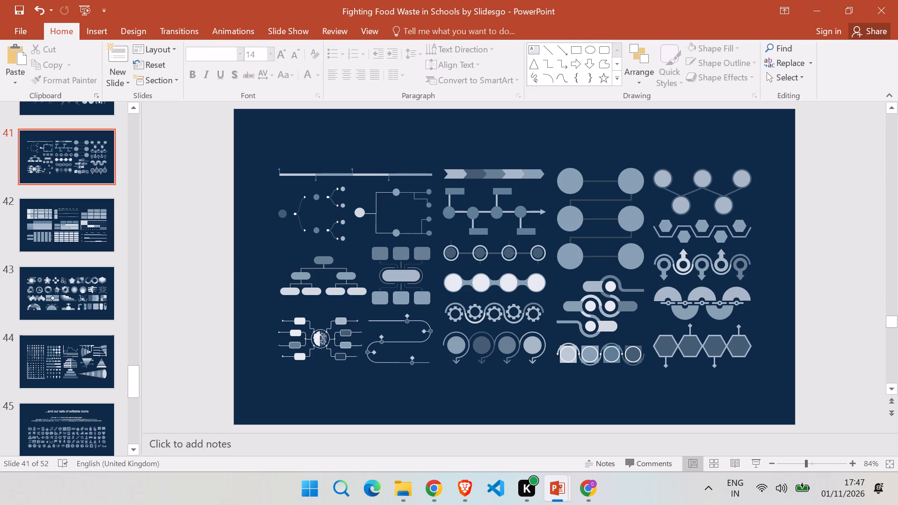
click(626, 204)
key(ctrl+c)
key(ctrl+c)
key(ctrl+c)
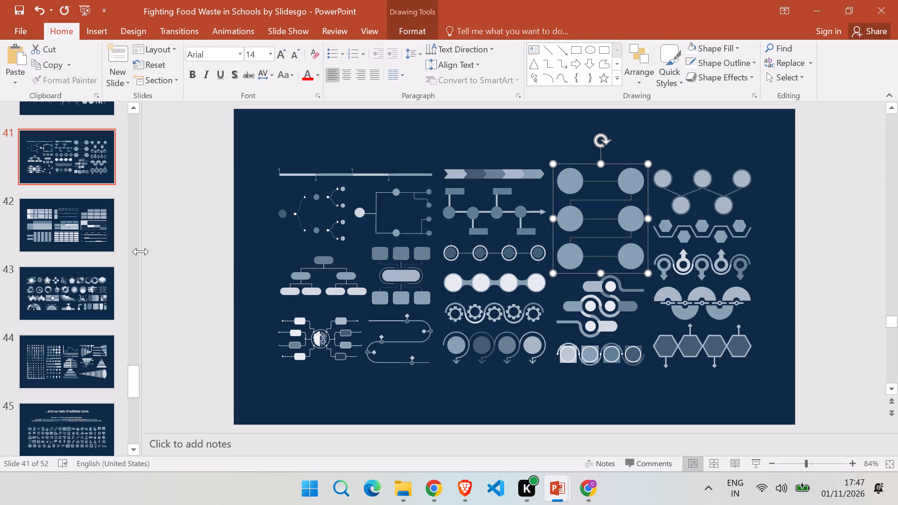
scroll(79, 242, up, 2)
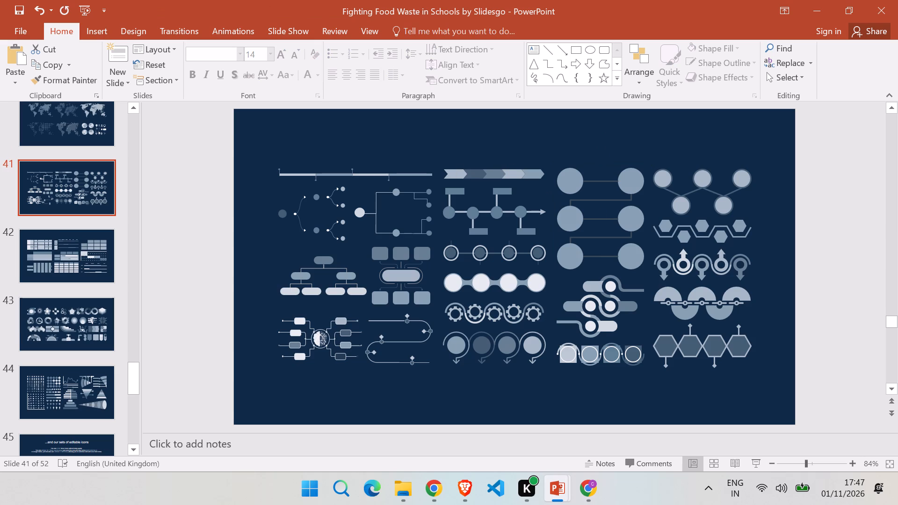
Copy the zigzag diagram of five connected circles from slide 41.
click(695, 205)
click(682, 195)
key(ctrl+c)
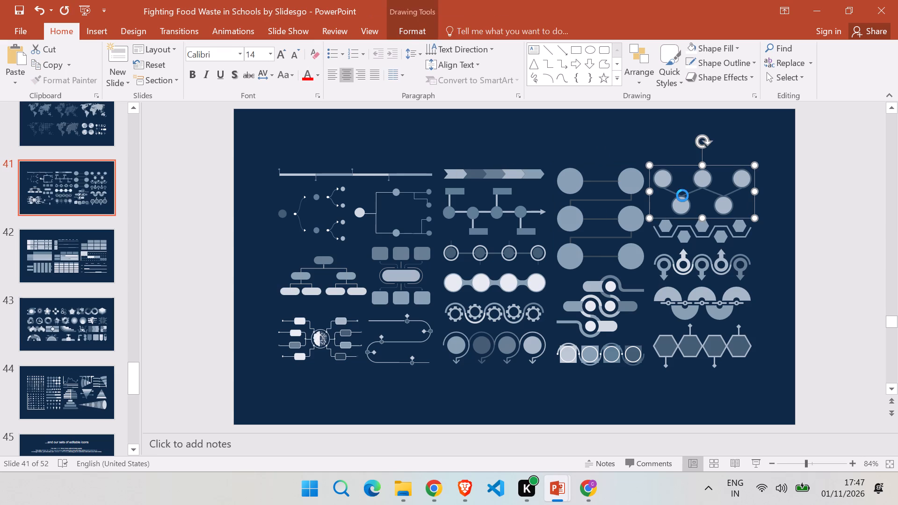
key(ctrl+c)
key(ctrl+c)
Examine the template's tables, infographics and icon sets on slides 42 to 48.
click(81, 308)
click(80, 281)
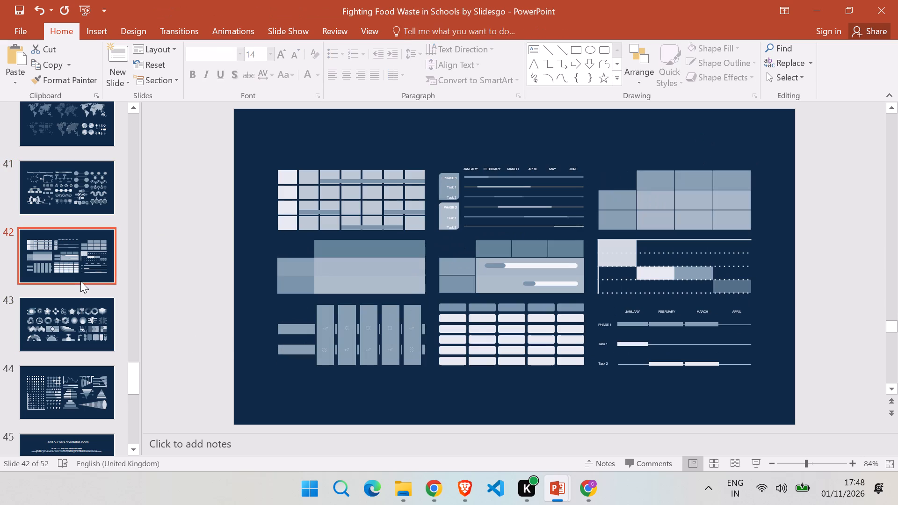
click(79, 330)
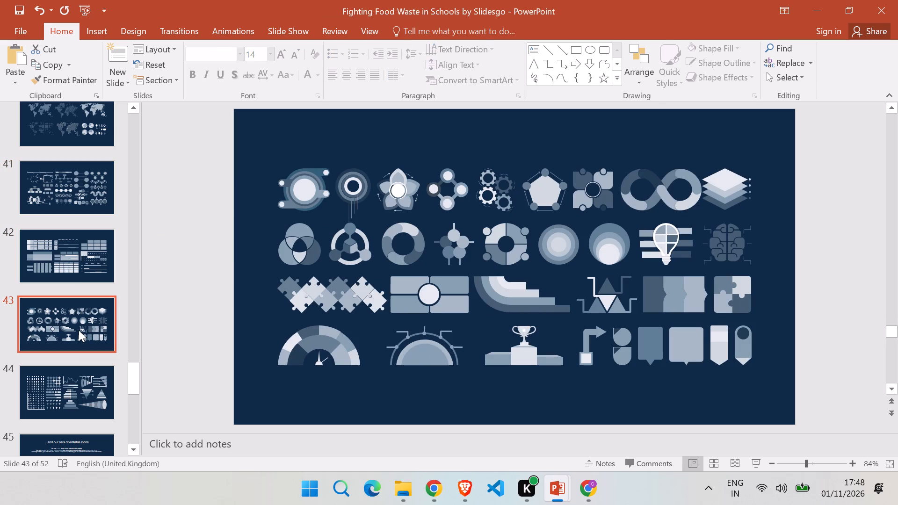
scroll(79, 330, down, 2)
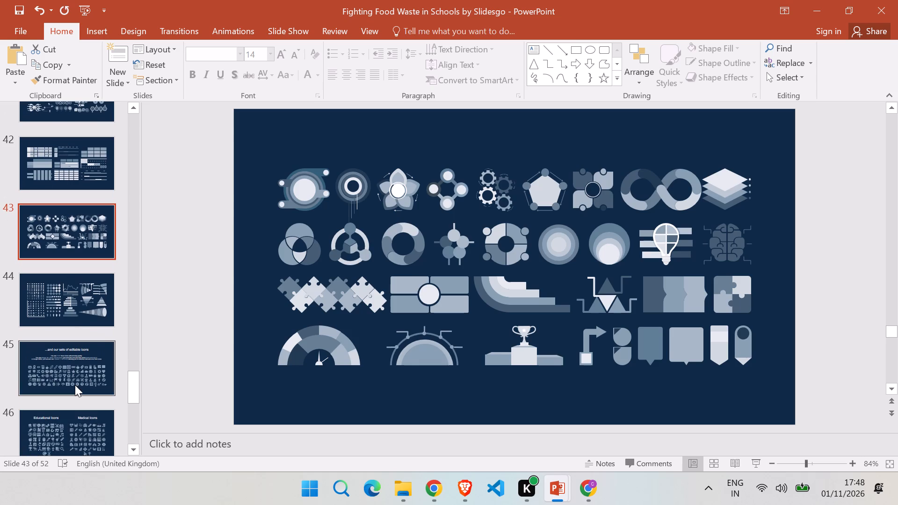
click(75, 385)
scroll(75, 385, down, 2)
click(85, 288)
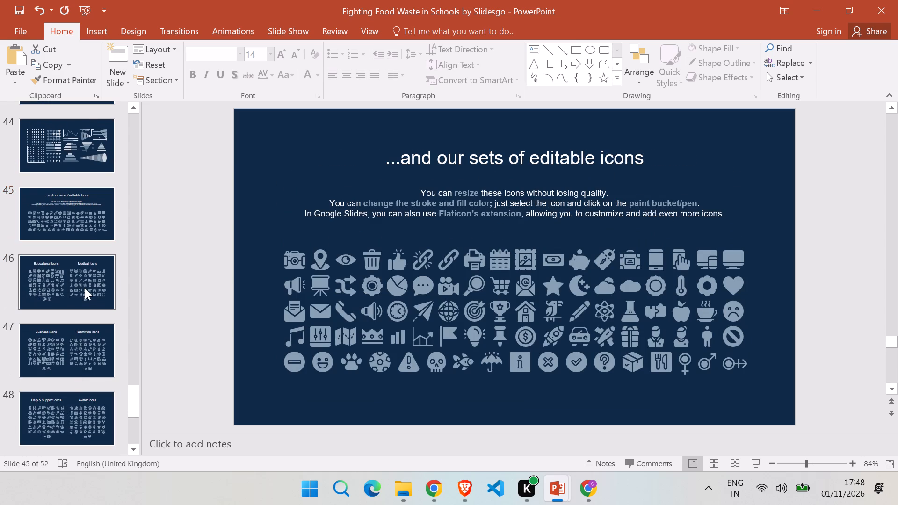
click(79, 334)
scroll(79, 334, down, 1)
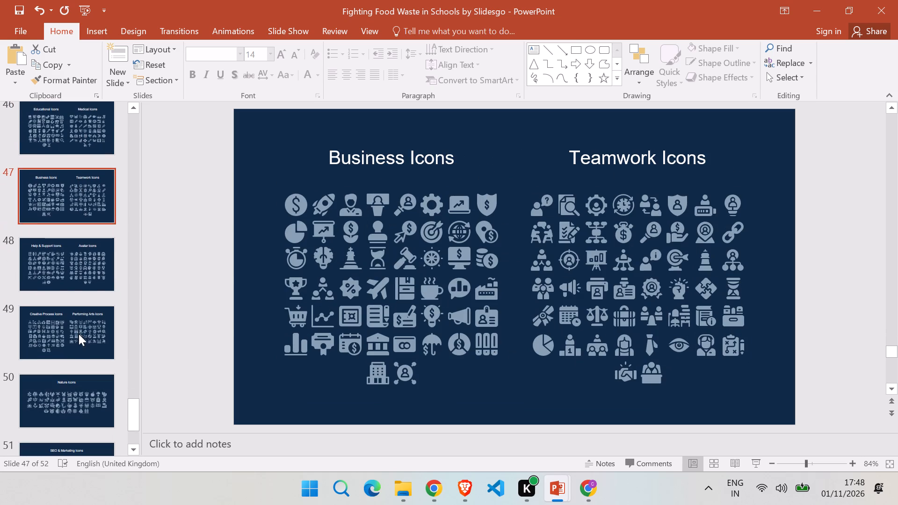
click(72, 298)
scroll(72, 298, up, 2)
scroll(72, 298, down, 1)
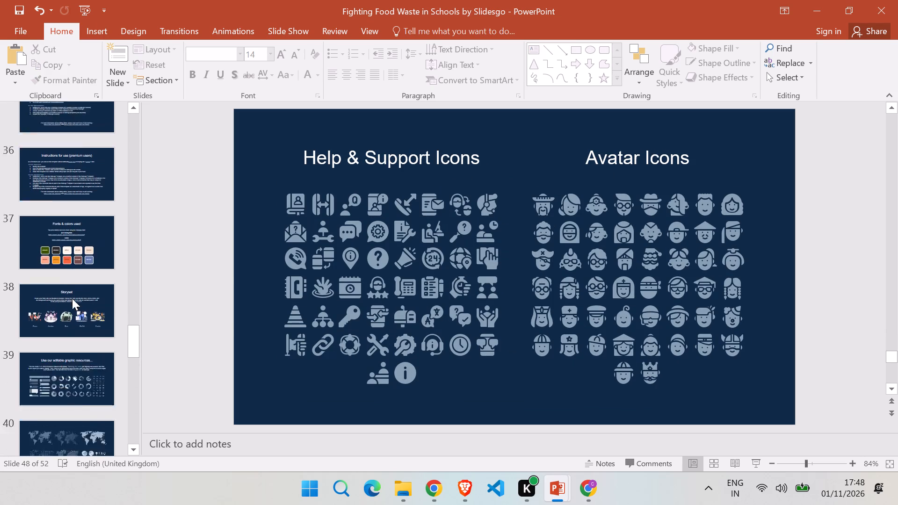
scroll(72, 298, down, 1)
scroll(72, 298, up, 7)
scroll(74, 268, down, 1)
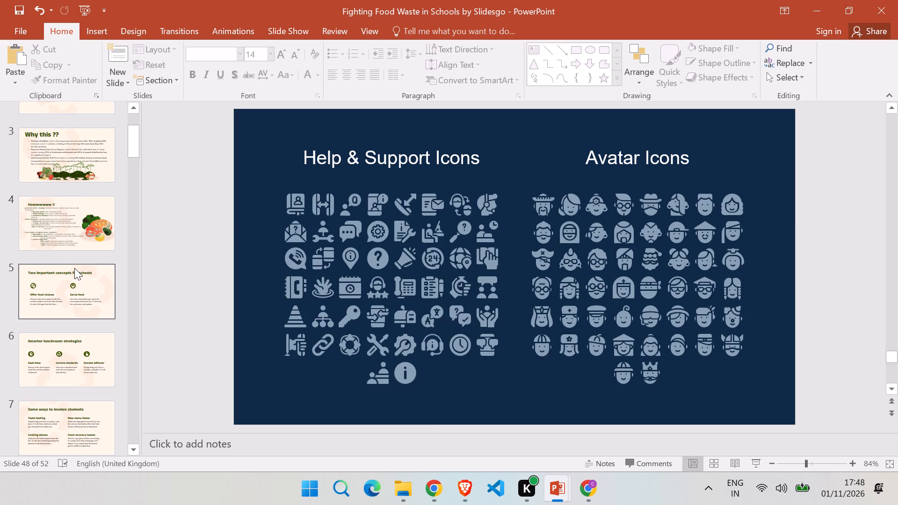
Delete the title, subheadings, body texts and icons of slide 5, "Two important concepts for schools".
click(74, 288)
click(362, 285)
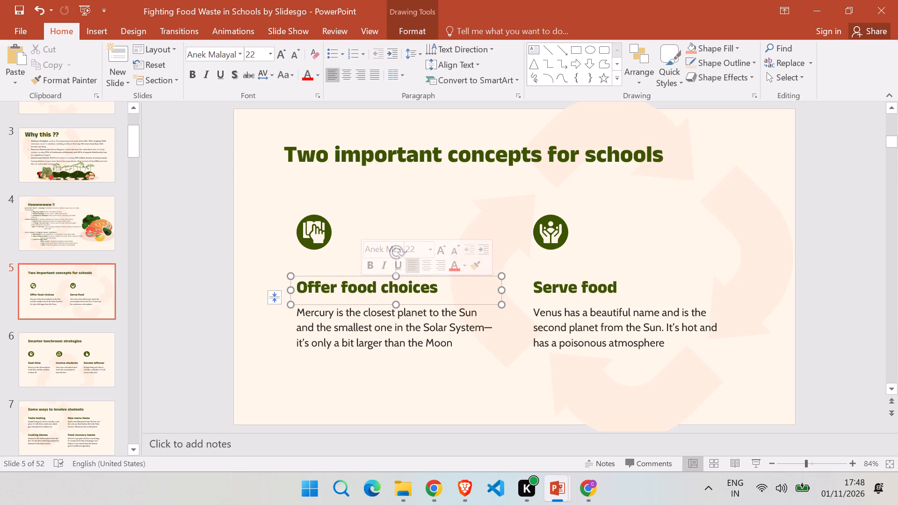
click(575, 324)
drag(738, 364, 628, 349)
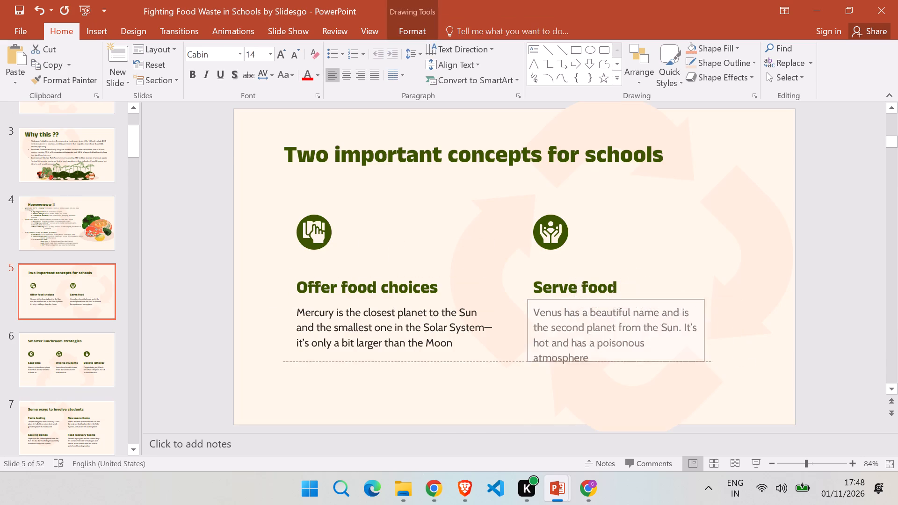
drag(628, 349, 564, 333)
key(Delete)
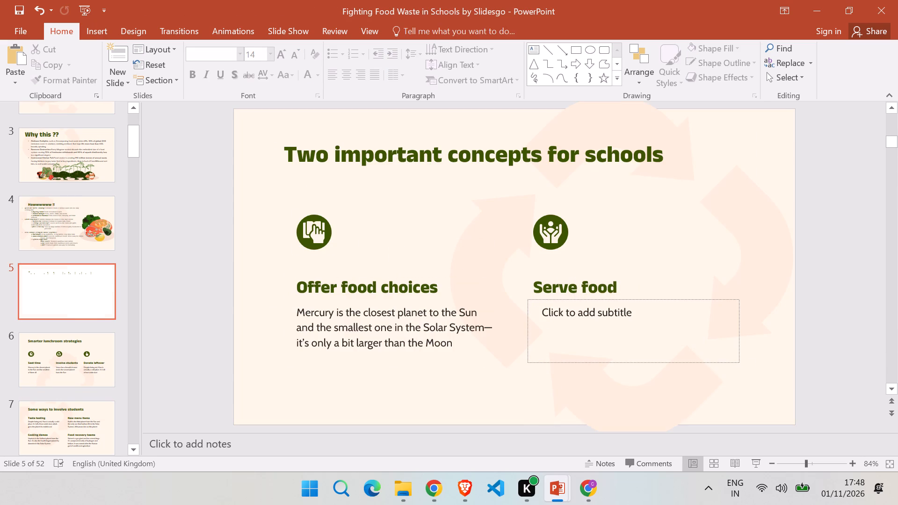
key(ctrl+a)
key(Delete)
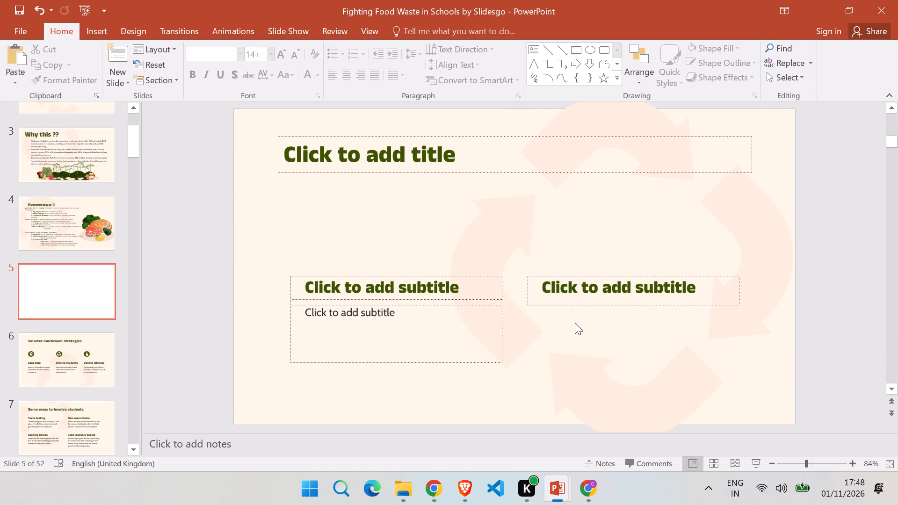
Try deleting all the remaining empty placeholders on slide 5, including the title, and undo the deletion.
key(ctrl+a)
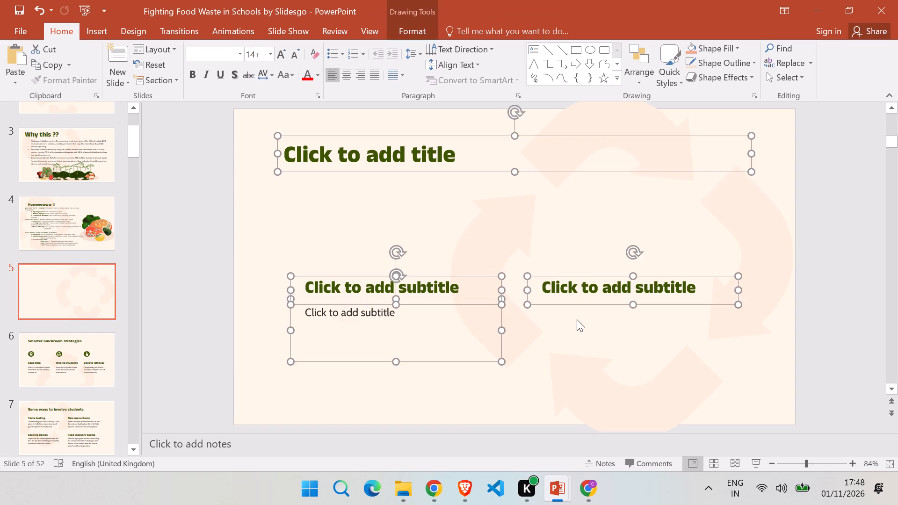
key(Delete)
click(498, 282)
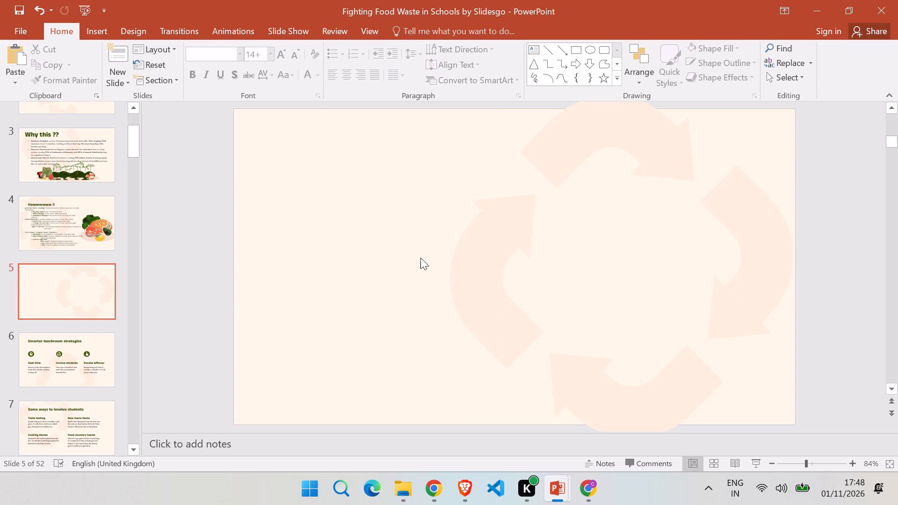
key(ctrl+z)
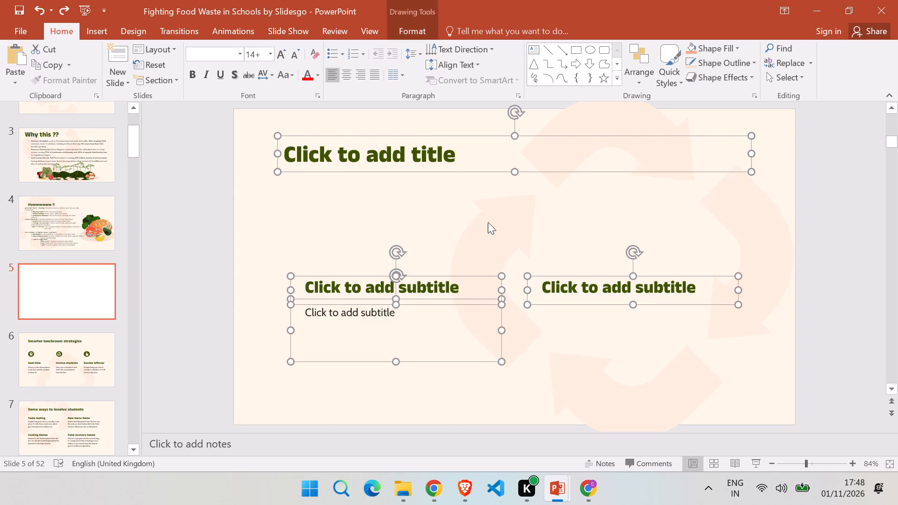
Delete the three empty subtitle placeholders from slide 5, keeping the title placeholder.
click(456, 262)
drag(283, 245, 896, 397)
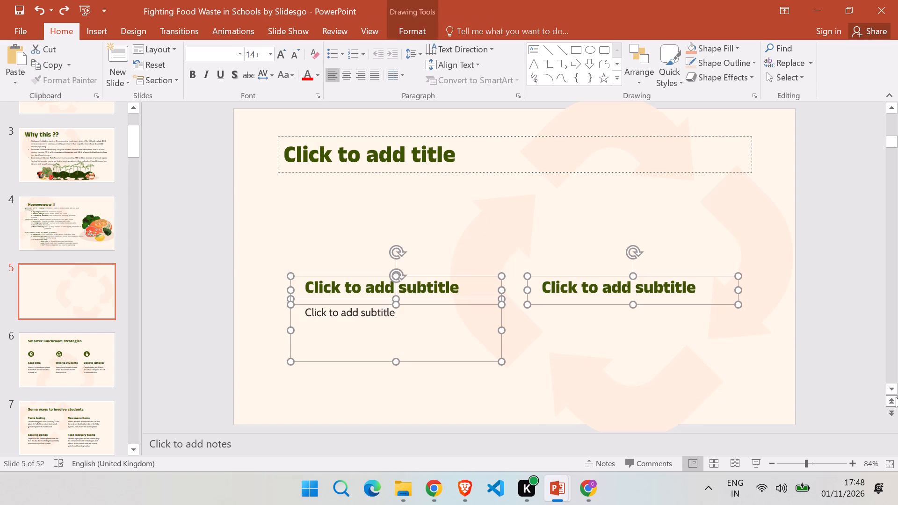
key(Delete)
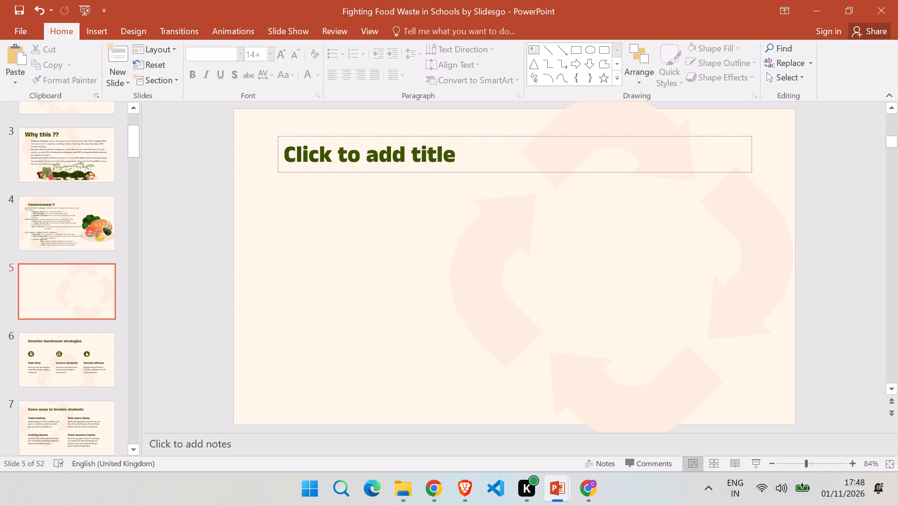
Enter "Pipeline !!!!" as the title of slide 5.
click(650, 156)
key(shift+p)
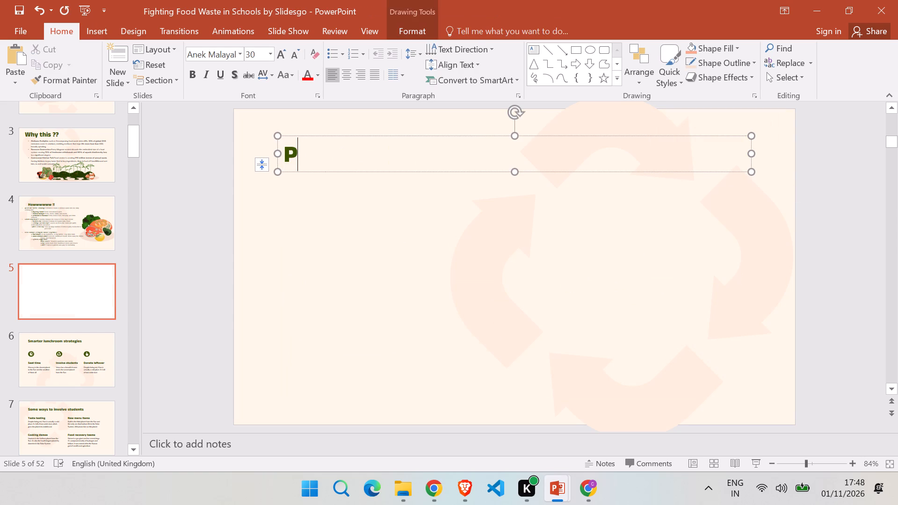
text(ipelene)
key(space)
key(BackSpace)
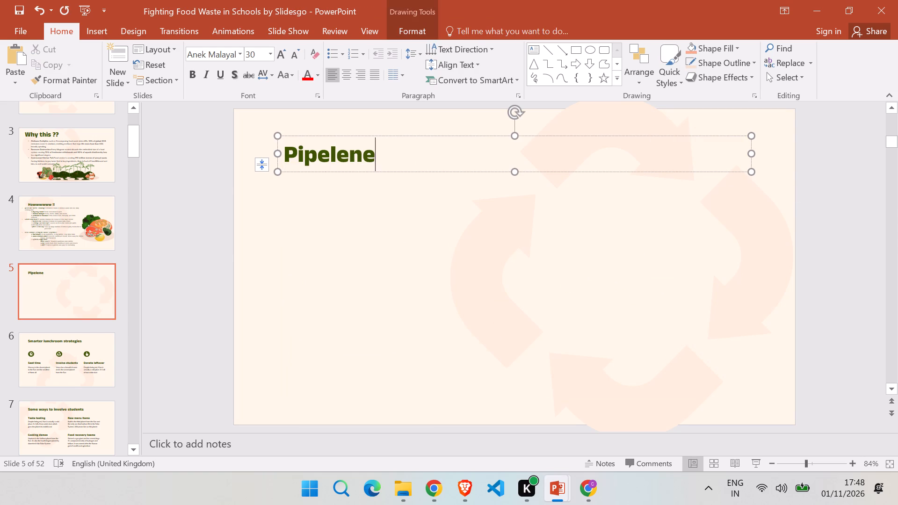
key(BackSpace)
key(BackSpace)
key(BackSpace)
text(ine)
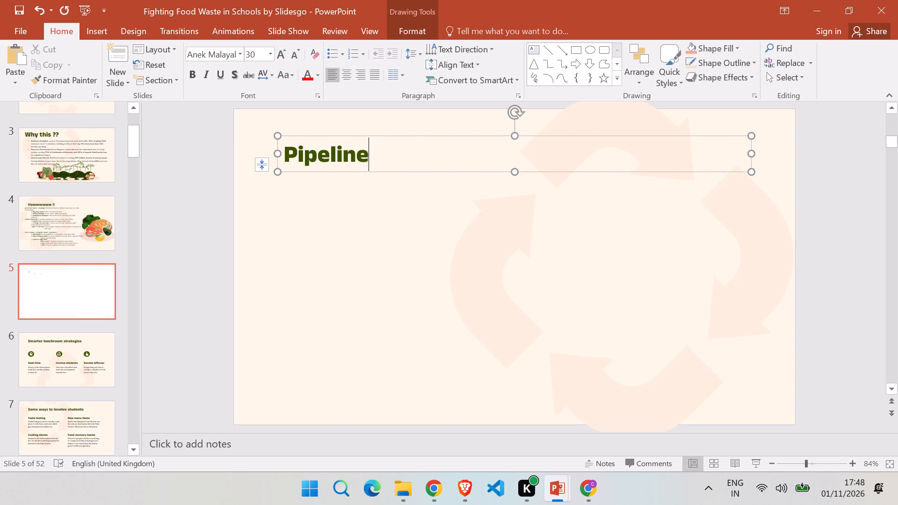
key(space)
text(!!!!)
click(529, 206)
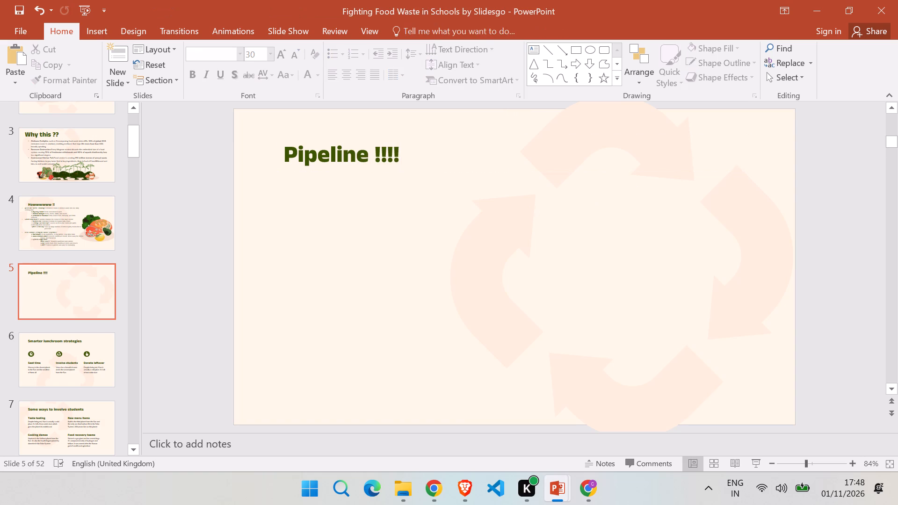
Examine the SmartArt layouts for slide 5 category by category, from List and Process through Picture and Office.com.
click(102, 35)
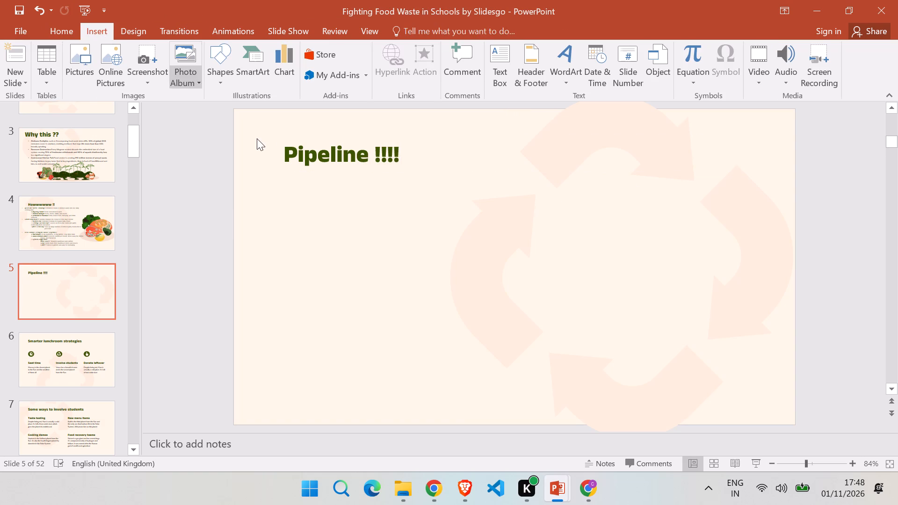
click(247, 65)
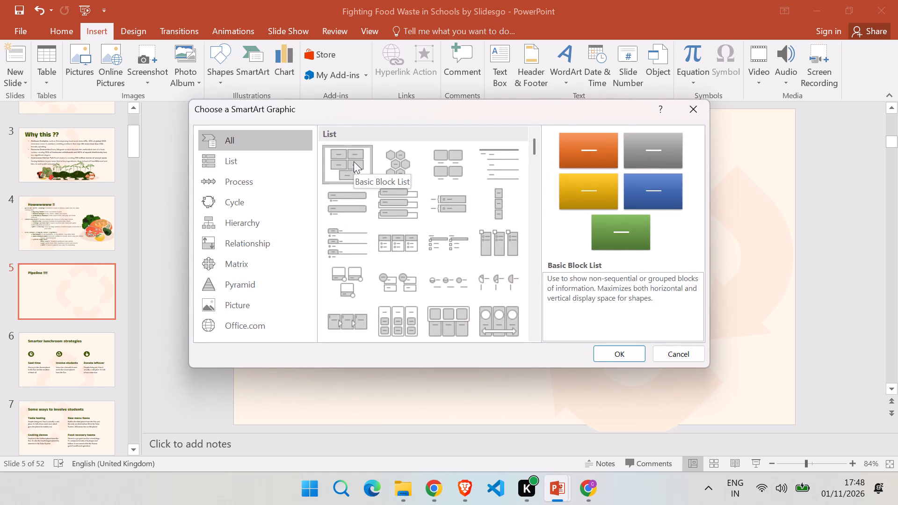
click(253, 152)
scroll(439, 214, down, 1)
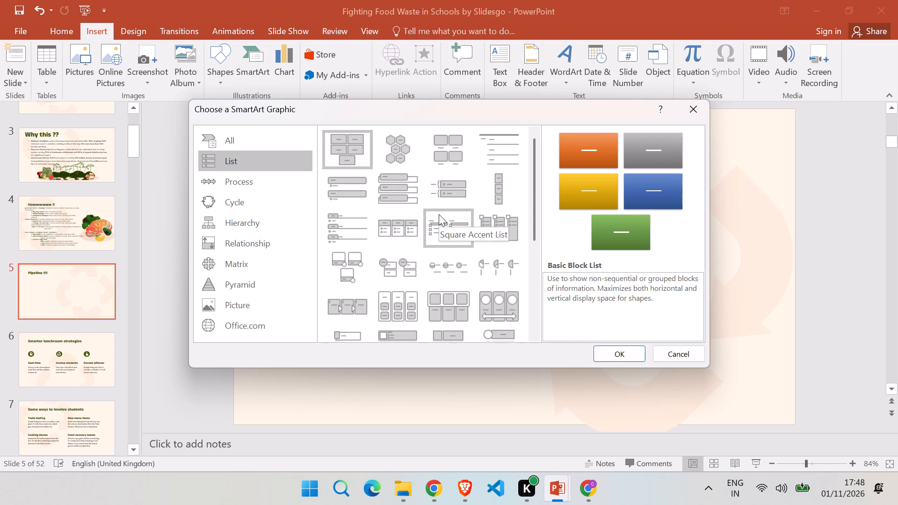
scroll(439, 214, down, 1)
scroll(439, 214, up, 1)
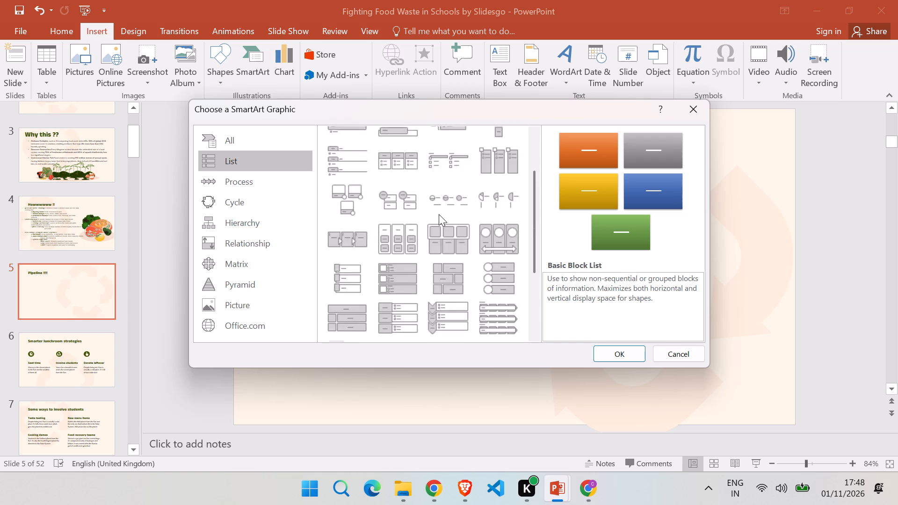
scroll(439, 214, up, 1)
click(263, 178)
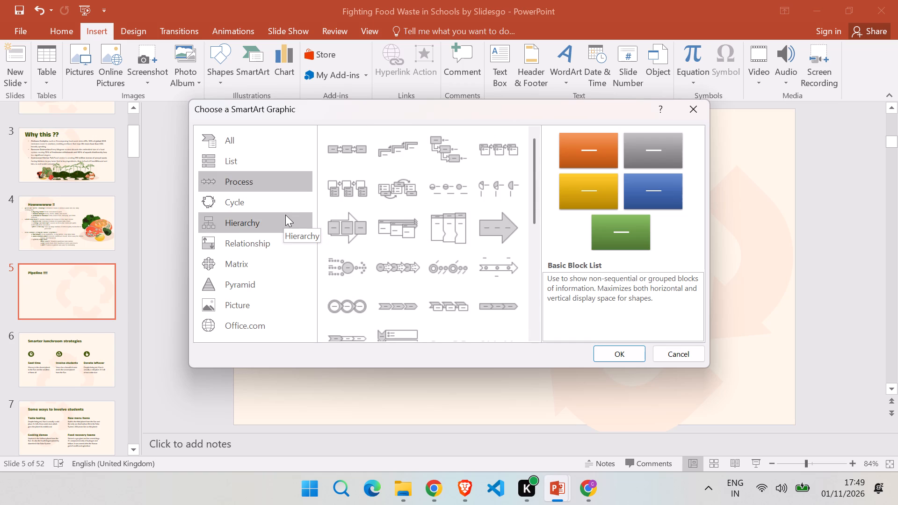
click(256, 208)
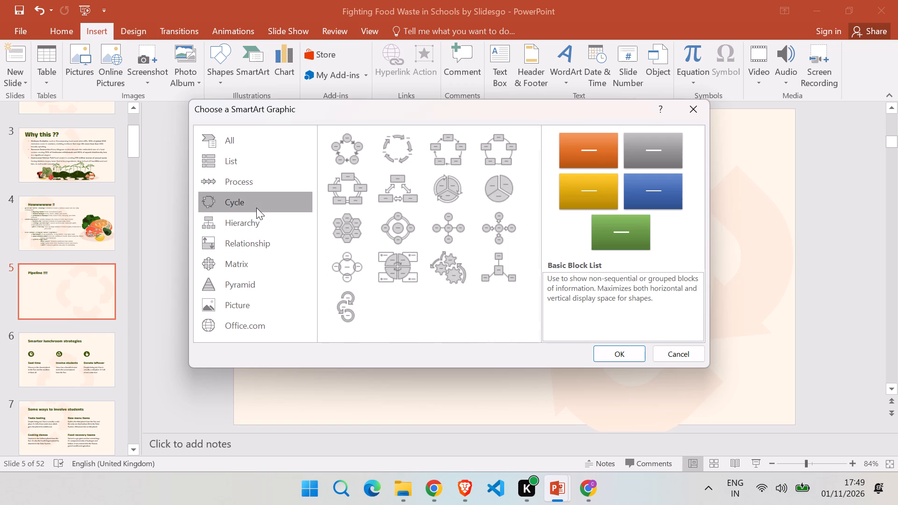
click(260, 224)
click(261, 240)
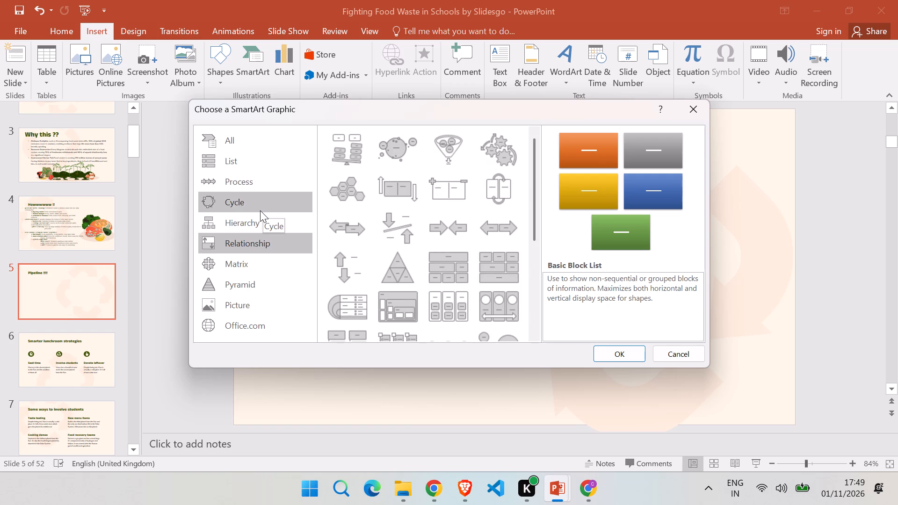
click(271, 266)
click(269, 281)
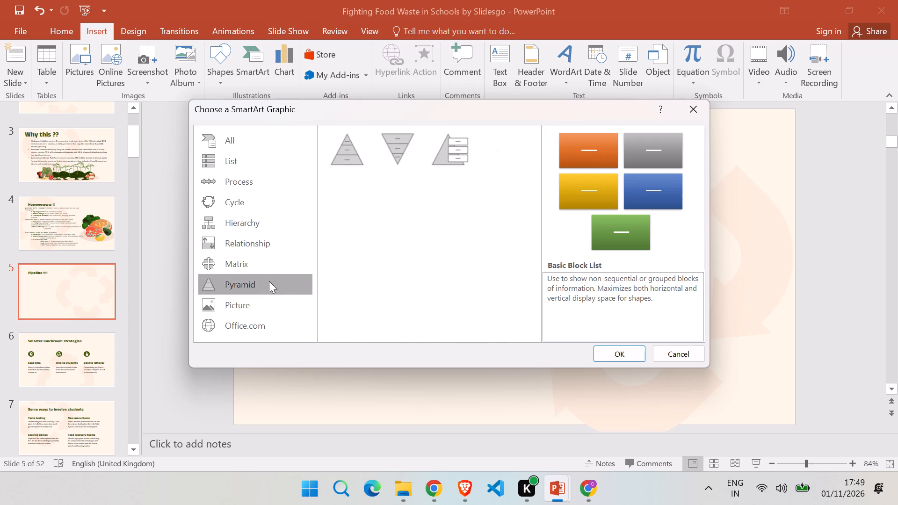
click(262, 309)
scroll(435, 224, down, 3)
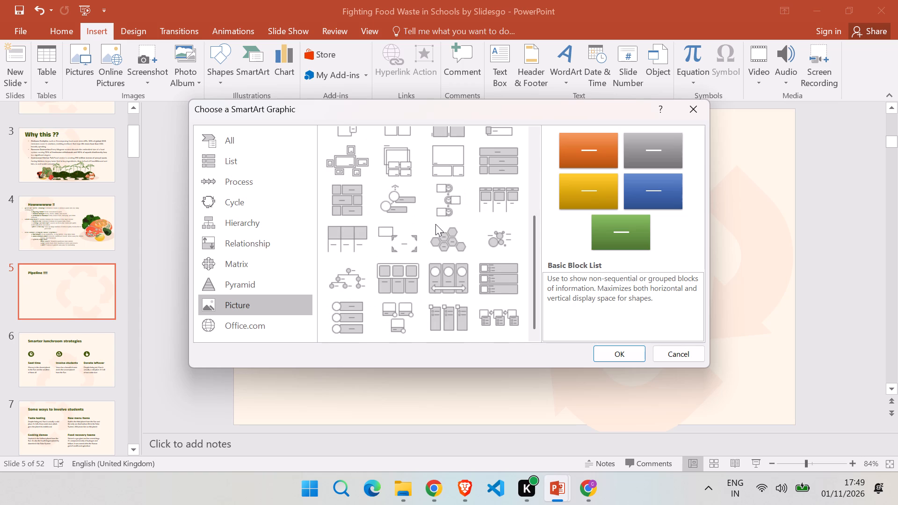
scroll(435, 224, down, 2)
scroll(435, 224, up, 3)
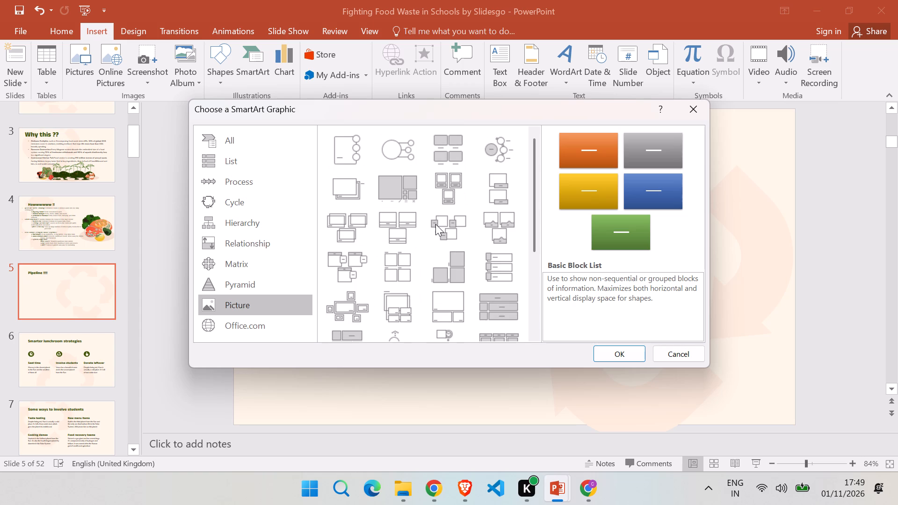
scroll(435, 224, up, 2)
click(253, 320)
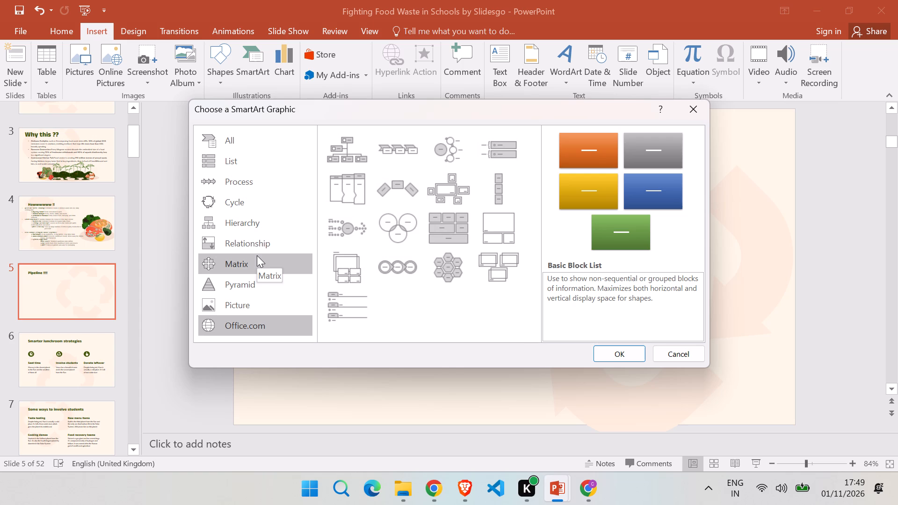
Look through the full collection of SmartArt layouts for a diagram suited to the pipeline slide.
click(266, 165)
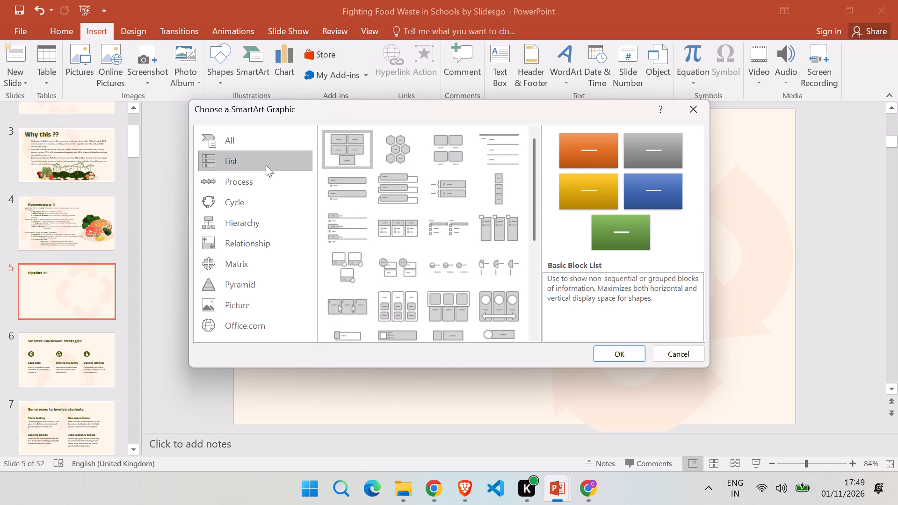
click(255, 154)
click(251, 142)
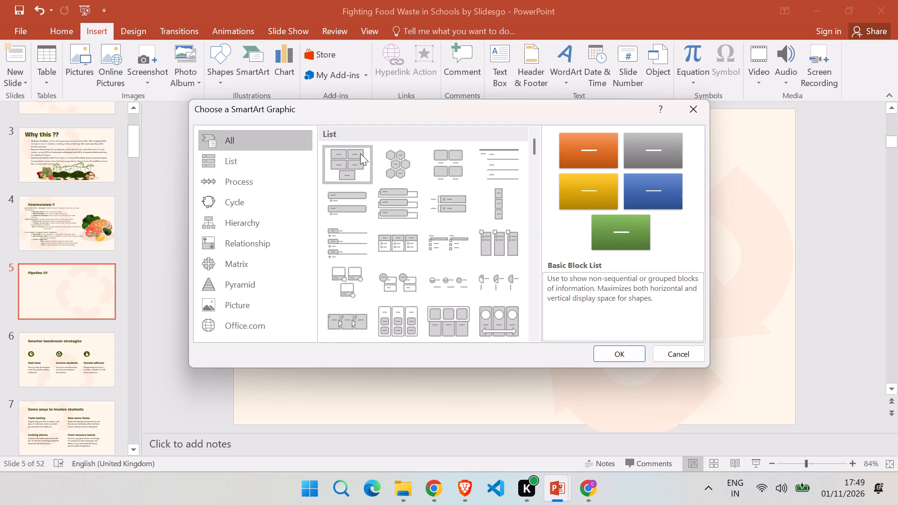
scroll(485, 276, down, 1)
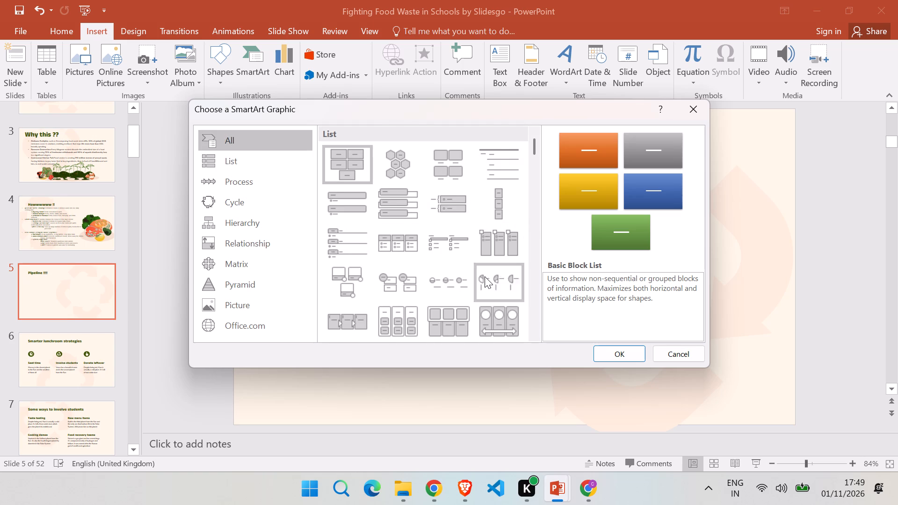
scroll(485, 276, down, 1)
scroll(441, 177, down, 1)
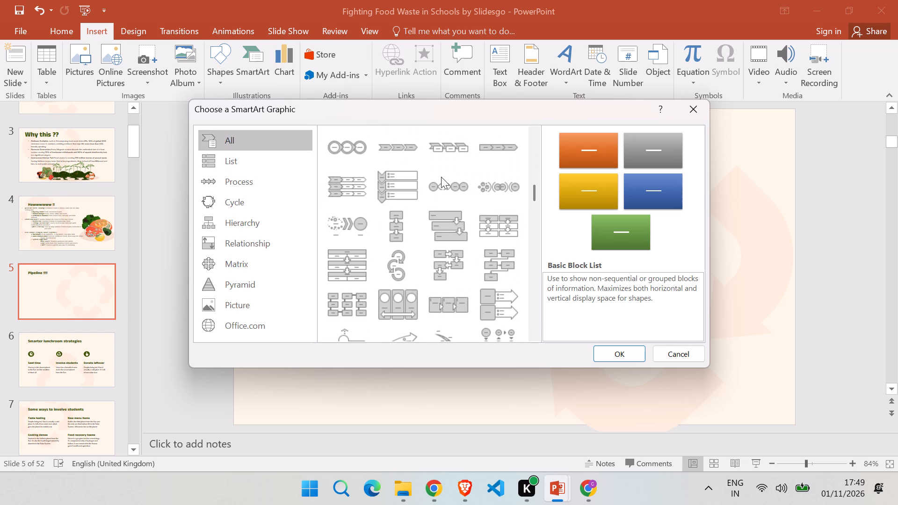
scroll(441, 177, down, 1)
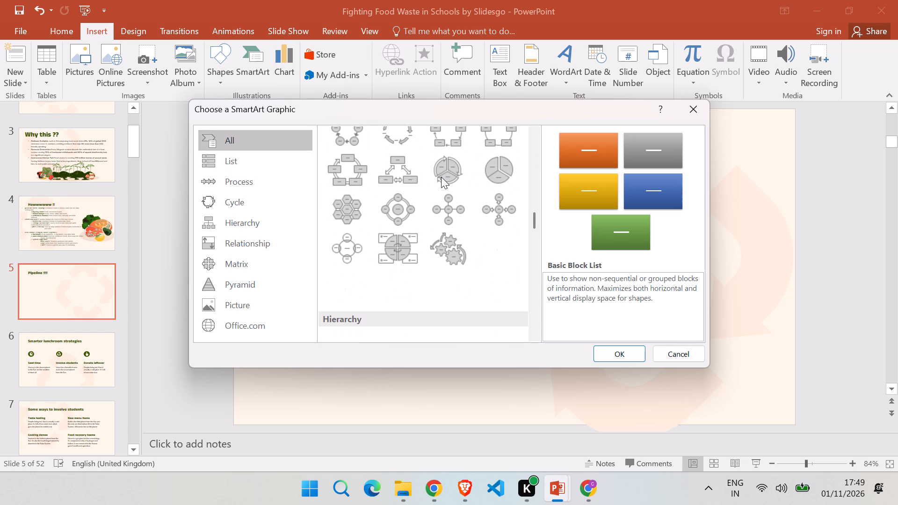
scroll(441, 177, down, 3)
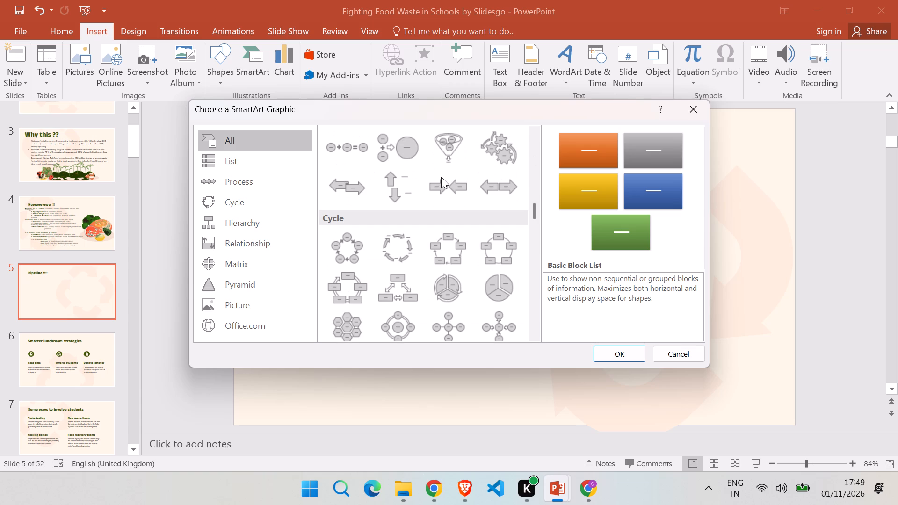
scroll(441, 177, down, 1)
scroll(441, 177, up, 1)
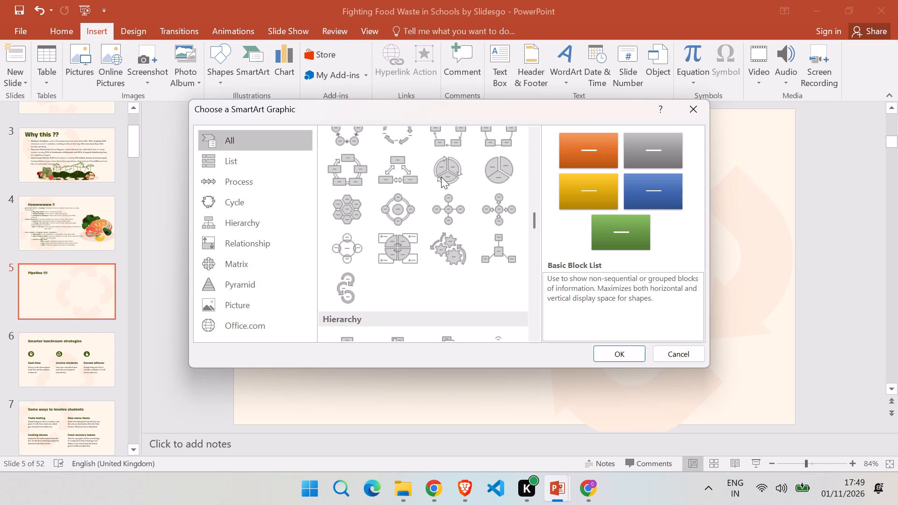
scroll(441, 177, down, 1)
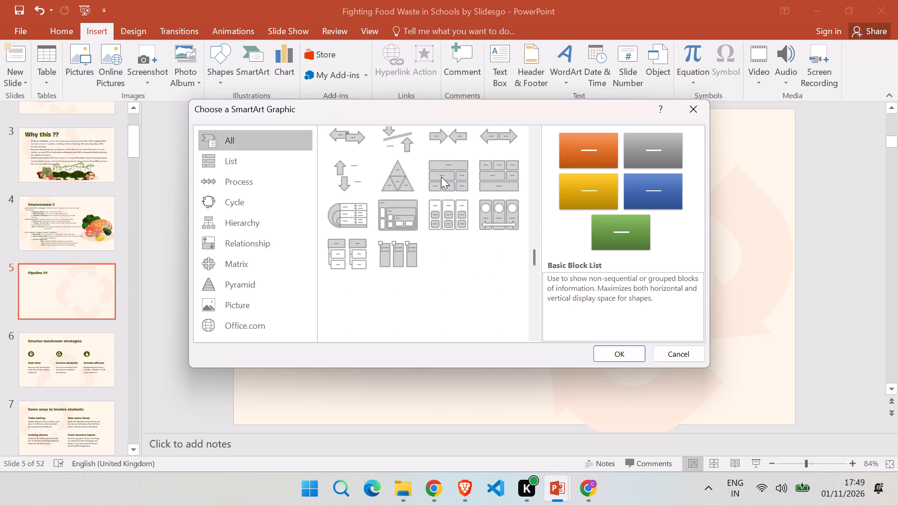
scroll(441, 177, down, 2)
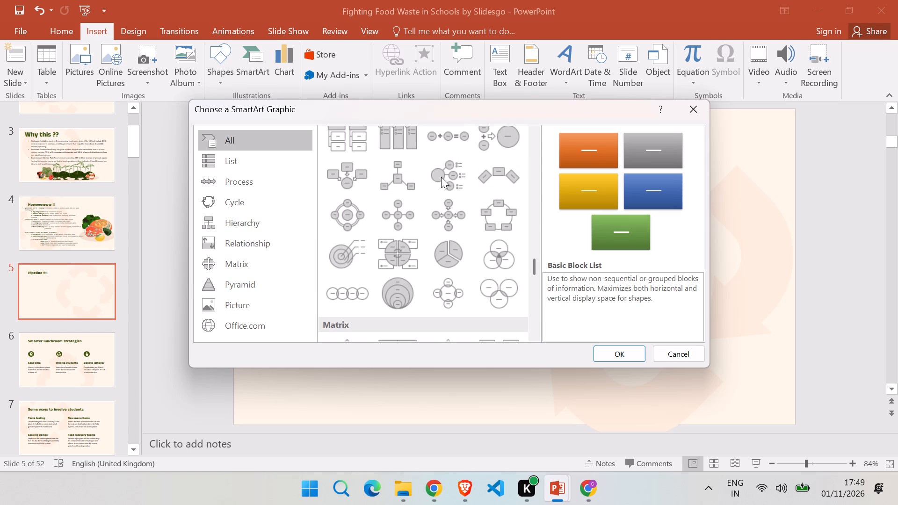
scroll(441, 177, down, 3)
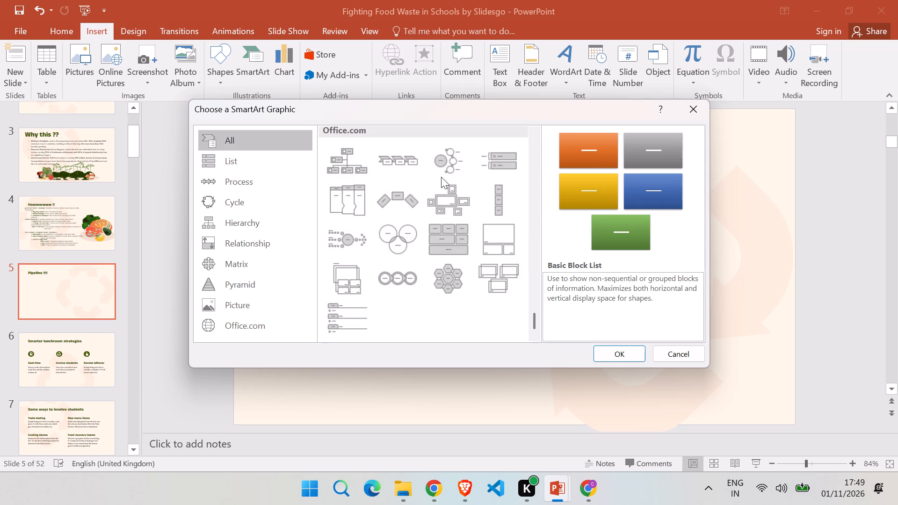
scroll(441, 177, down, 1)
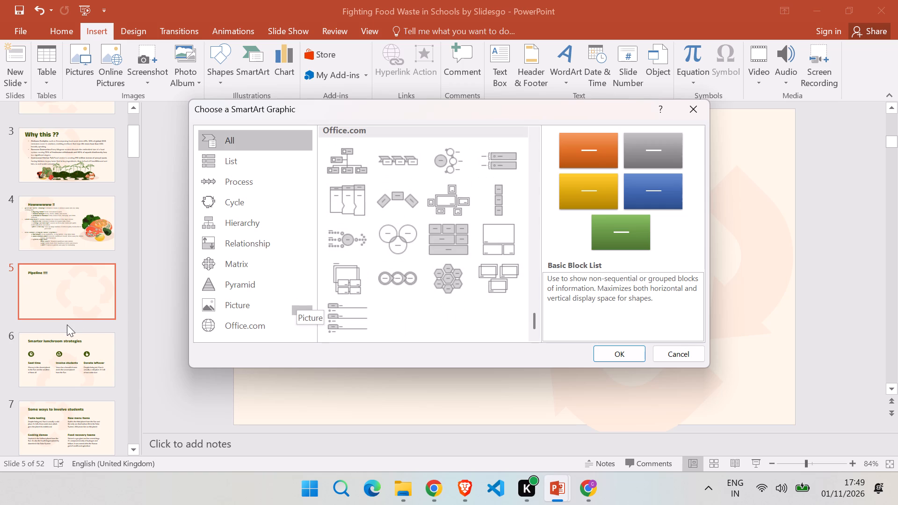
Leave the SmartArt layout selection without inserting a graphic.
scroll(67, 325, down, 5)
click(150, 361)
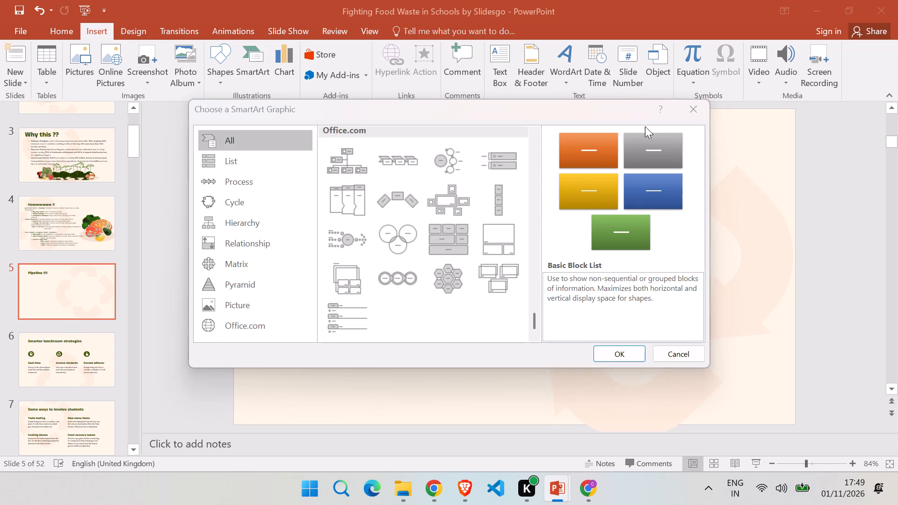
click(697, 108)
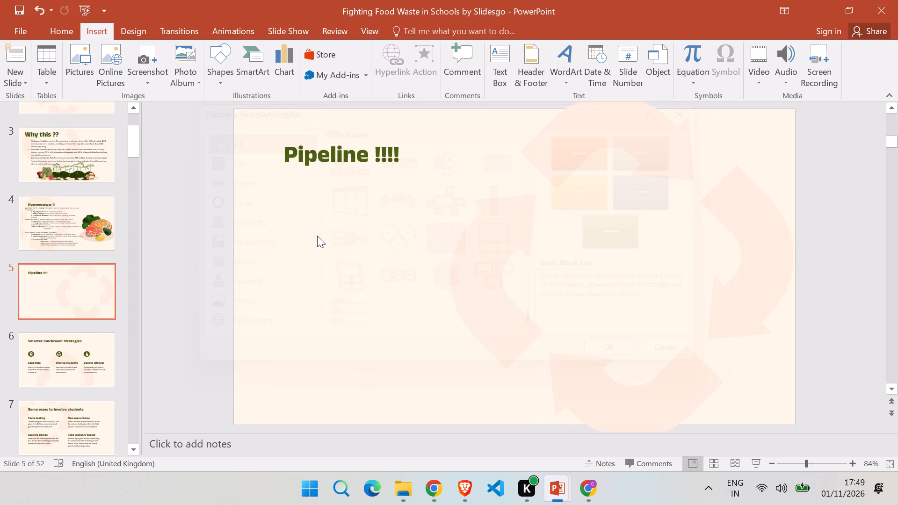
Copy the zigzag diagram of five connected circles from the template's infographic resources on slide 41.
scroll(70, 343, down, 11)
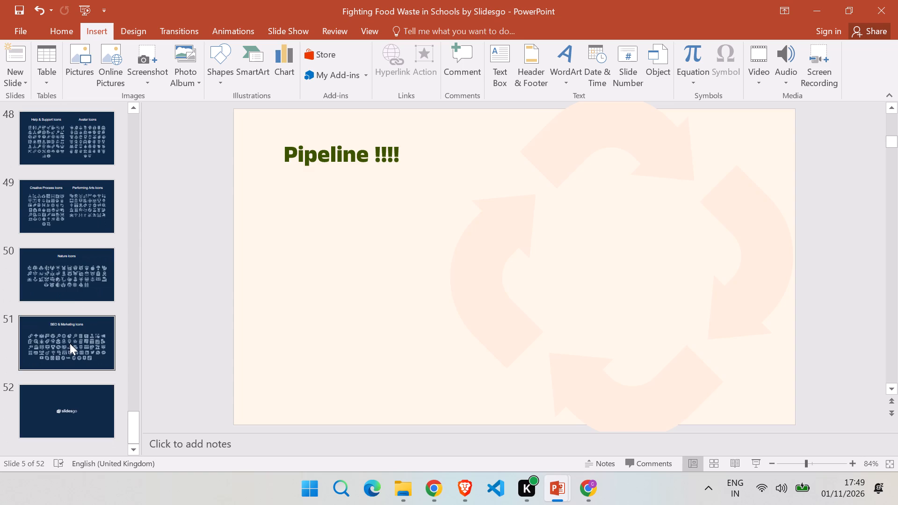
scroll(83, 254, up, 3)
click(74, 309)
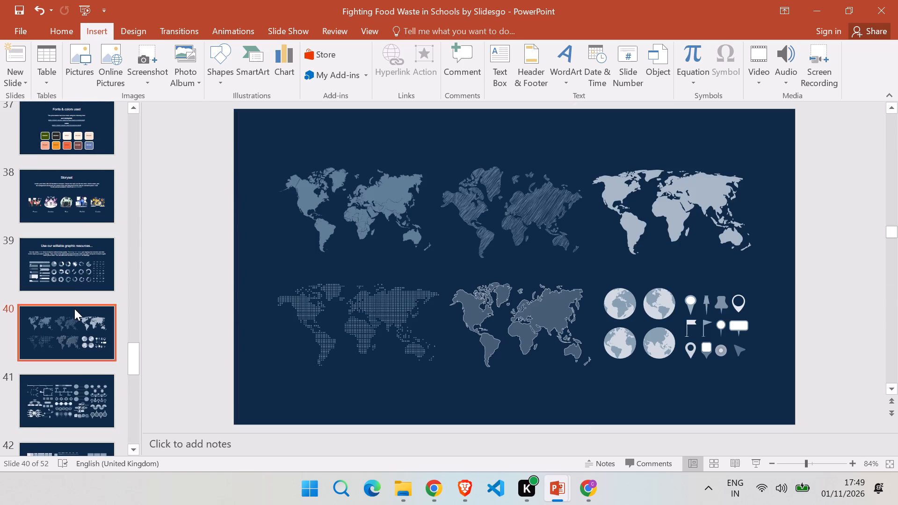
scroll(82, 214, down, 1)
click(72, 225)
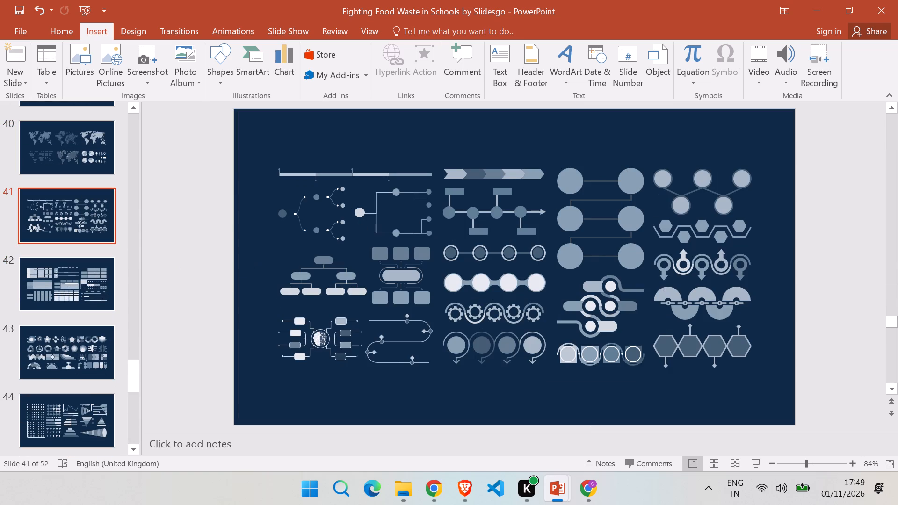
click(723, 180)
click(702, 189)
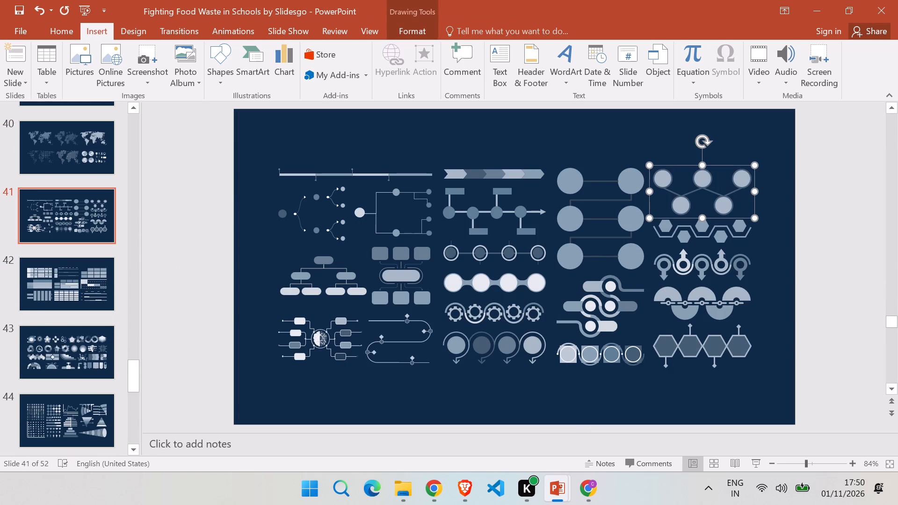
key(ctrl+c)
key(ctrl+c)
Add a new slide directly after slide 39, "Use our editable graphic resources...".
scroll(49, 223, up, 5)
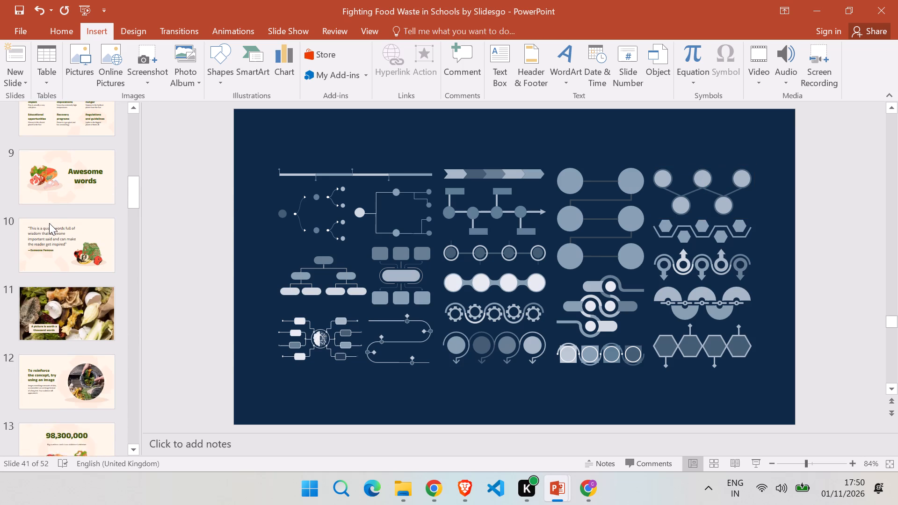
click(313, 121)
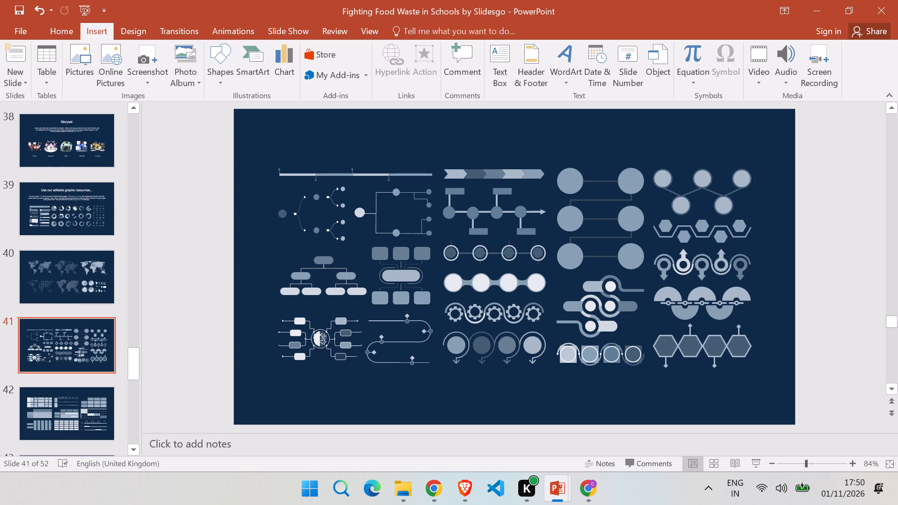
click(261, 130)
click(65, 222)
key(ctrl+m)
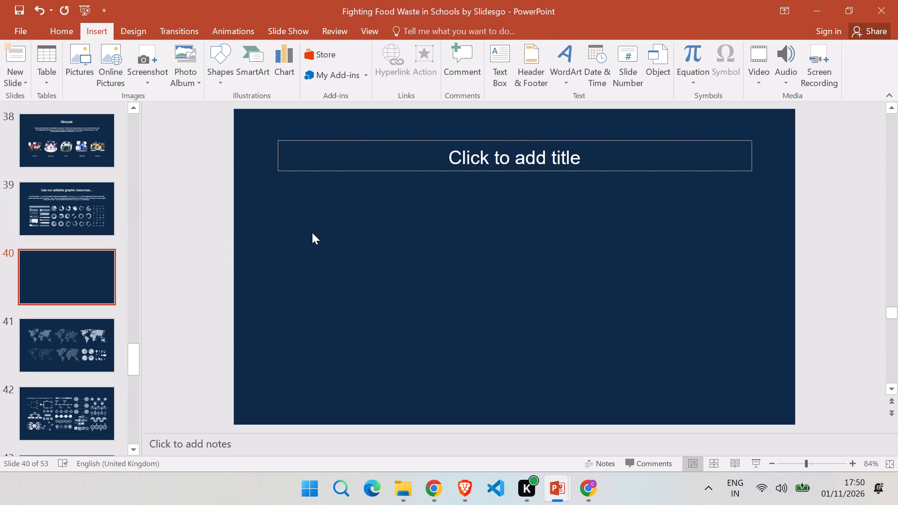
Enter "Pipeline !!!!" as the title of the new slide 40.
click(312, 232)
click(486, 158)
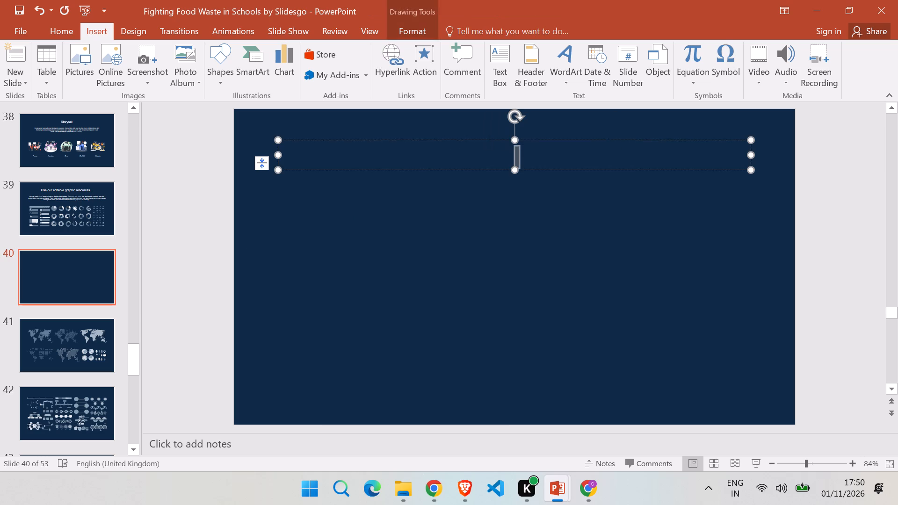
key(shift+p)
key(i)
text(peleni)
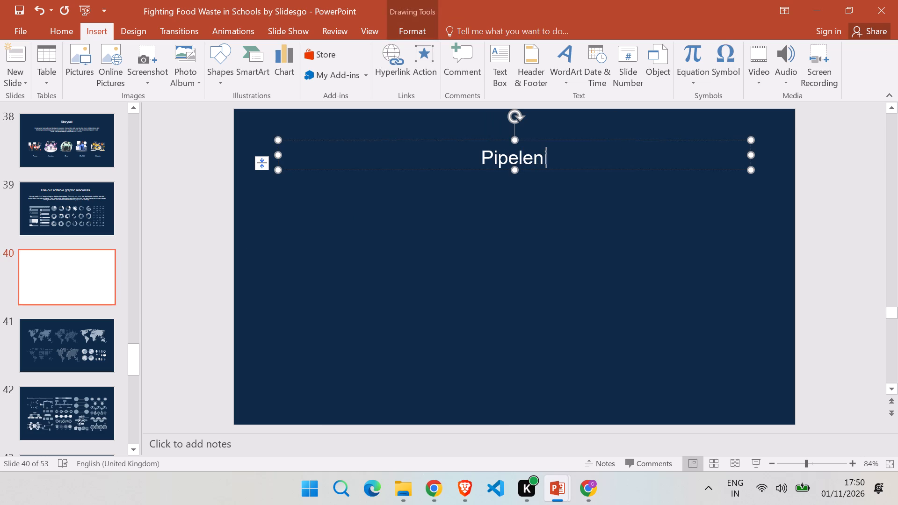
key(BackSpace)
key(BackSpace)
key(BackSpace)
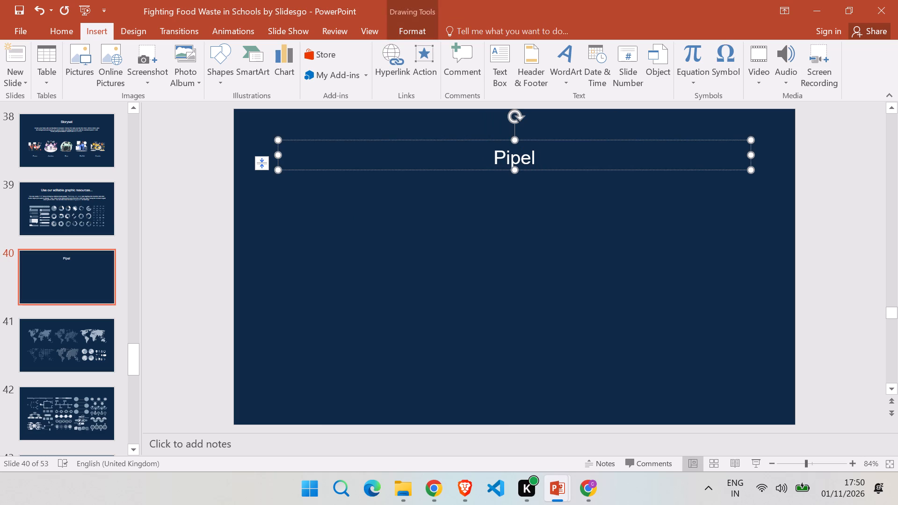
text(ine)
key(space)
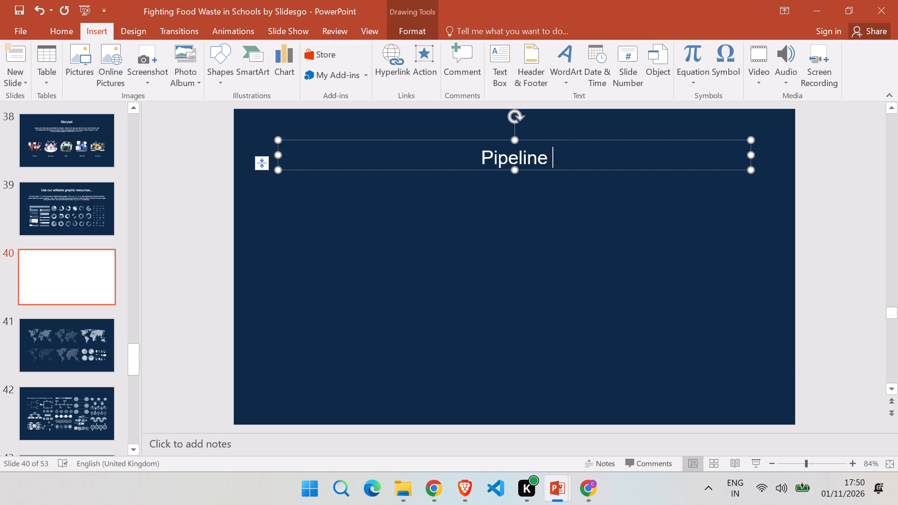
text(!!!!)
click(516, 209)
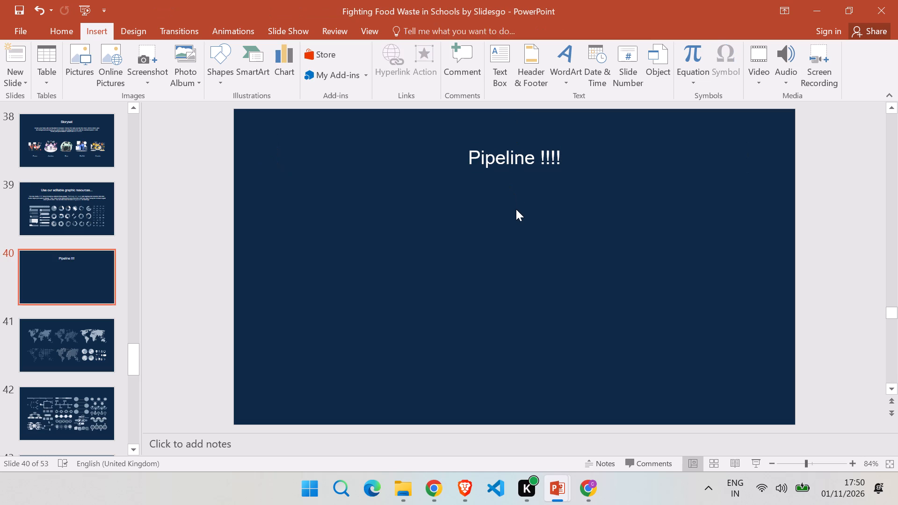
Paste the five-circle diagram onto slide 40 and enlarge it to fill most of the area below the title.
key(ctrl+v)
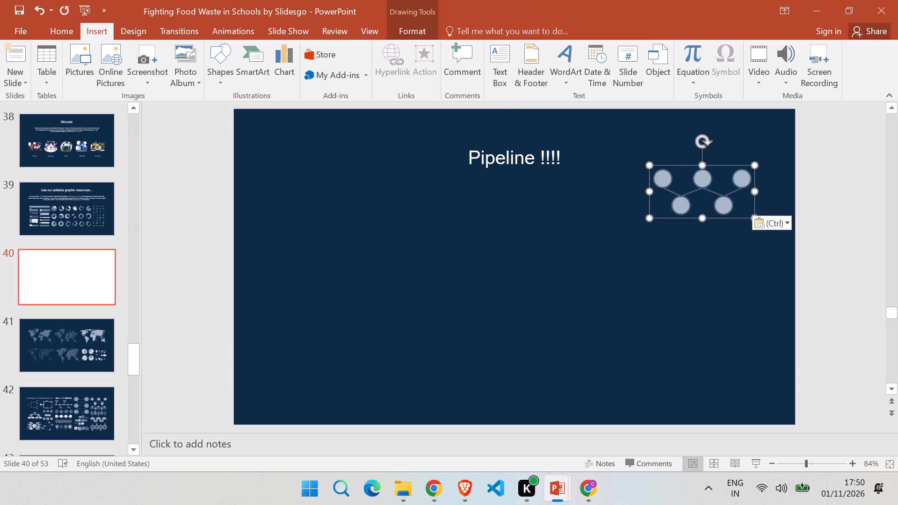
drag(721, 165, 425, 265)
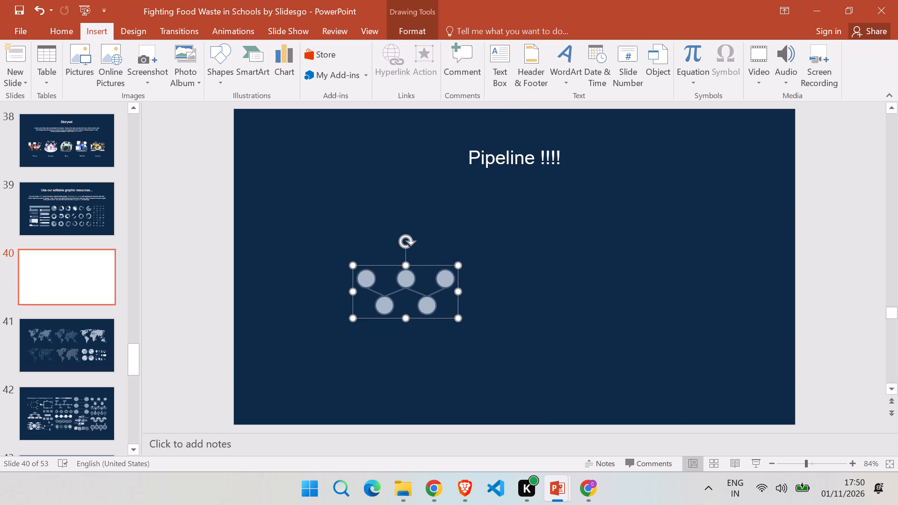
drag(459, 266, 576, 250)
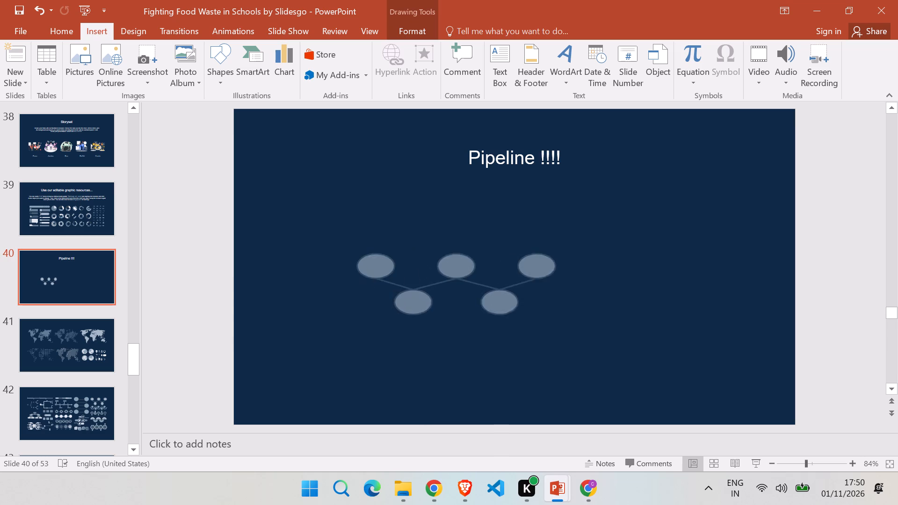
drag(576, 250, 625, 189)
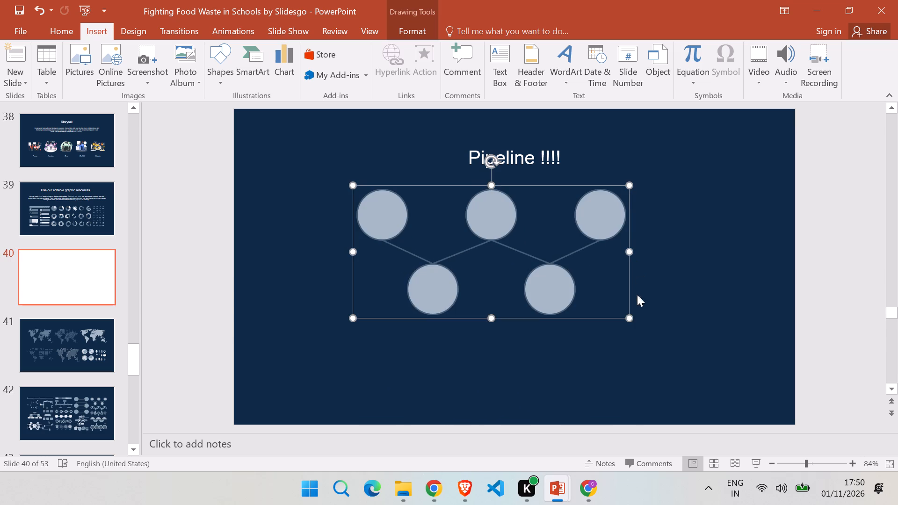
drag(629, 317, 731, 378)
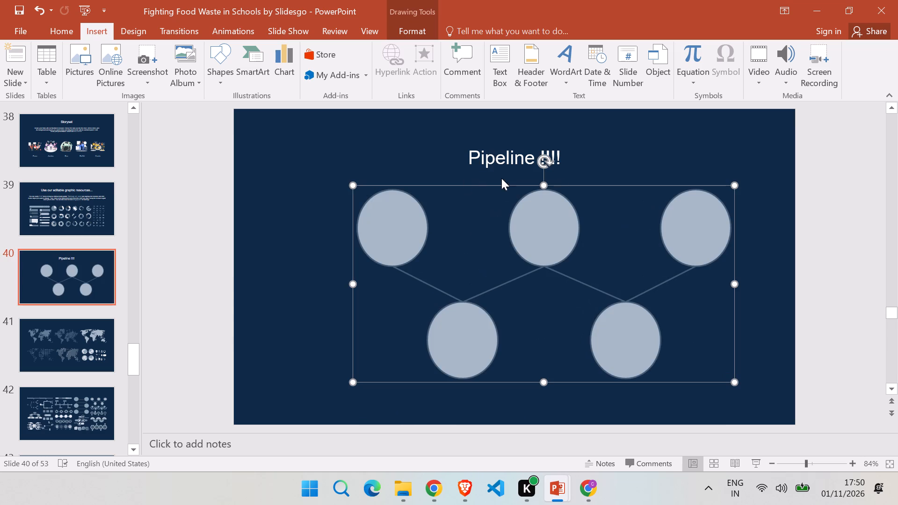
drag(353, 185, 287, 180)
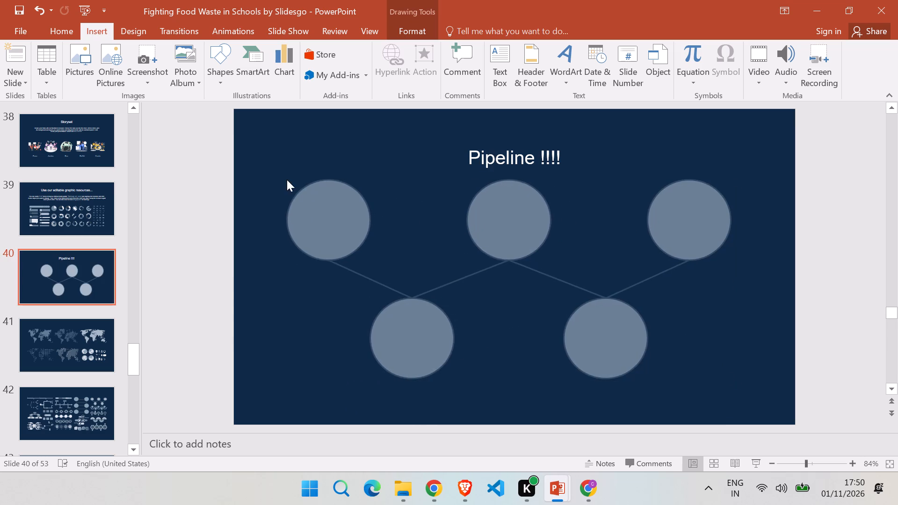
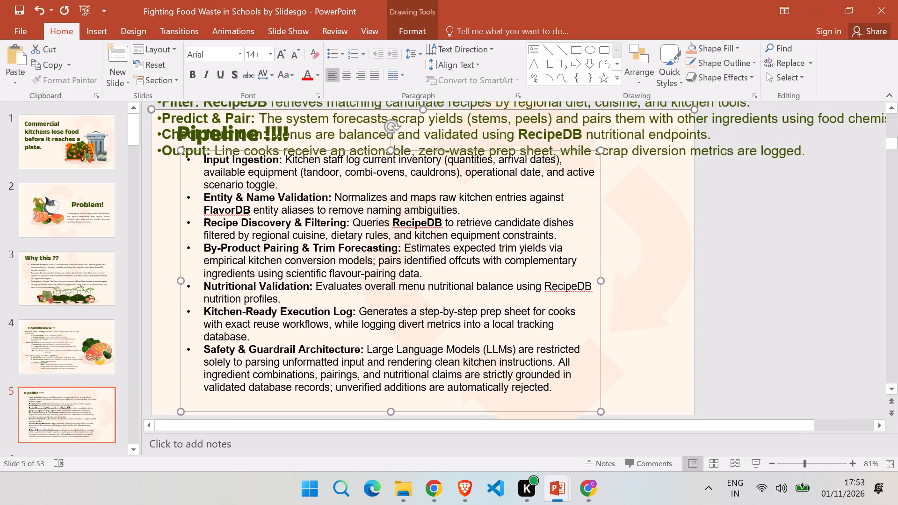
key(ctrl+z)
key(ctrl+z)
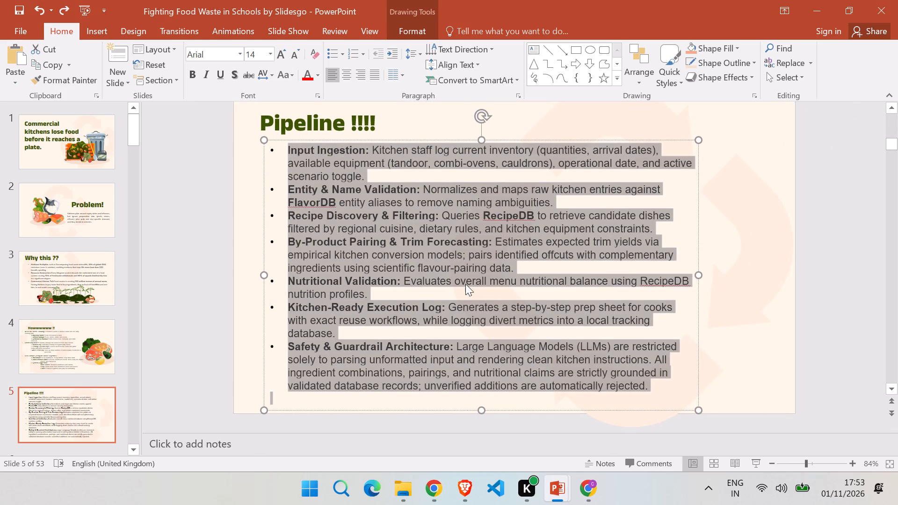
key(ctrl+z)
key(ctrl+z)
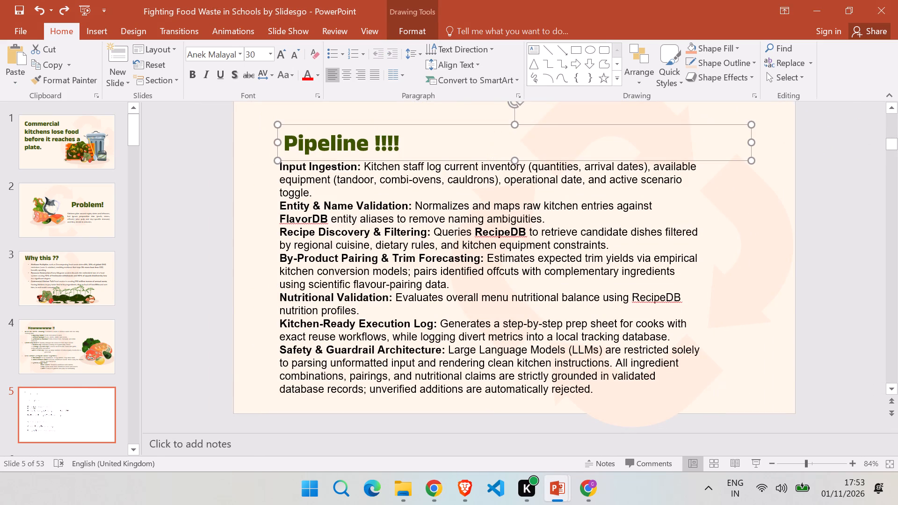
key(ctrl+z)
key(ctrl+z)
key(ctrl+z)
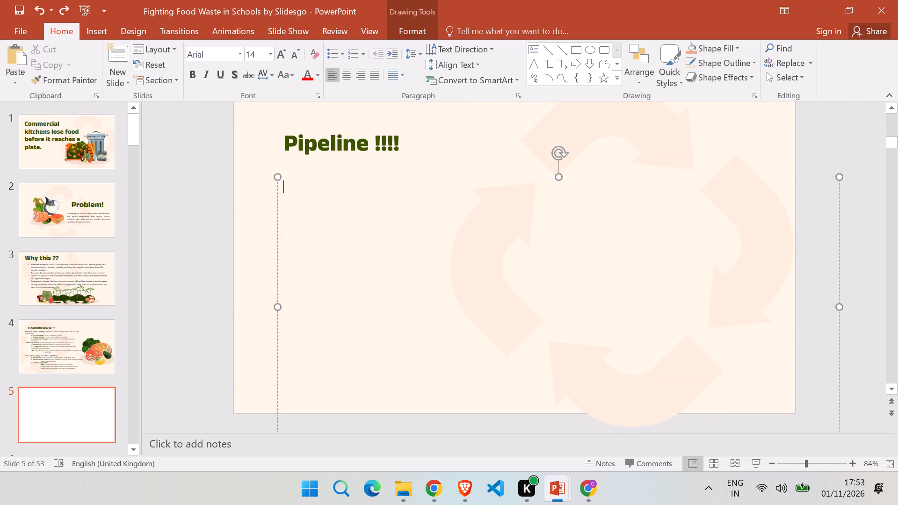
Paste the copied pipeline list onto slide 5 and stretch its text box down below the Pipeline title.
key(ctrl+v)
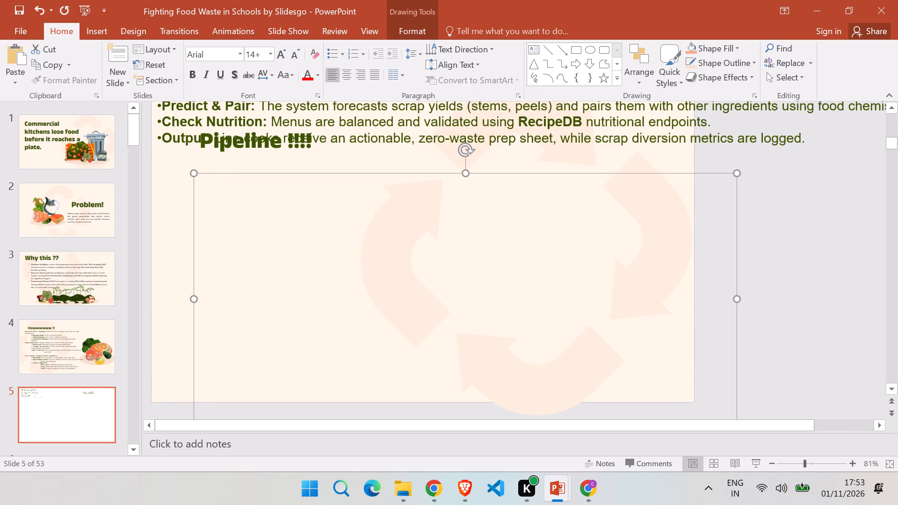
click(413, 124)
click(521, 125)
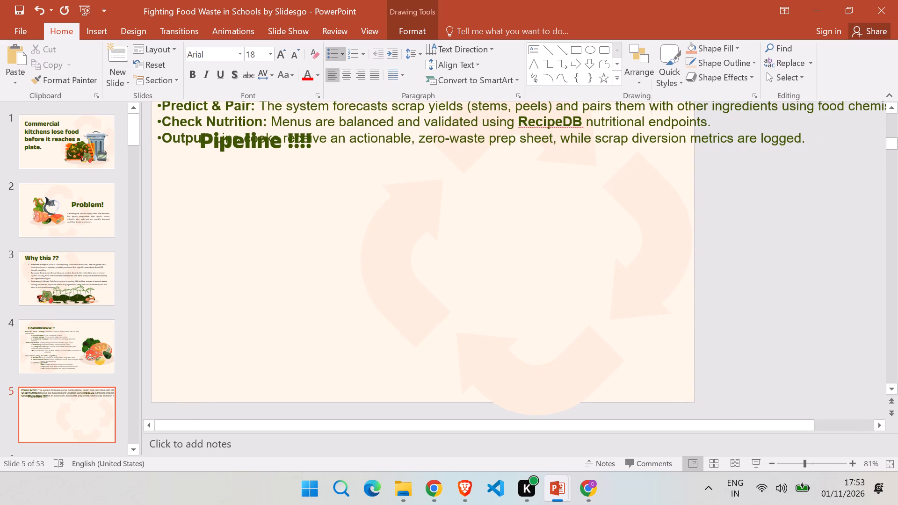
double_click(521, 125)
scroll(691, 147, up, 4)
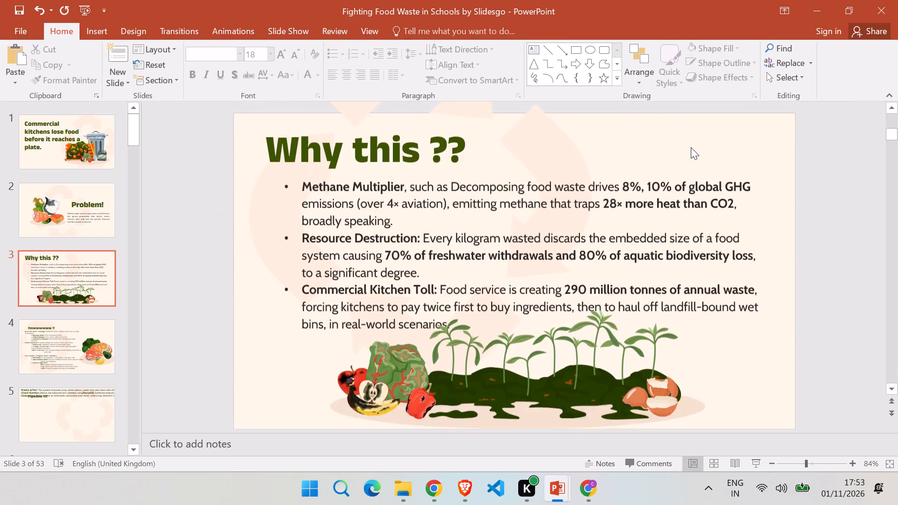
scroll(691, 147, down, 2)
ctrl+scroll(691, 147, down, 4)
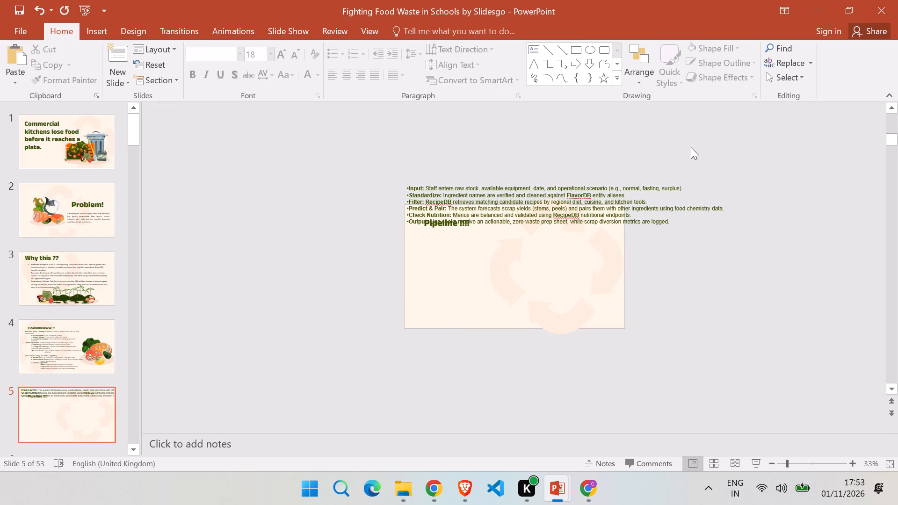
click(599, 193)
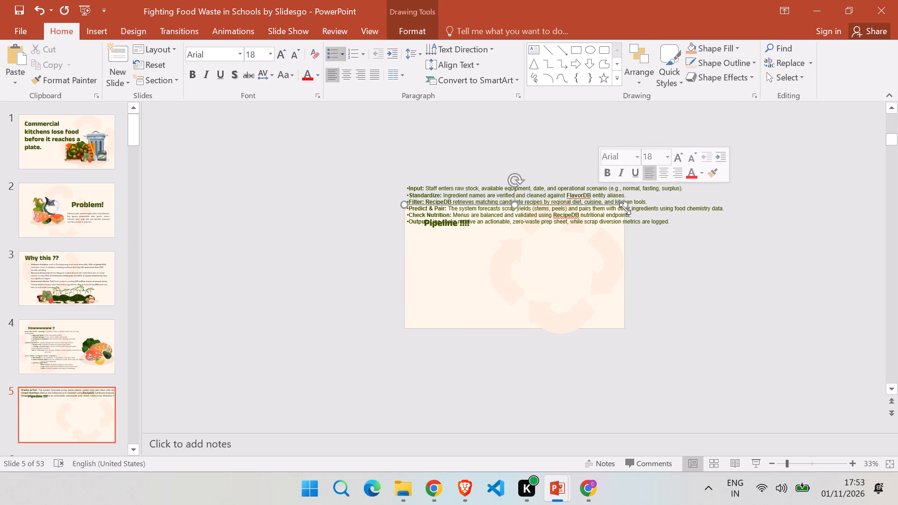
drag(625, 209, 698, 335)
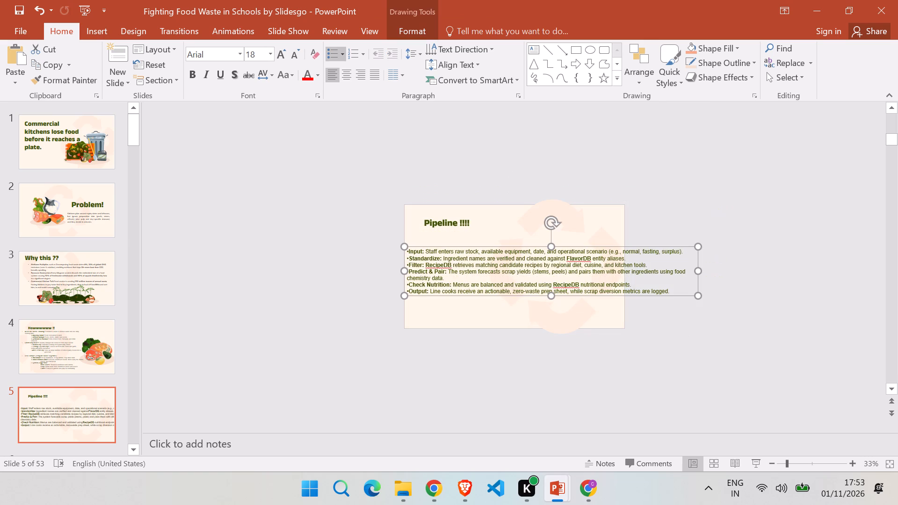
Change the font colour of all the pasted pipeline text to black.
click(670, 263)
key(ctrl+a)
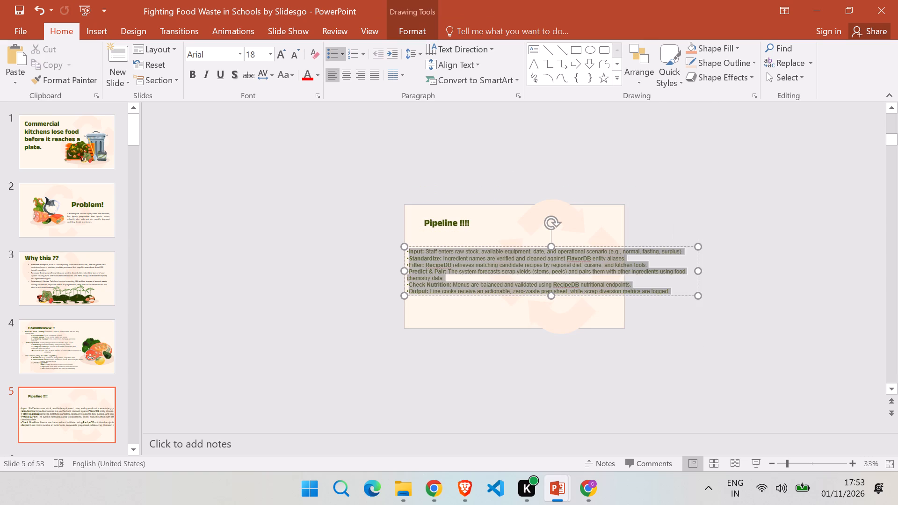
click(315, 78)
click(305, 106)
Narrow the pipeline text box to fit within the slide and place it just under the title.
click(442, 250)
drag(696, 294, 588, 301)
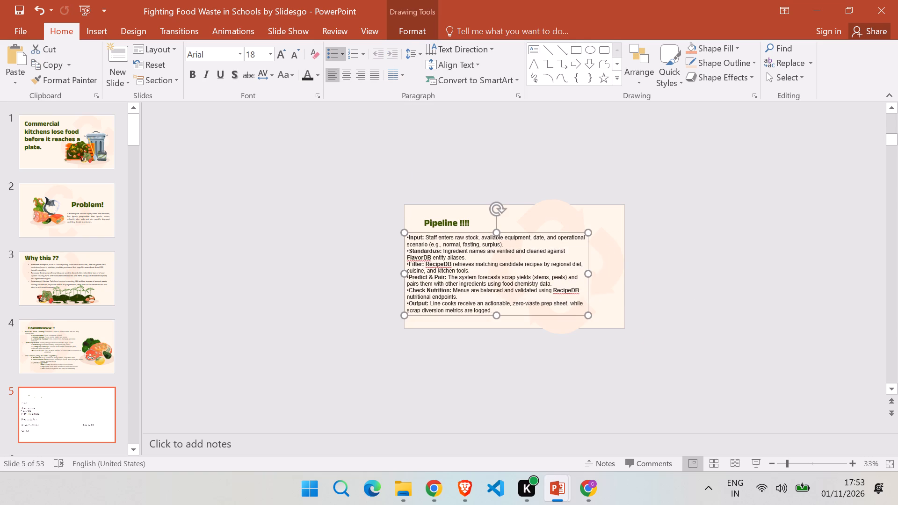
drag(549, 234, 558, 232)
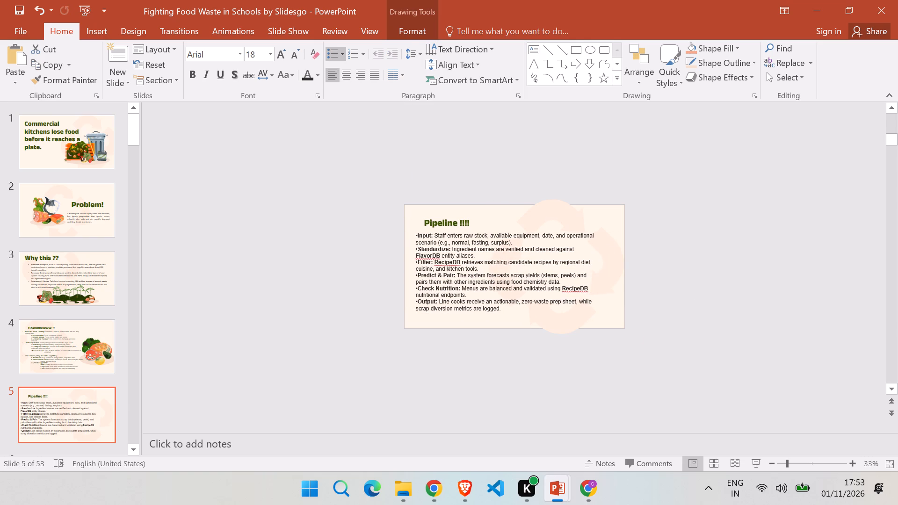
drag(558, 232, 558, 230)
Move the Pipeline title up and left so it lines up with the list's left edge.
click(468, 216)
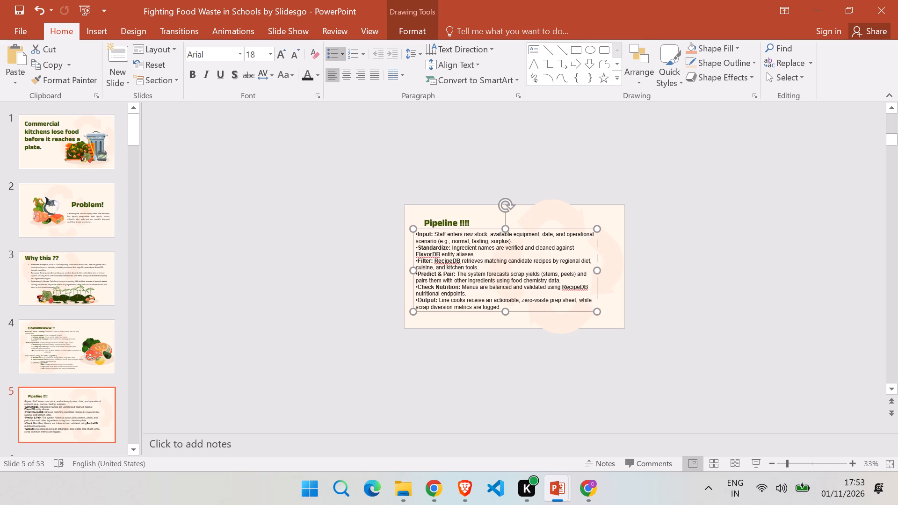
drag(463, 215, 454, 208)
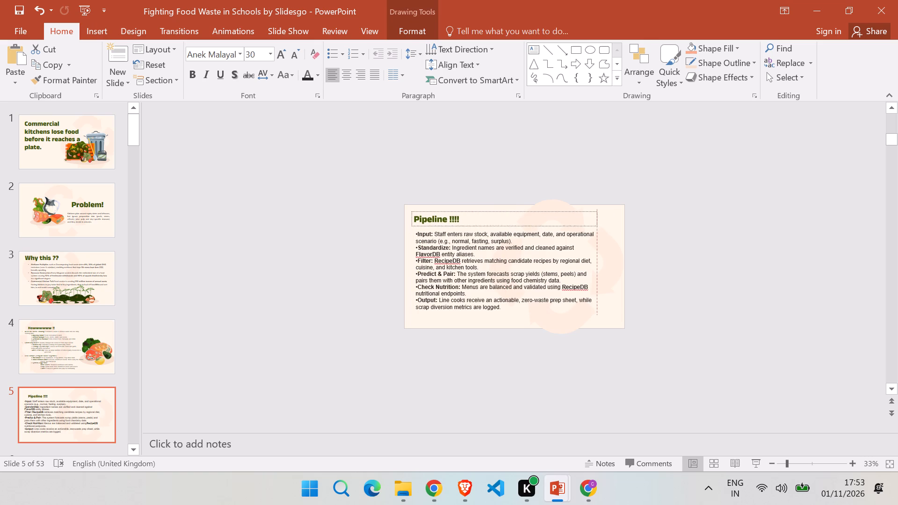
drag(454, 208, 455, 208)
Move the pipeline list slightly up, closer to the title, keeping its left edge aligned with the title.
click(457, 266)
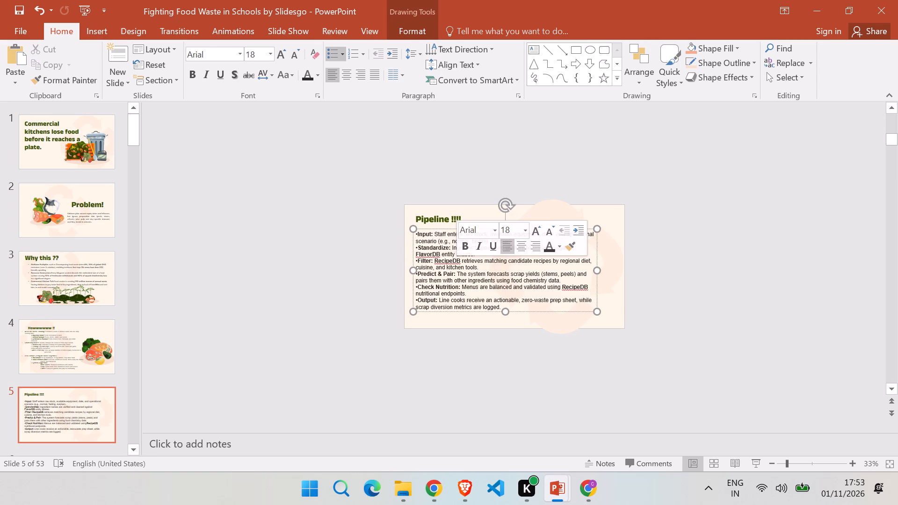
drag(437, 228, 436, 223)
click(436, 223)
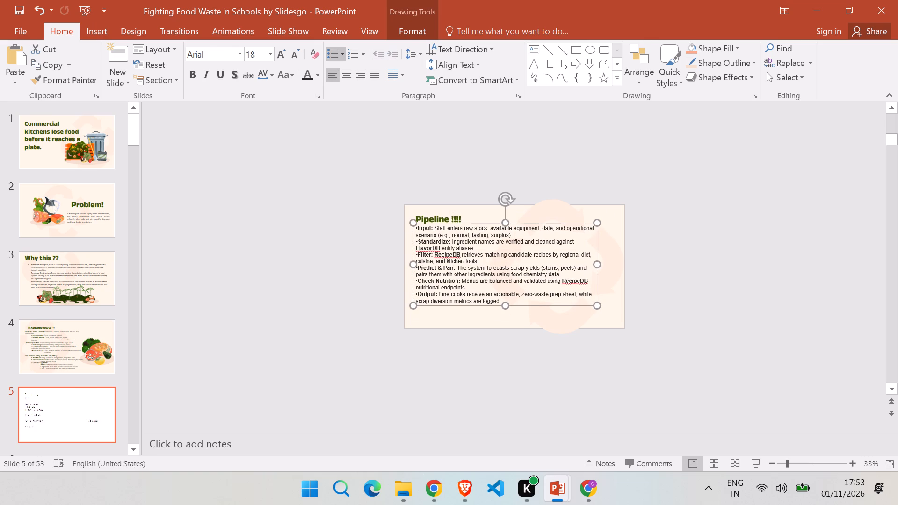
click(507, 285)
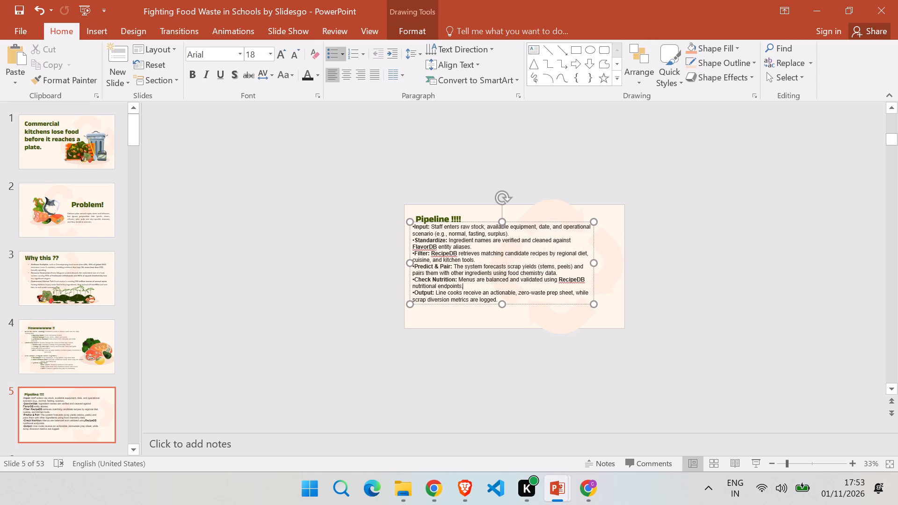
click(749, 272)
click(536, 245)
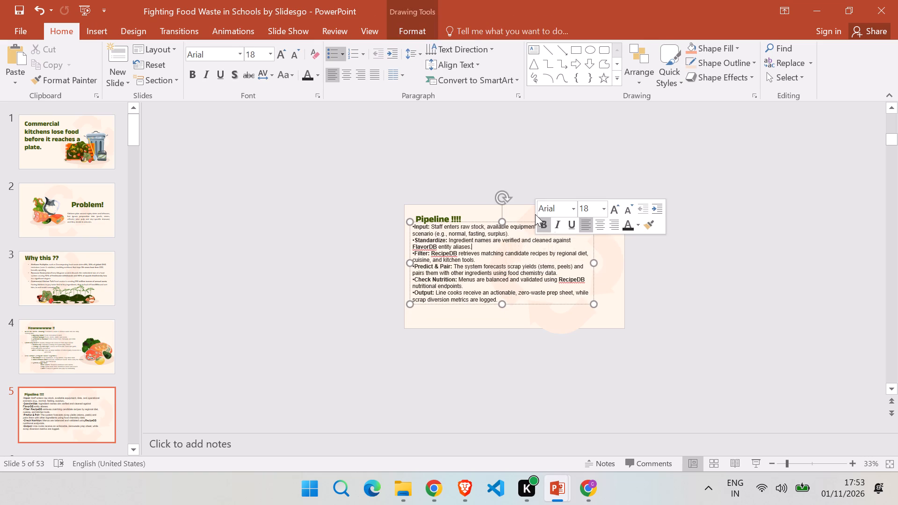
drag(523, 223, 526, 226)
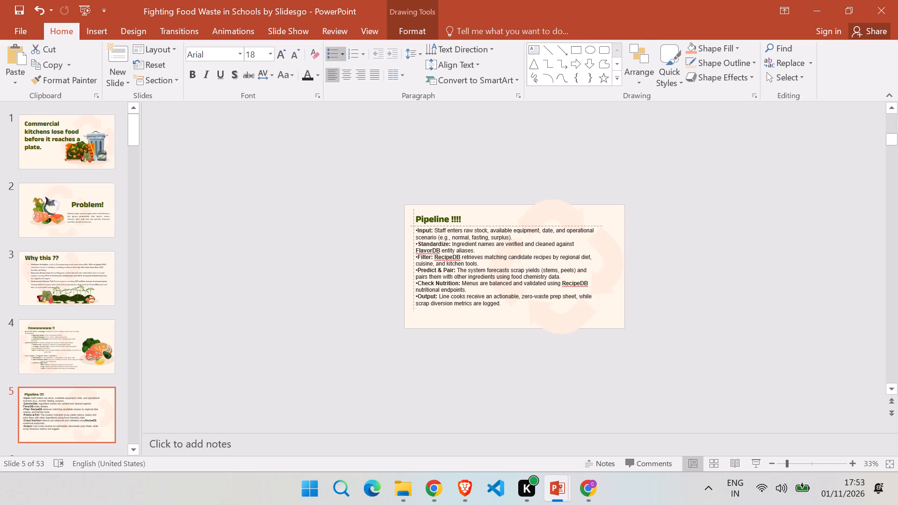
drag(526, 226, 526, 227)
click(684, 278)
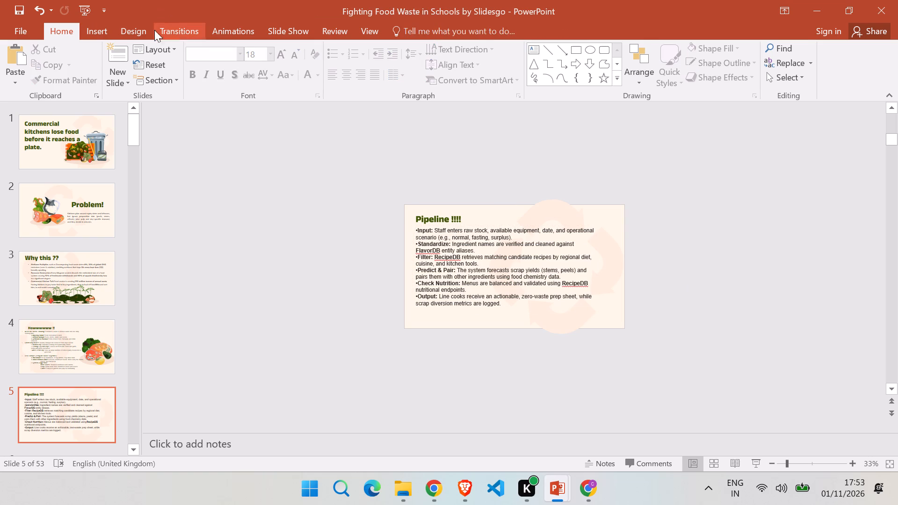
Insert a Basic Chevron Process SmartArt graphic from the Process category on the Pipeline slide.
click(138, 35)
click(173, 35)
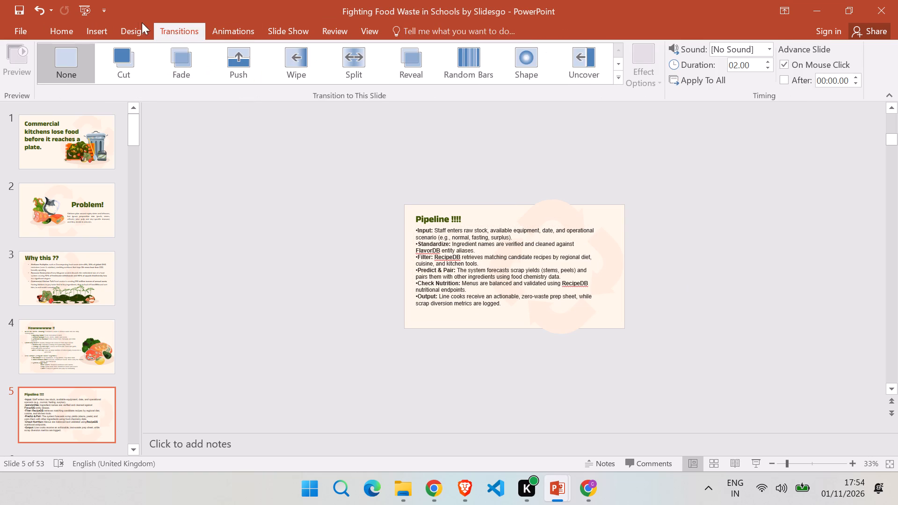
click(94, 23)
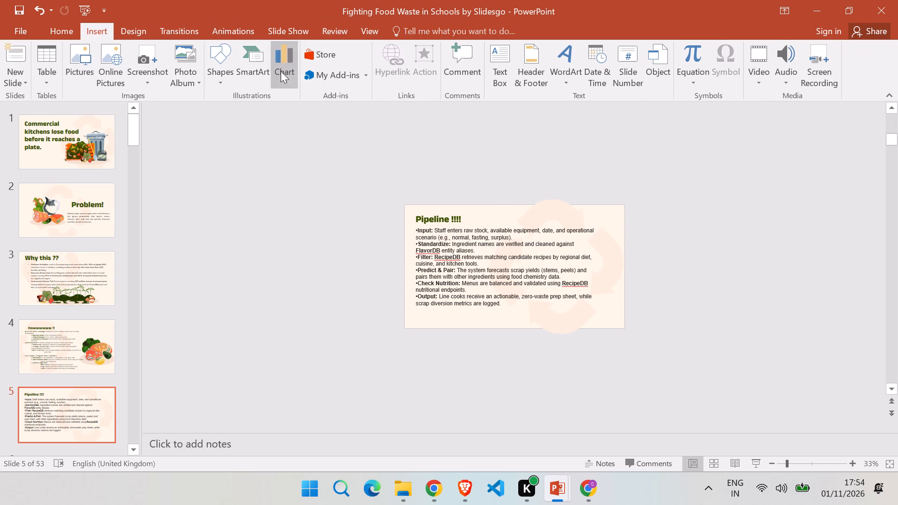
click(259, 71)
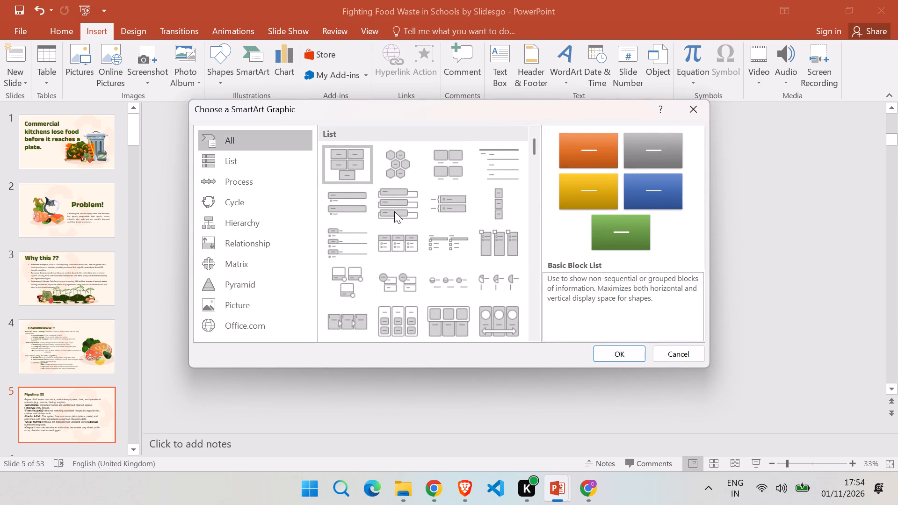
click(225, 177)
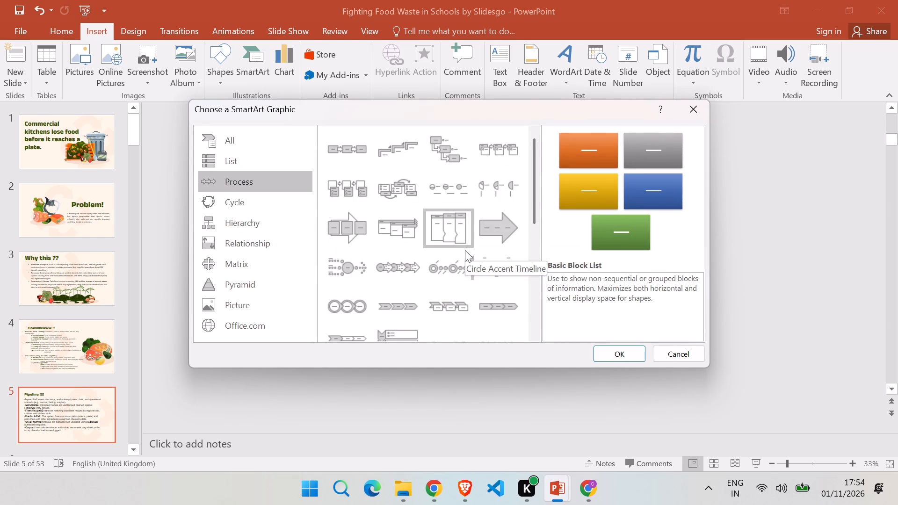
click(410, 306)
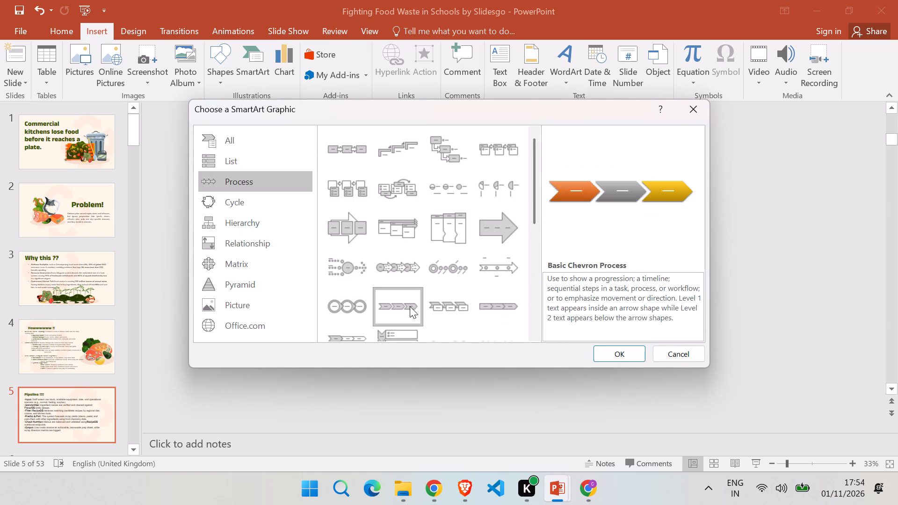
click(595, 347)
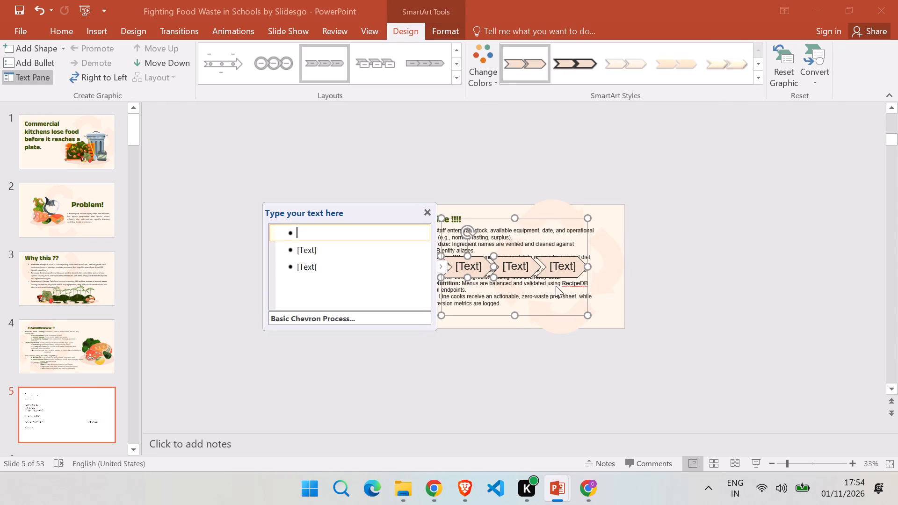
Shrink the chevron graphic and move it to the slide's lower left, near the end of the pipeline list.
drag(587, 312, 561, 285)
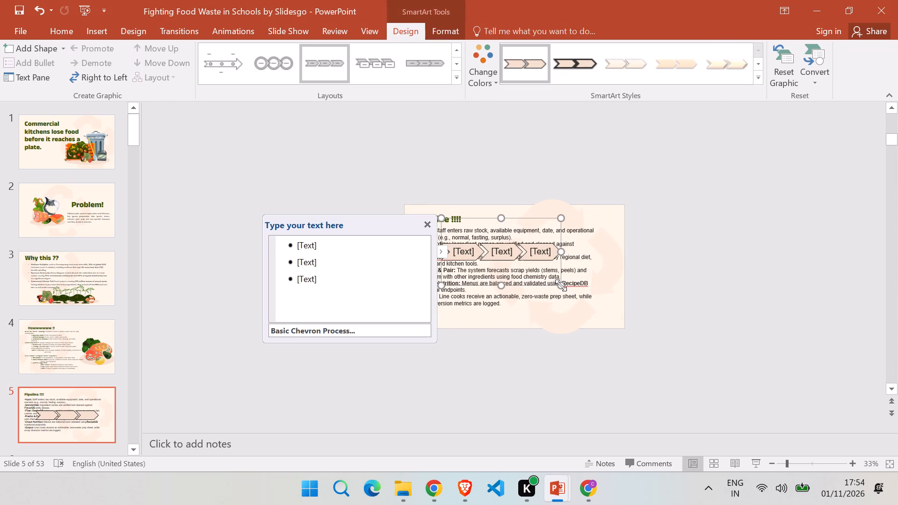
drag(534, 218, 520, 275)
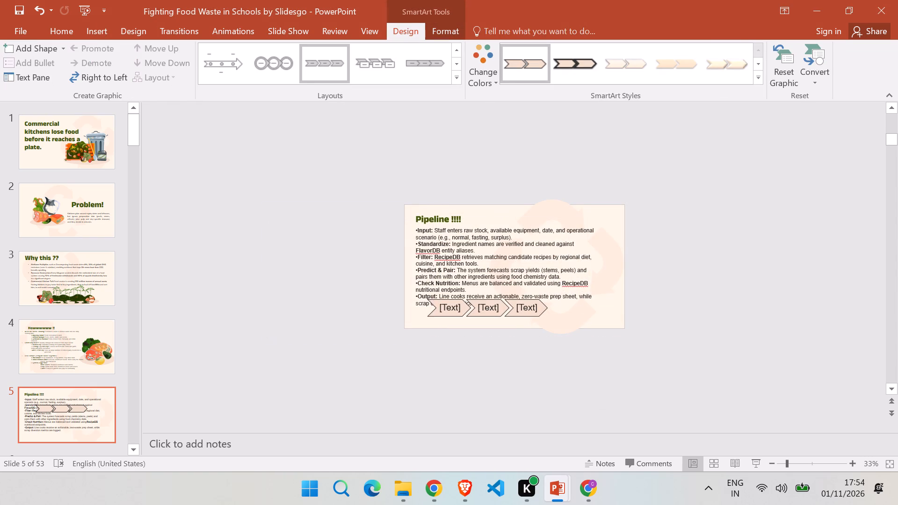
drag(520, 275, 509, 280)
drag(539, 347, 520, 336)
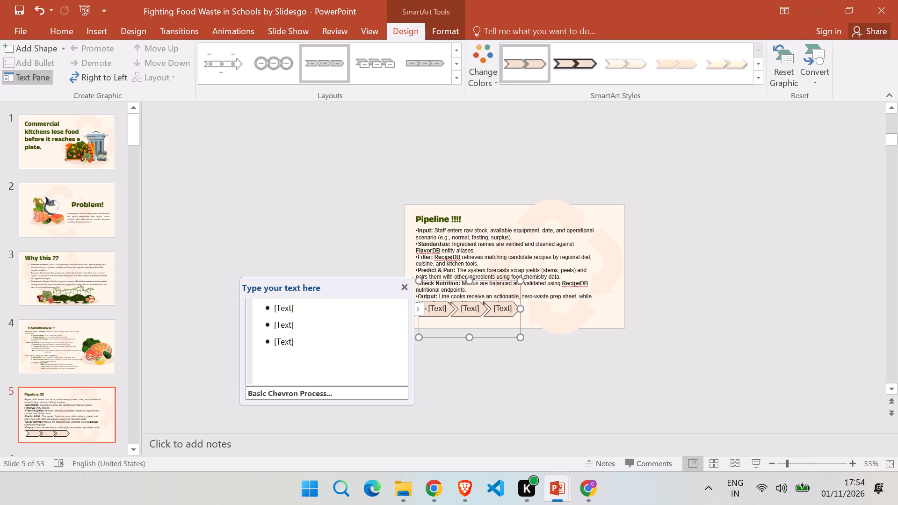
Shrink the chevron graphic slightly and place its chevrons just below the pipeline list's last line, near the list's left edge.
click(494, 279)
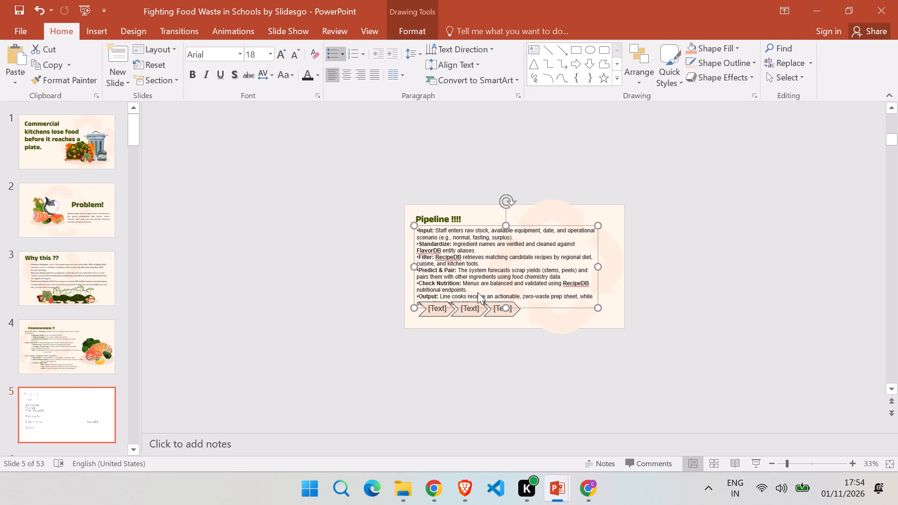
click(478, 292)
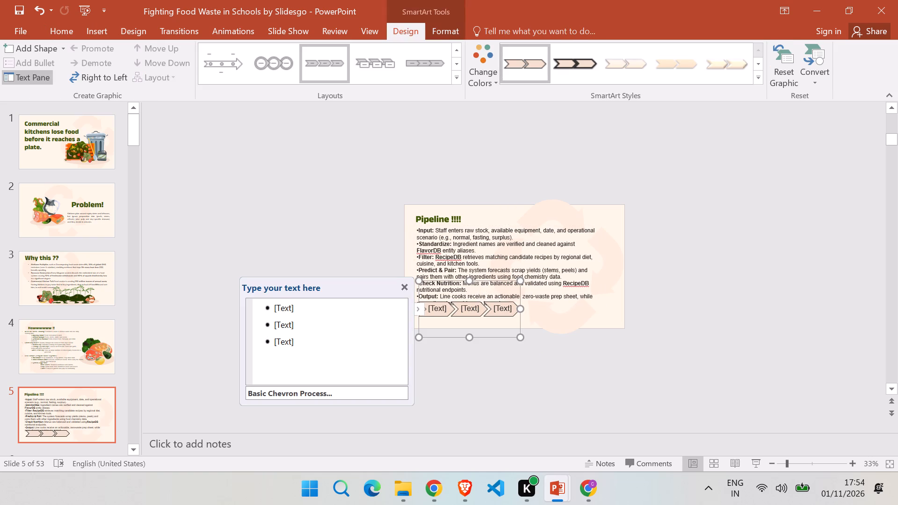
drag(484, 281, 477, 292)
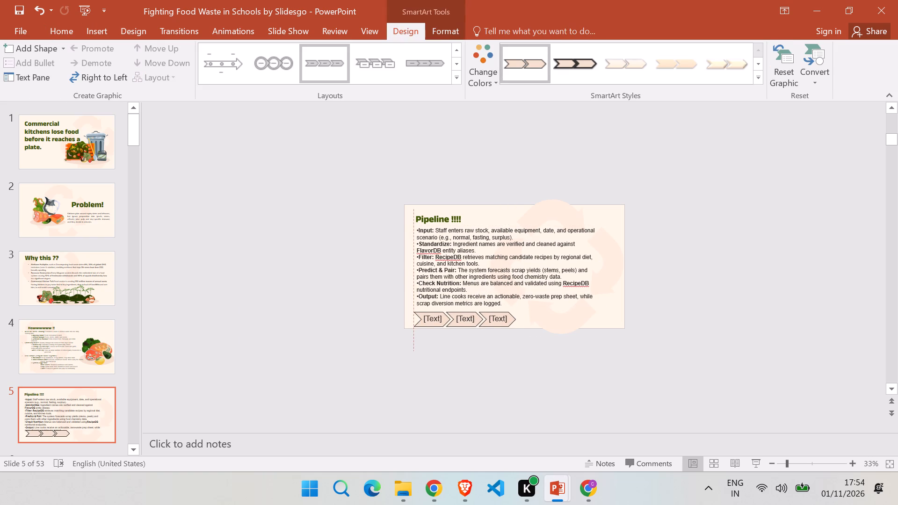
drag(477, 292, 475, 290)
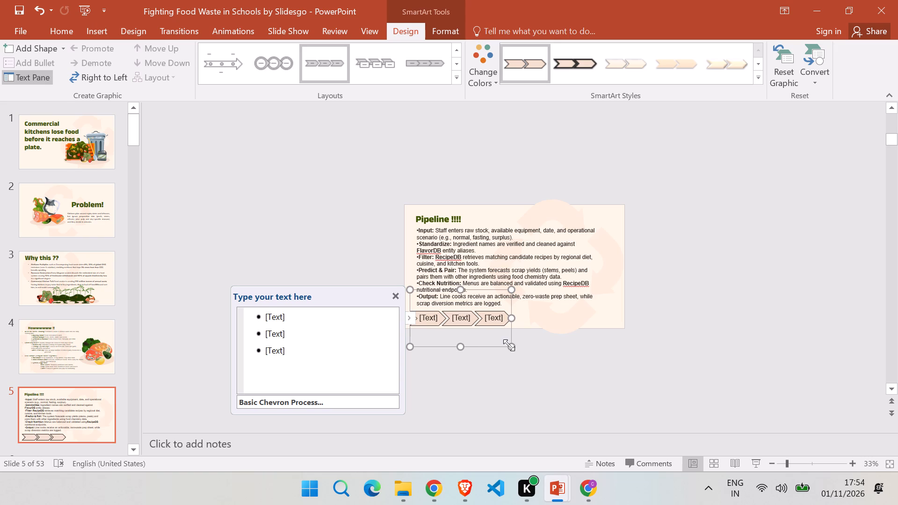
drag(509, 345, 501, 333)
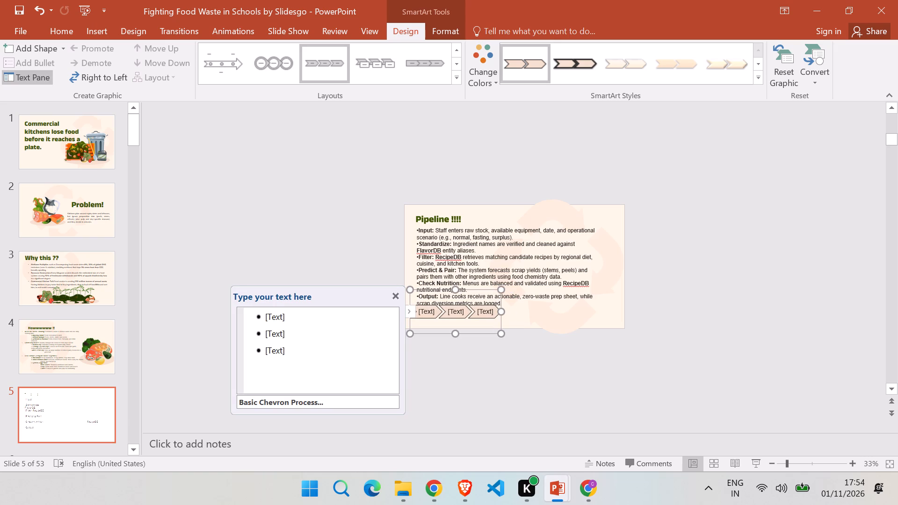
click(490, 290)
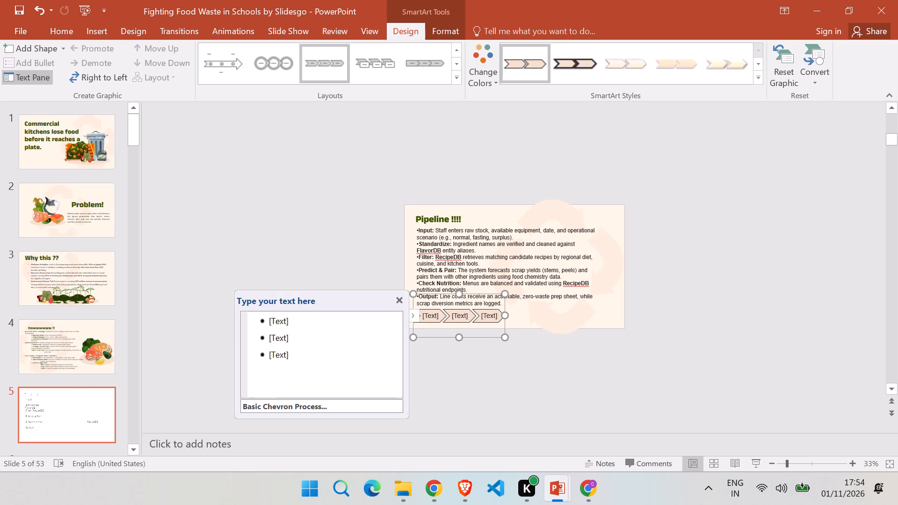
Label the first chevron Input and the second chevron Standerize.
click(332, 316)
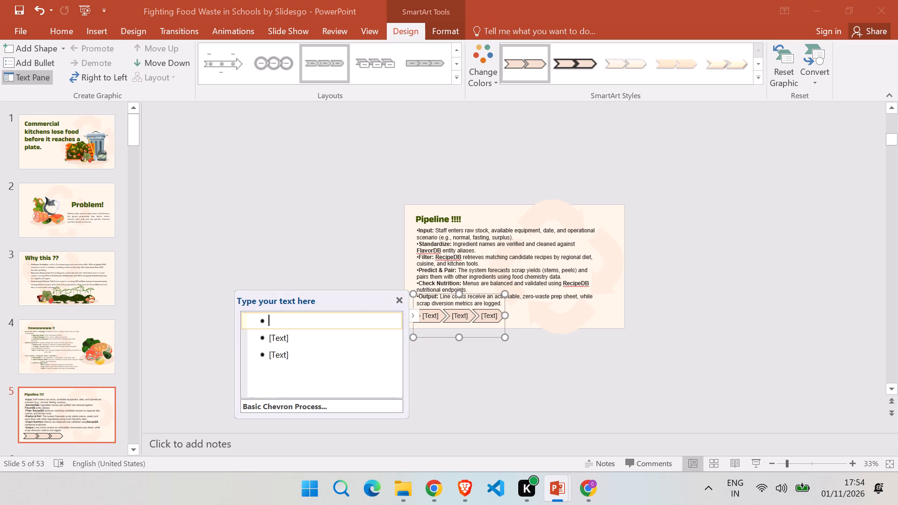
text(Input)
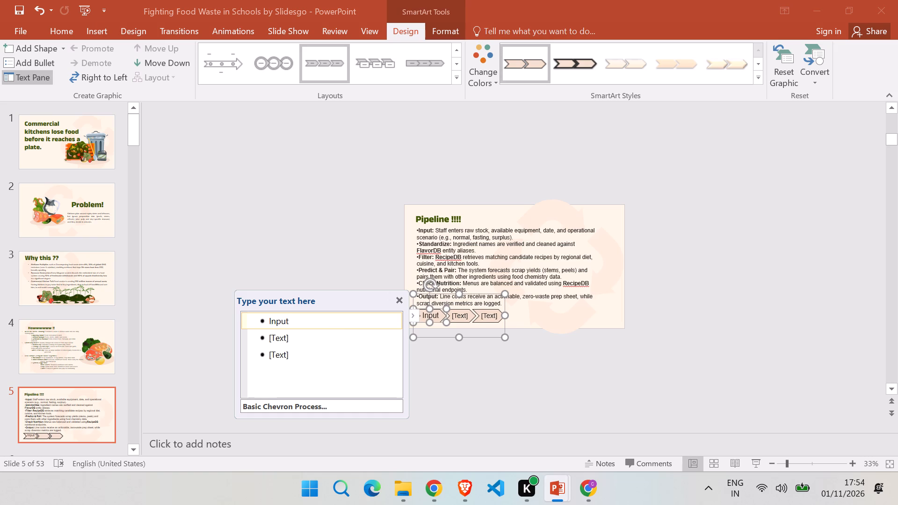
click(299, 336)
text(Standeri)
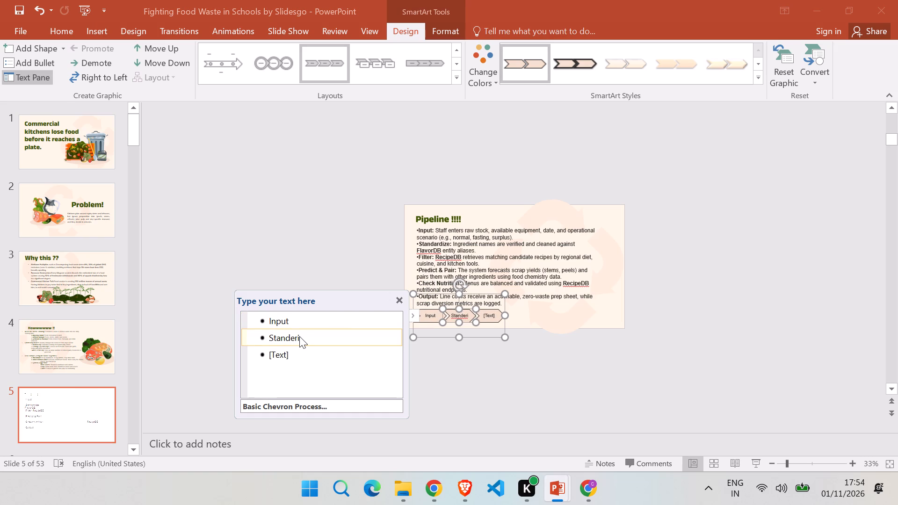
text(ze)
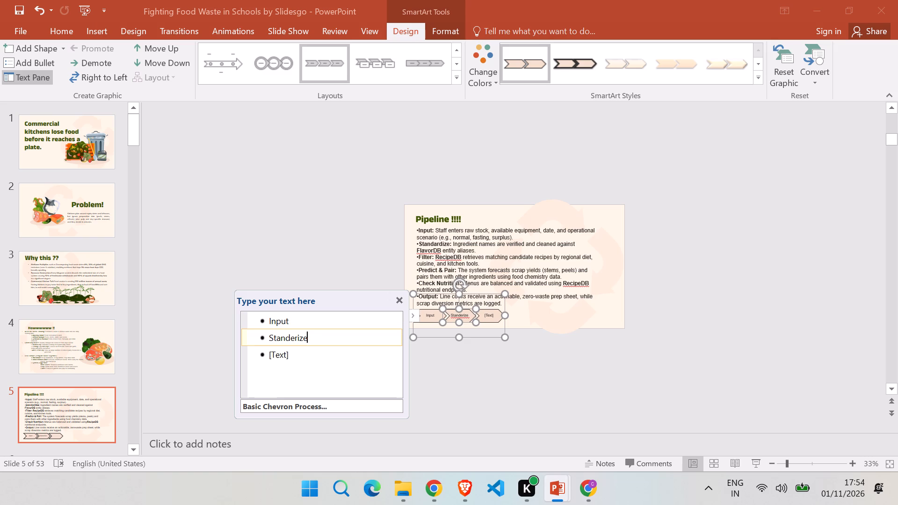
Make all the labels in the chevron graphic bold.
drag(311, 339, 265, 342)
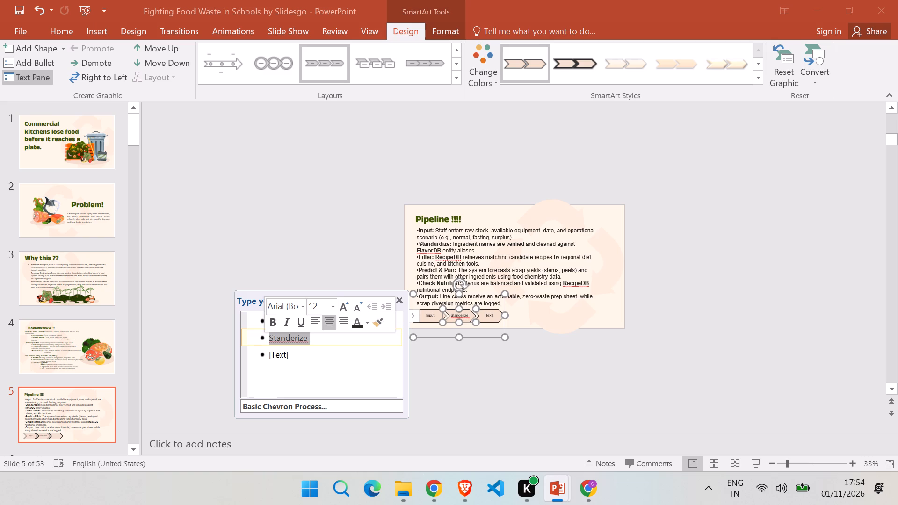
key(ctrl+b)
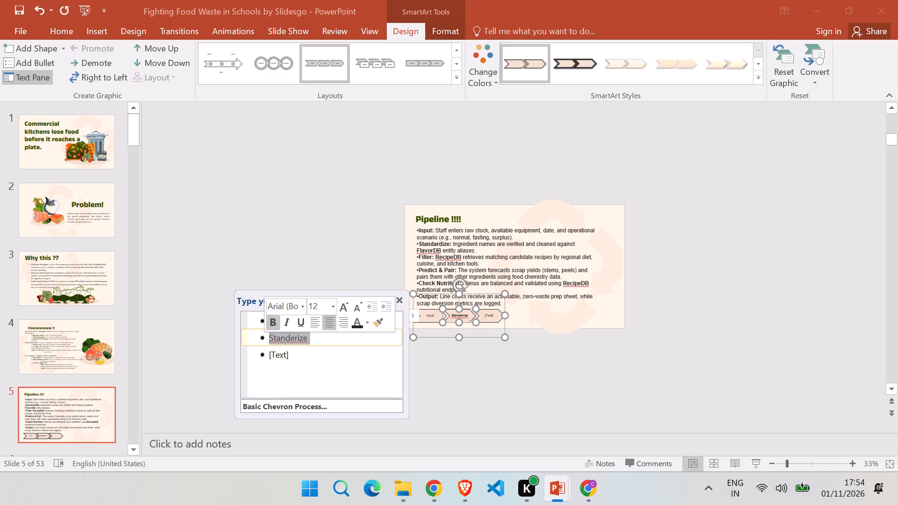
click(313, 345)
click(309, 321)
drag(309, 321, 308, 321)
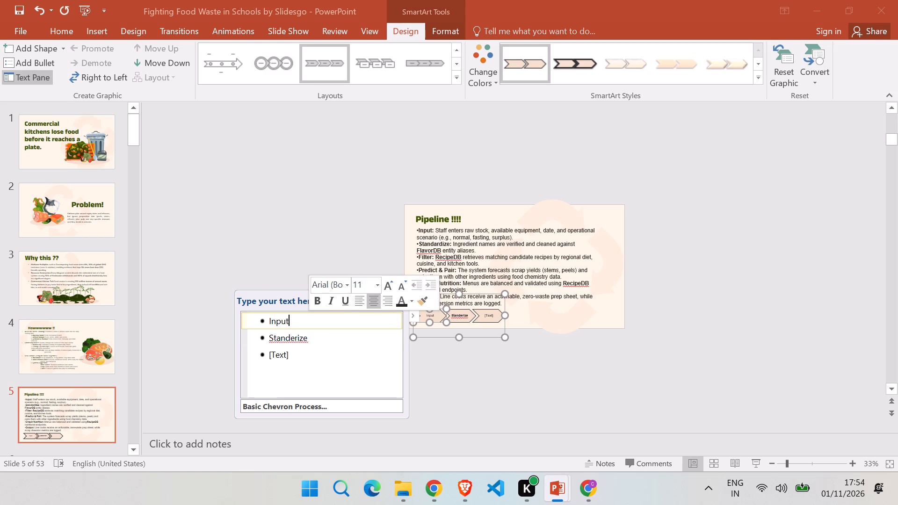
drag(308, 321, 272, 320)
key(ctrl+b)
ctrl+click(272, 320)
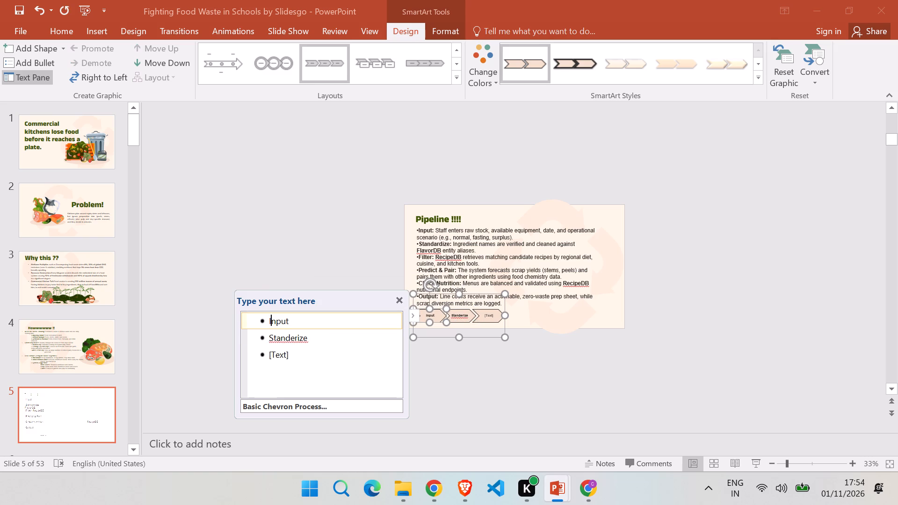
click(311, 325)
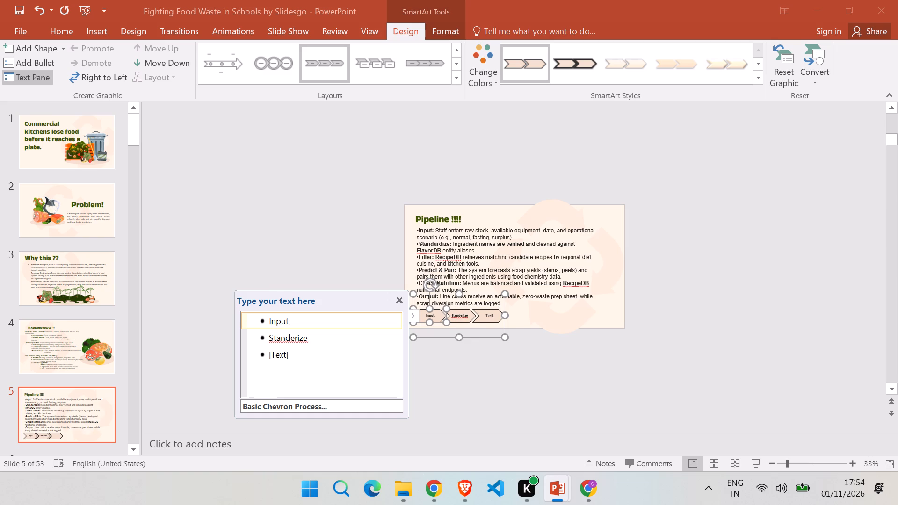
key(ctrl+a)
key(ctrl+b)
Correct the spelling of the second chevron's label to Standardize.
click(318, 339)
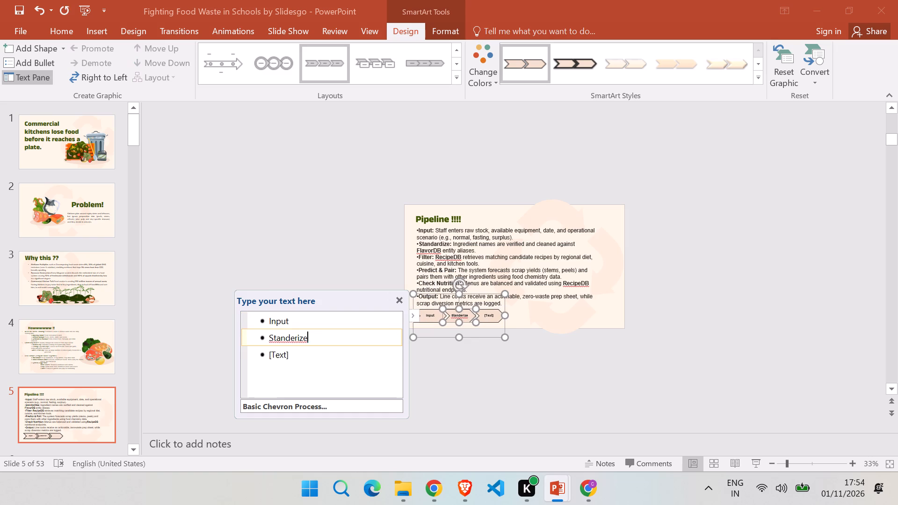
drag(318, 339, 275, 339)
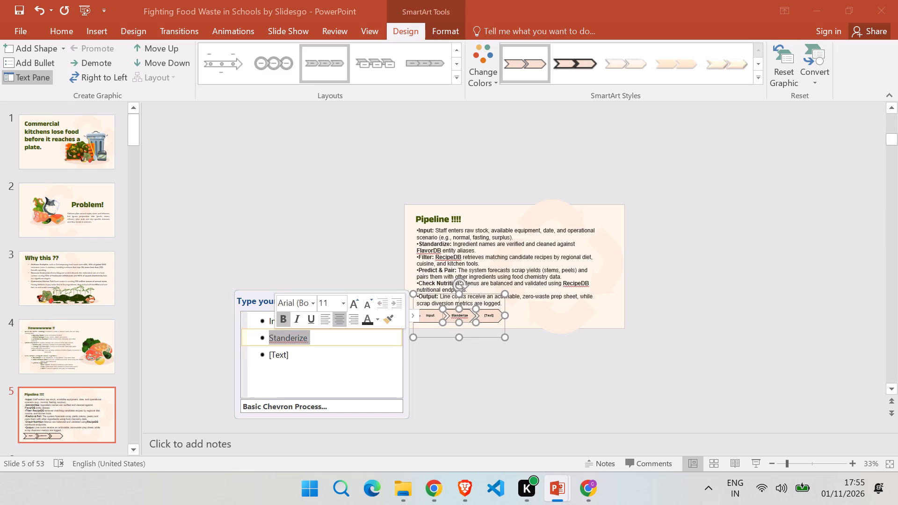
click(294, 339)
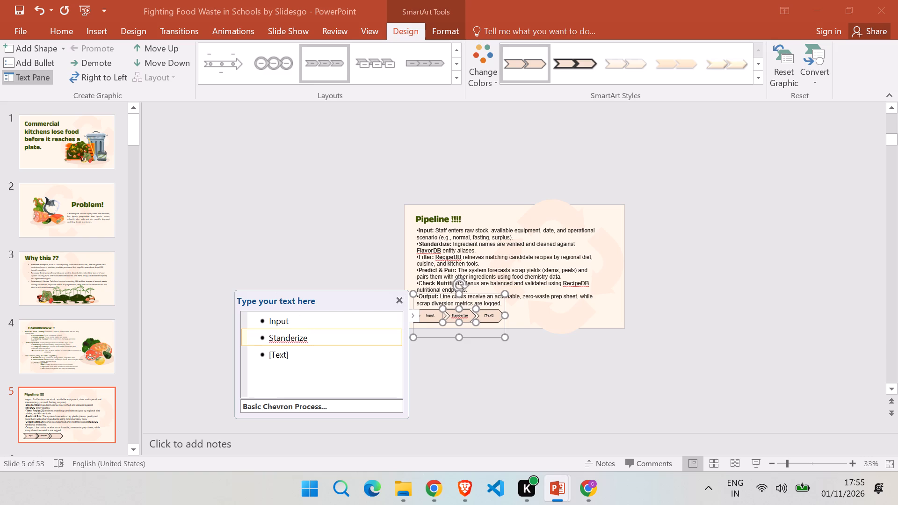
key(BackSpace)
key(a)
key(Right)
key(d)
Label the third chevron Filter and add a fourth chevron labelled Predict & Pair.
click(294, 350)
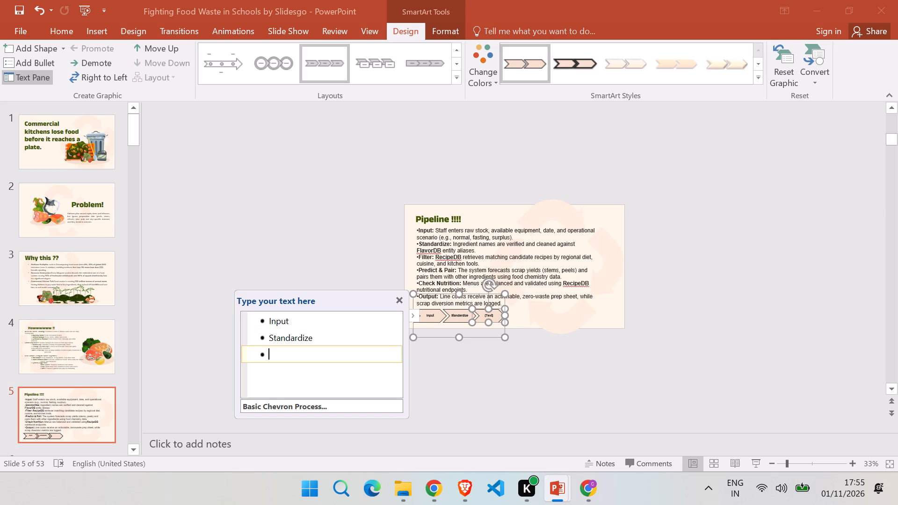
key(shift+f)
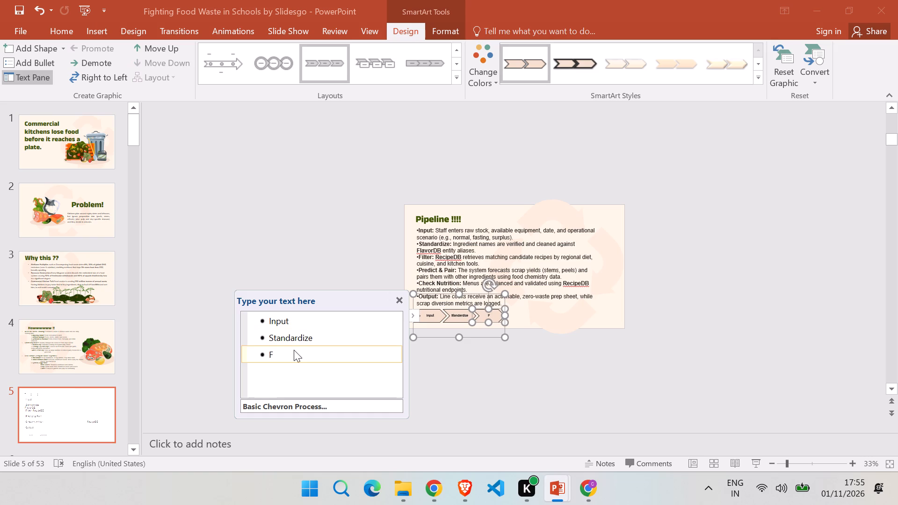
text(ilter)
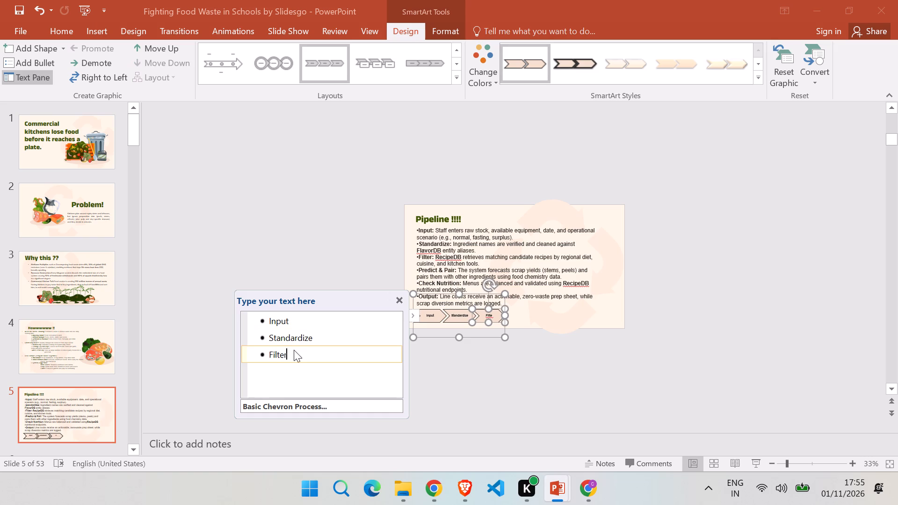
key(Return)
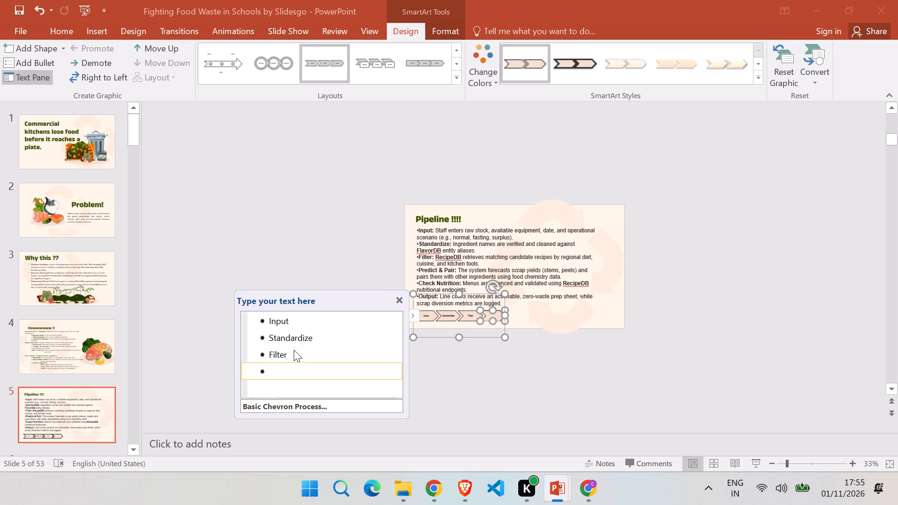
text(Predict)
key(space)
key(shift+asciicircum)
key(BackSpace)
key(shift+asciicircum)
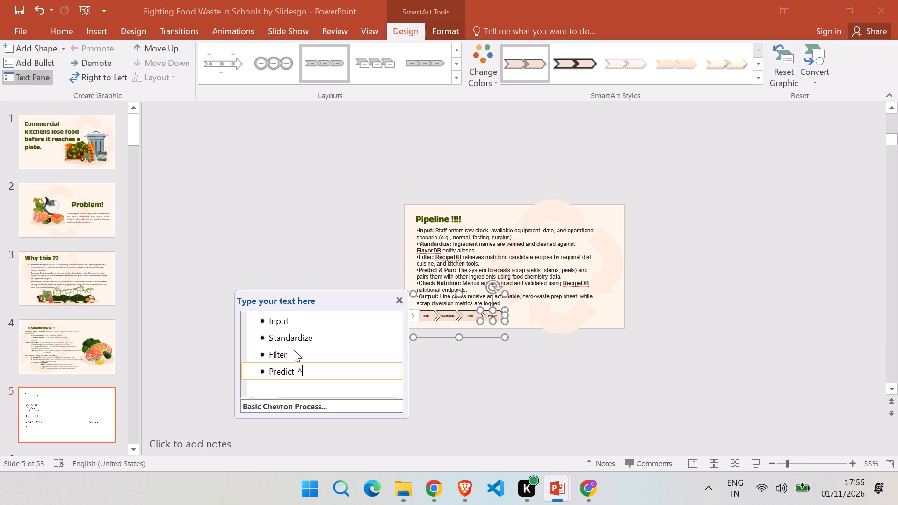
key(BackSpace)
key(shift+percent)
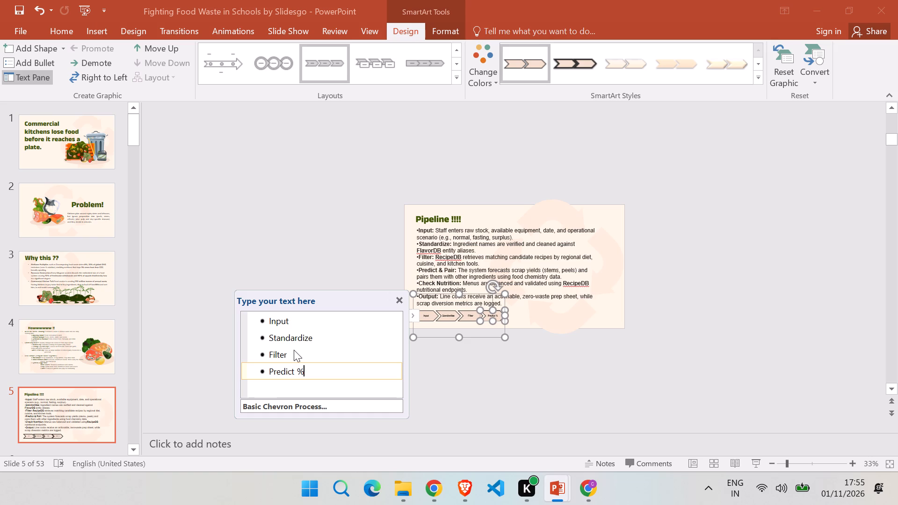
key(BackSpace)
text(& Pair)
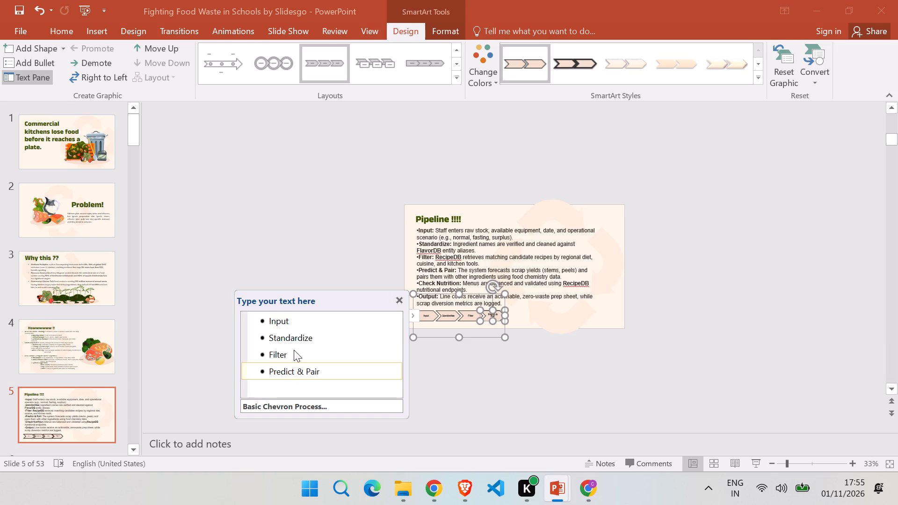
Add two more chevrons at the end of the graphic, labelled Check Nurtition and Output.
key(Return)
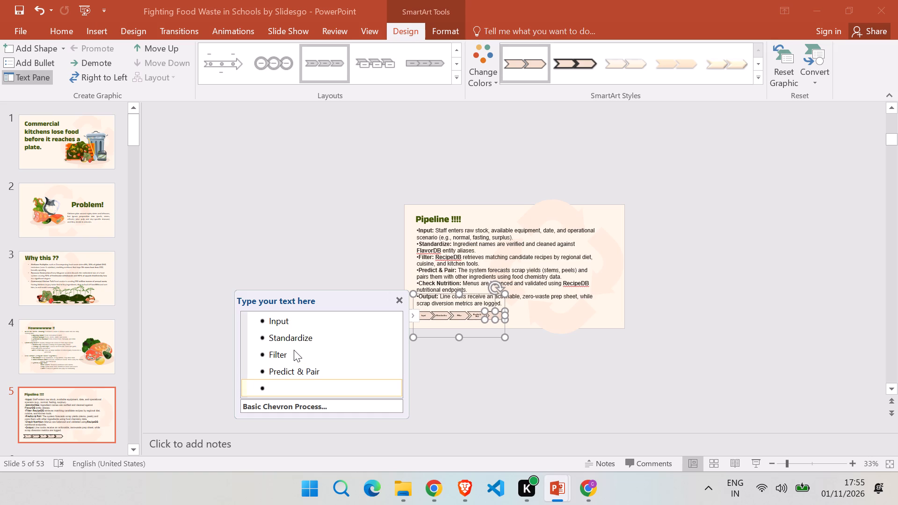
text(Check)
key(space)
text(Nurtition)
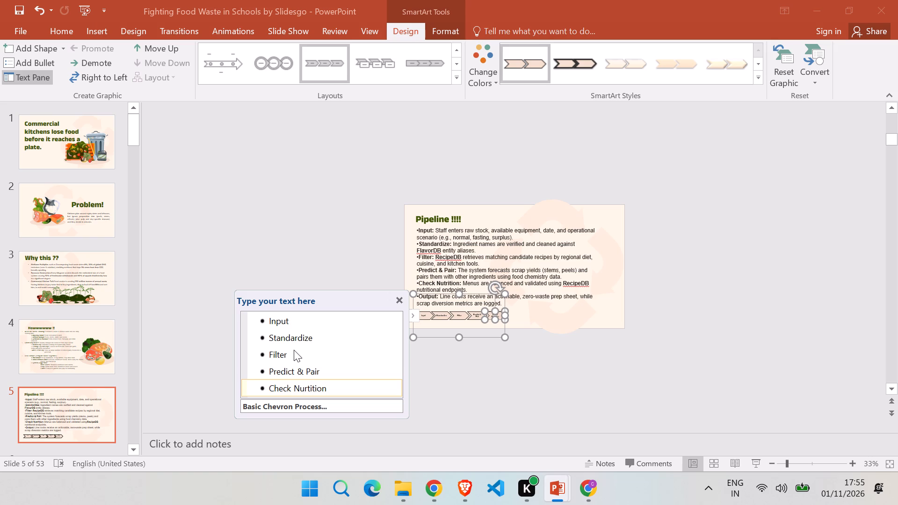
key(Return)
text(OuT)
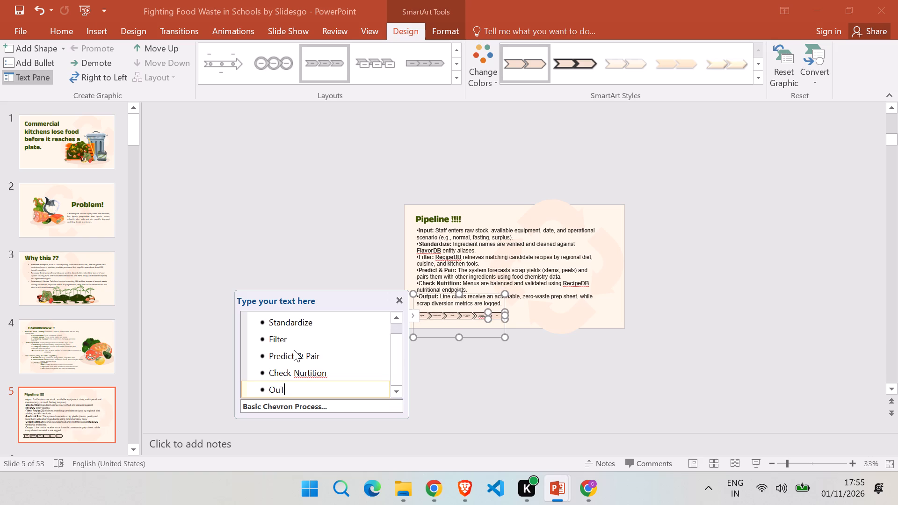
key(BackSpace)
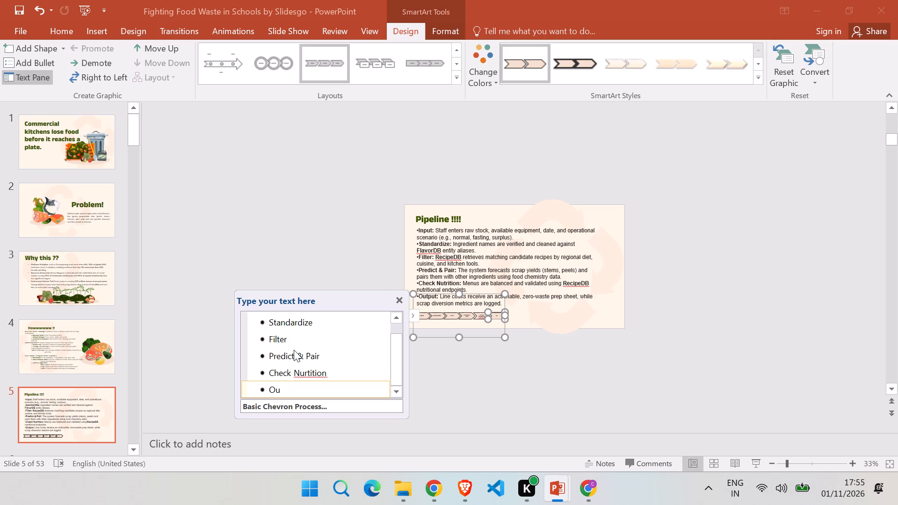
key(t)
text(pu)
key(t)
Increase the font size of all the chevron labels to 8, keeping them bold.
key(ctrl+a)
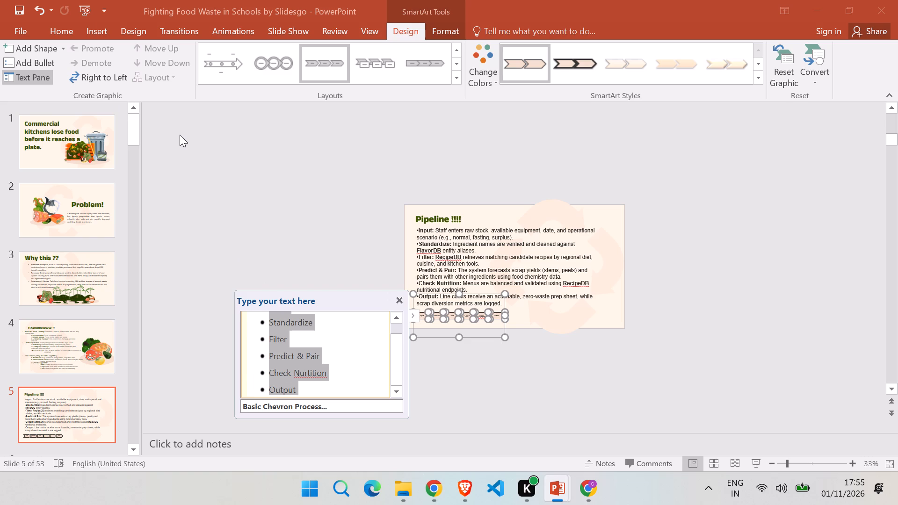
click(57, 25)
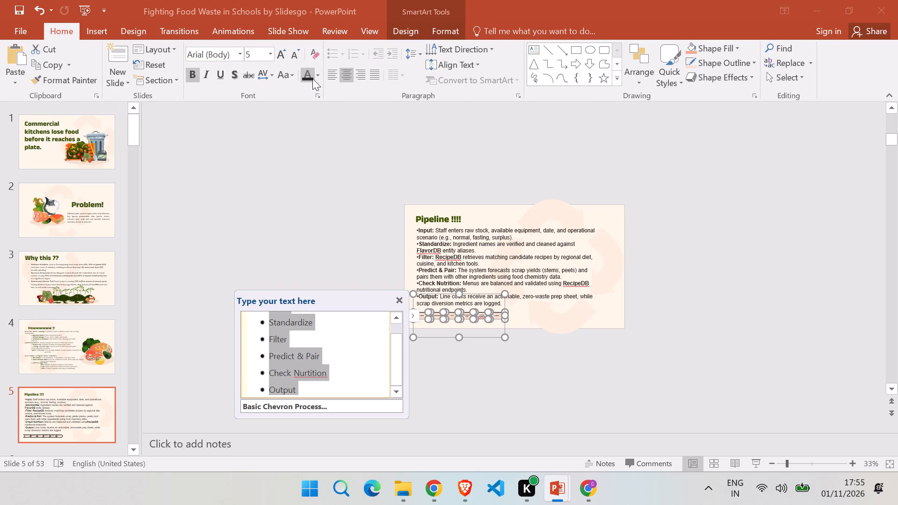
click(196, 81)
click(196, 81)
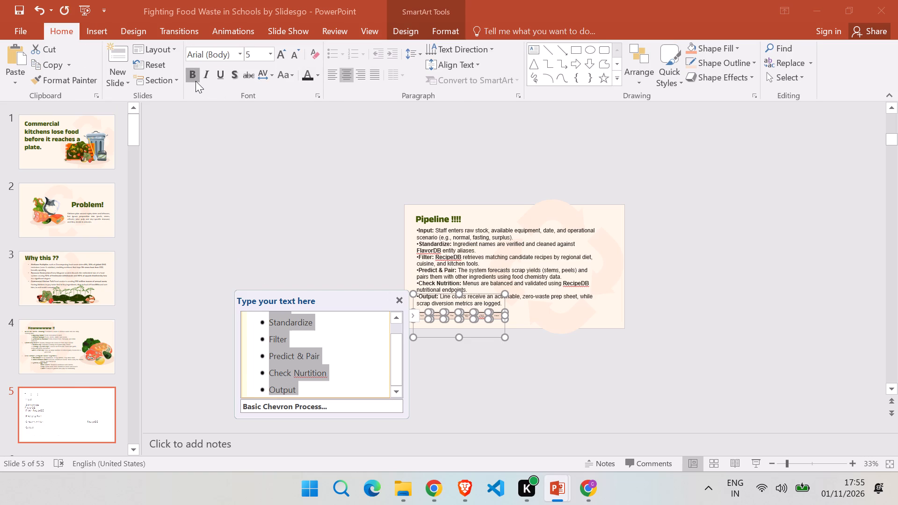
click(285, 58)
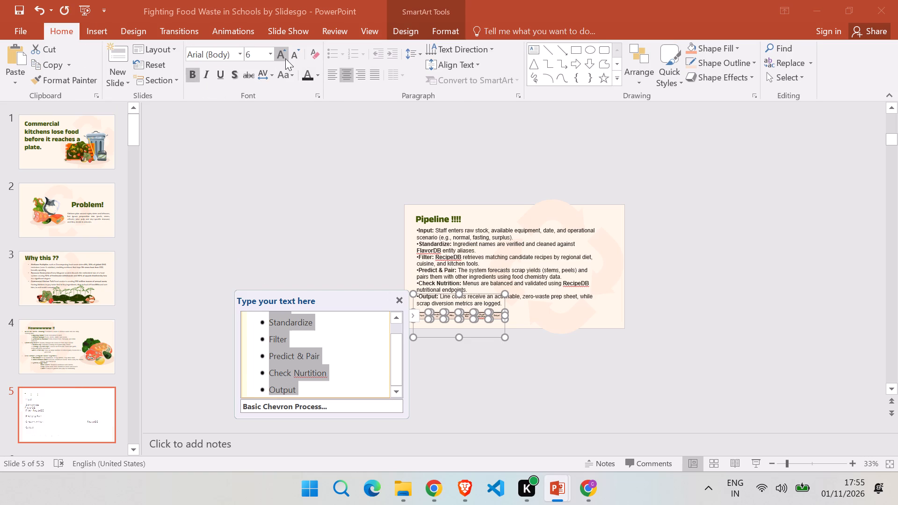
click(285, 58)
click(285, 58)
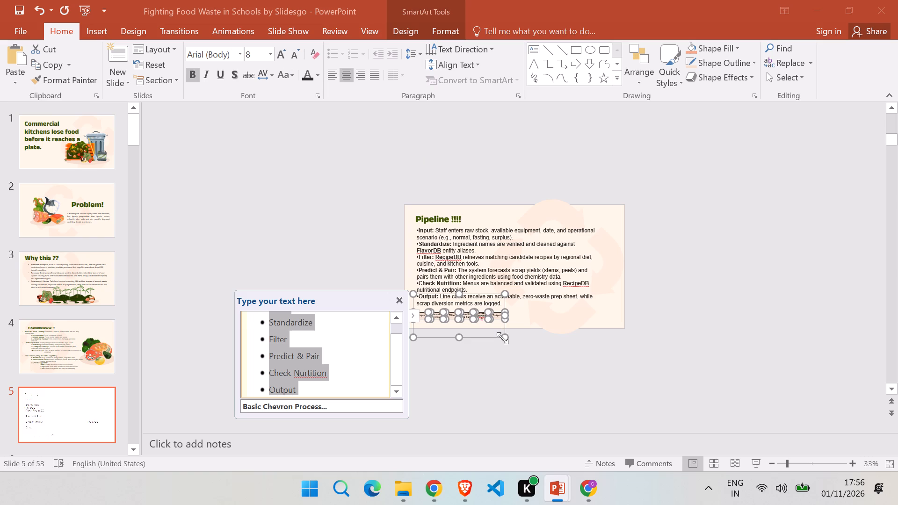
Widen the chevron graphic to nearly the slide's full width, reduce its height slightly and align it with the body text's left edge.
drag(502, 338, 623, 334)
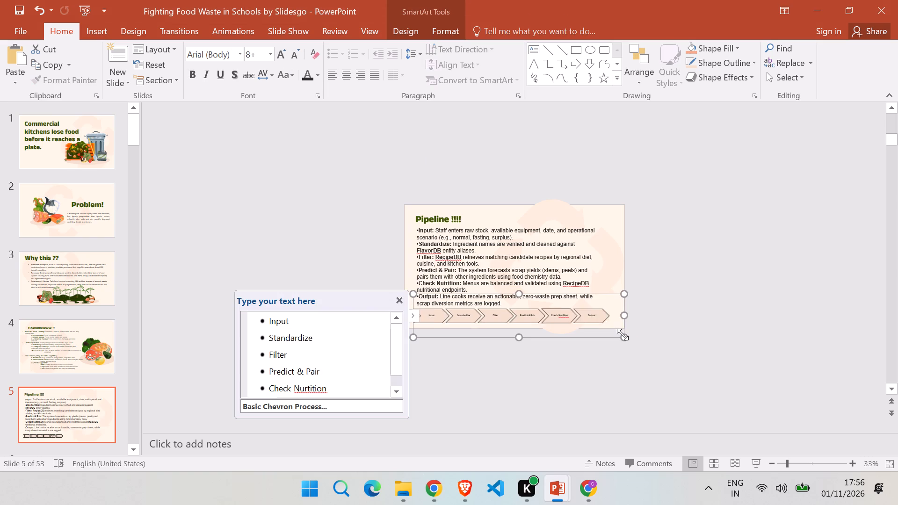
drag(623, 338, 616, 337)
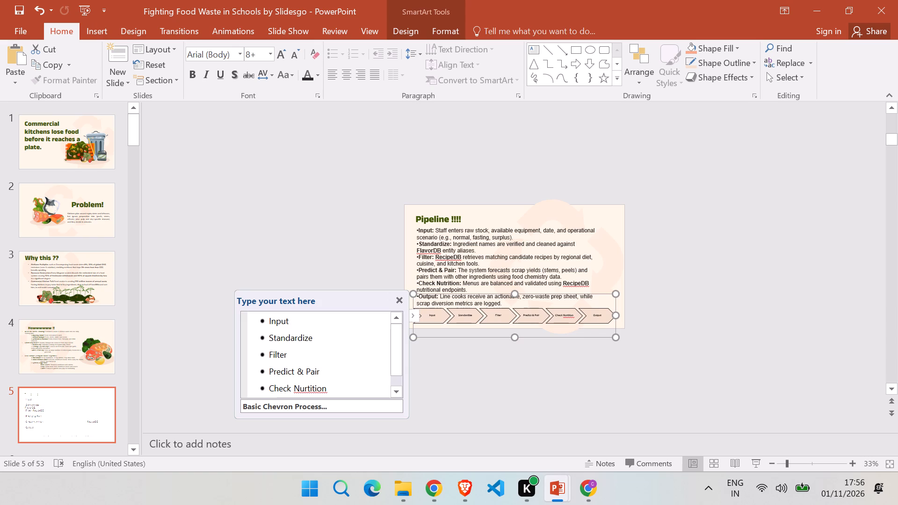
drag(616, 294, 611, 300)
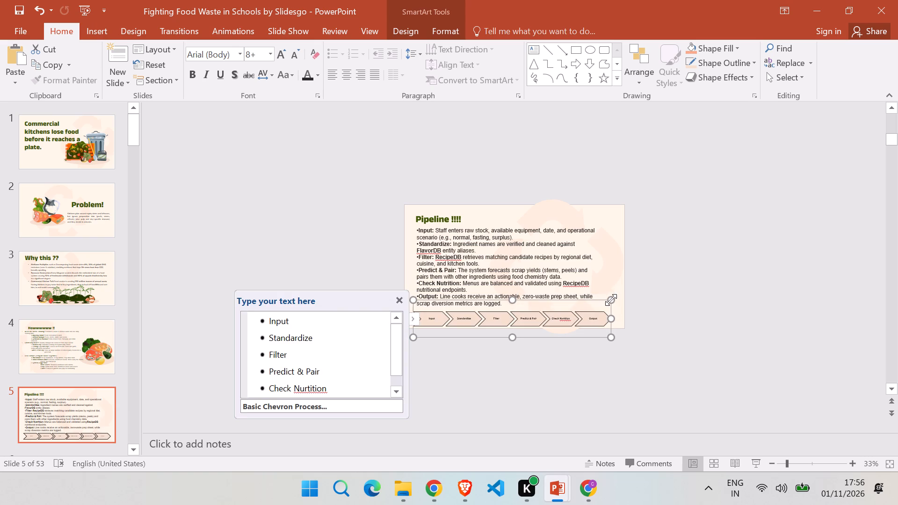
click(579, 301)
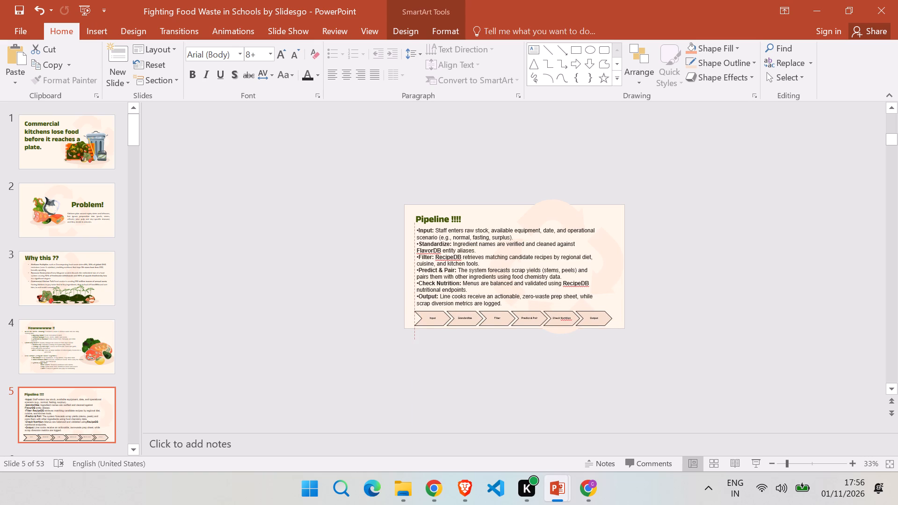
Widen the Pipeline body text box slightly and set all of its text to size 17.
click(543, 258)
key(ctrl+a)
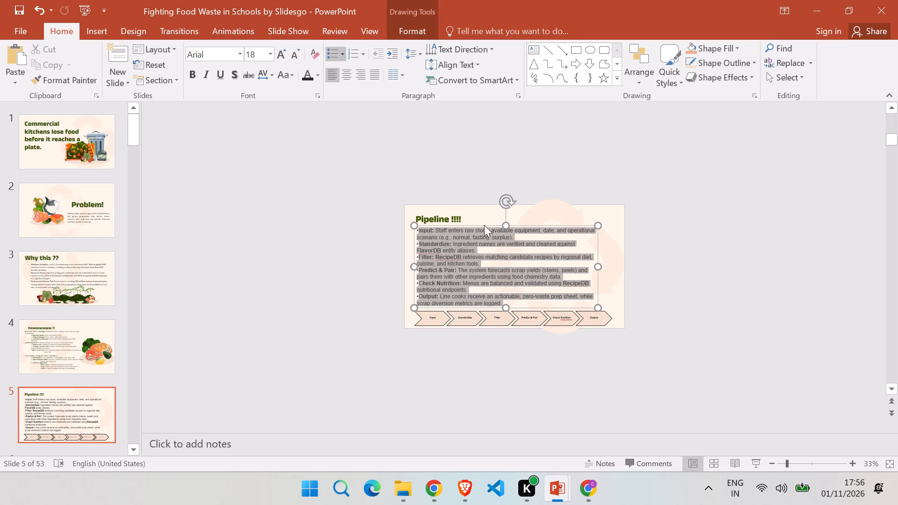
click(294, 53)
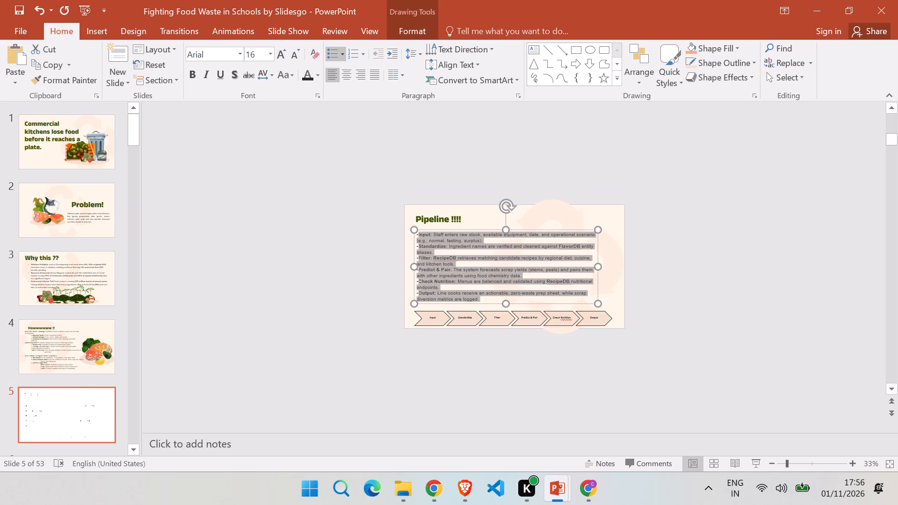
drag(599, 231, 607, 227)
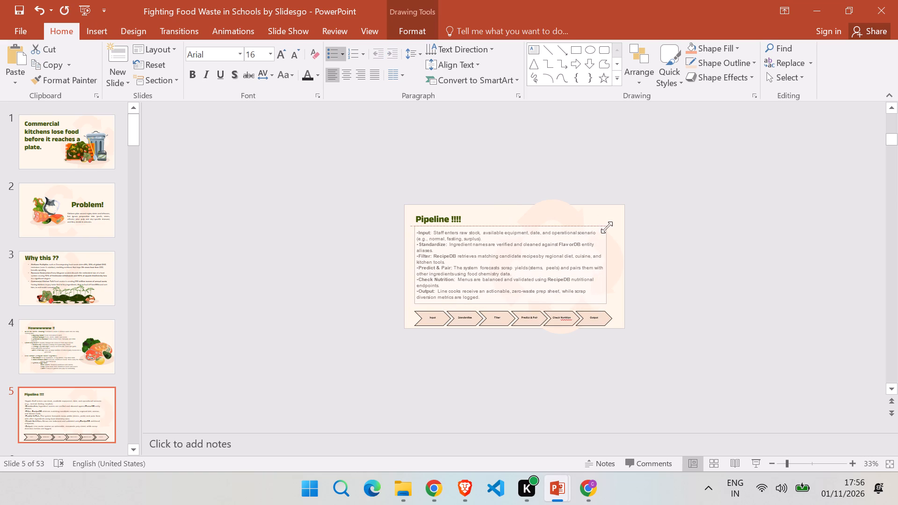
click(574, 278)
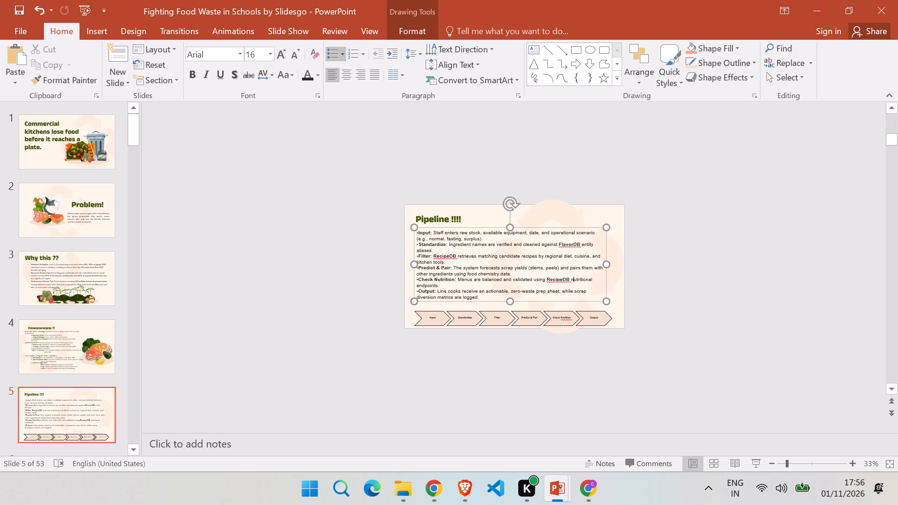
key(ctrl+a)
click(259, 51)
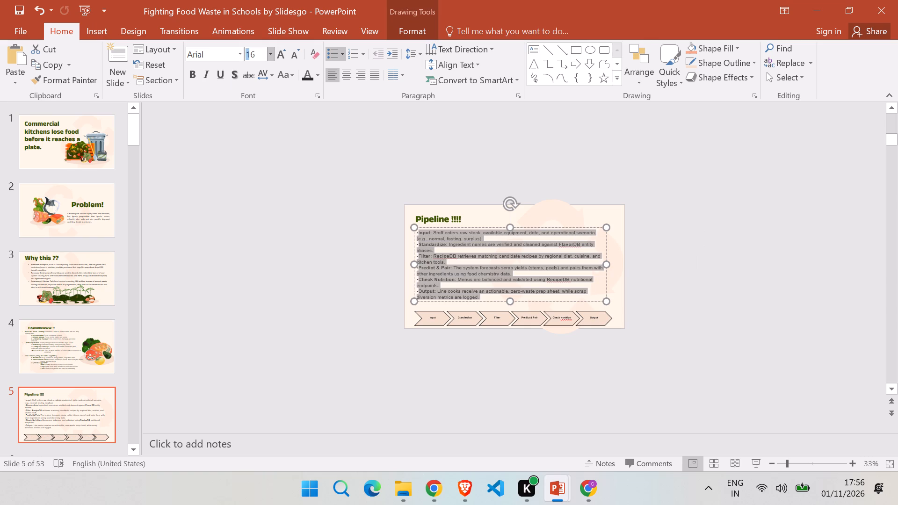
text(17)
key(Return)
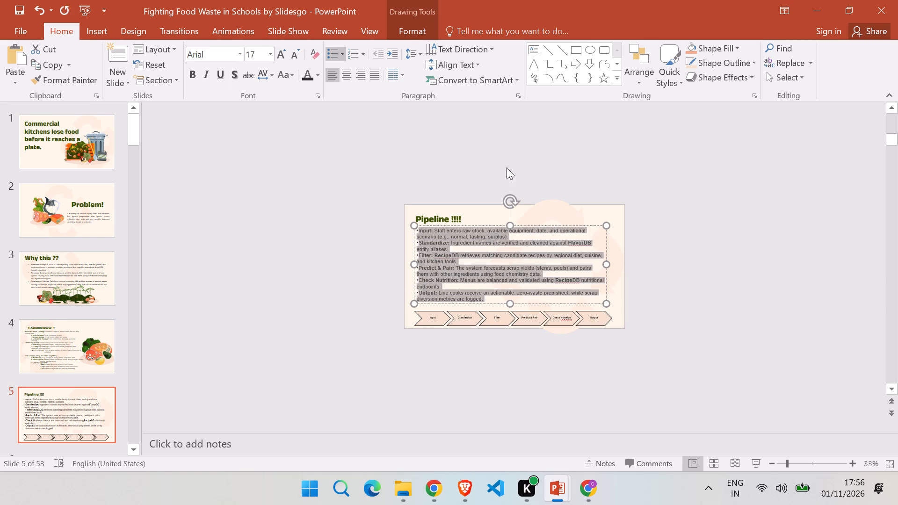
click(642, 233)
click(491, 257)
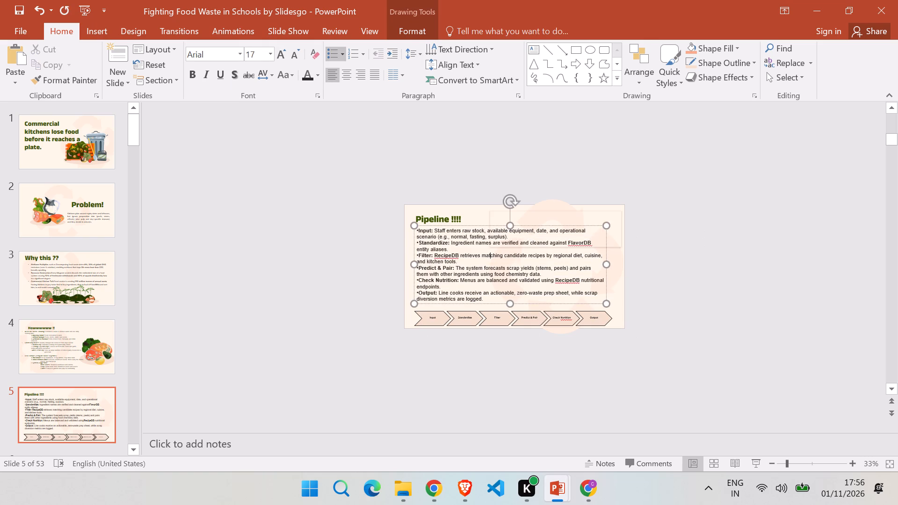
click(671, 293)
Move the chevron graphic slightly up, closer beneath the body text.
click(580, 309)
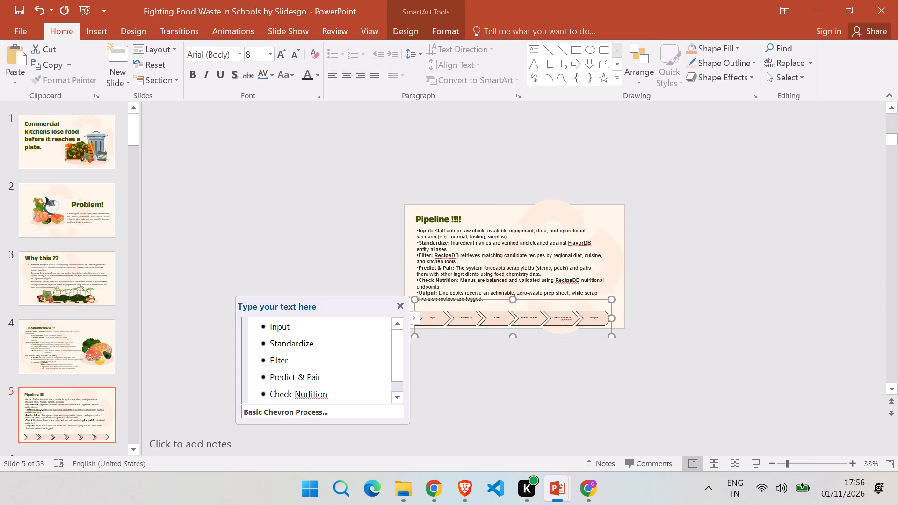
click(580, 299)
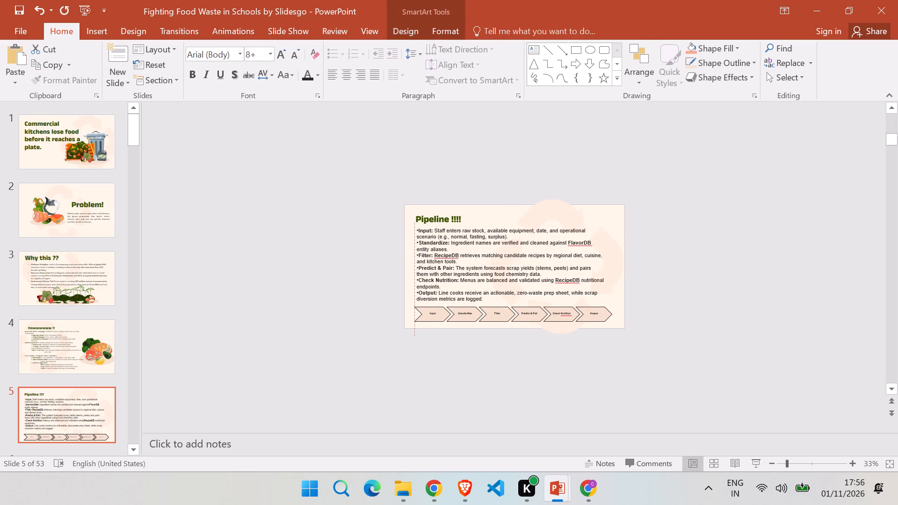
Set the font size of all six chevron labels to 17.
click(353, 361)
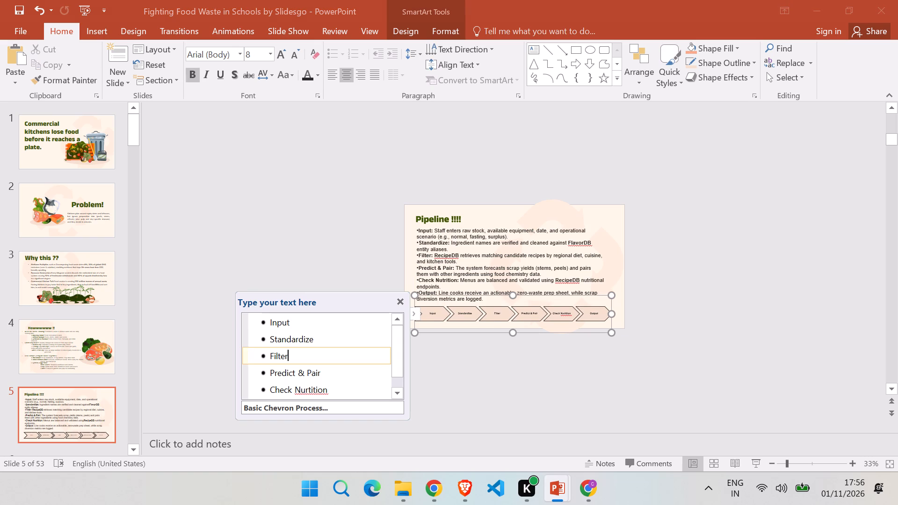
key(ctrl+a)
triple_click(285, 55)
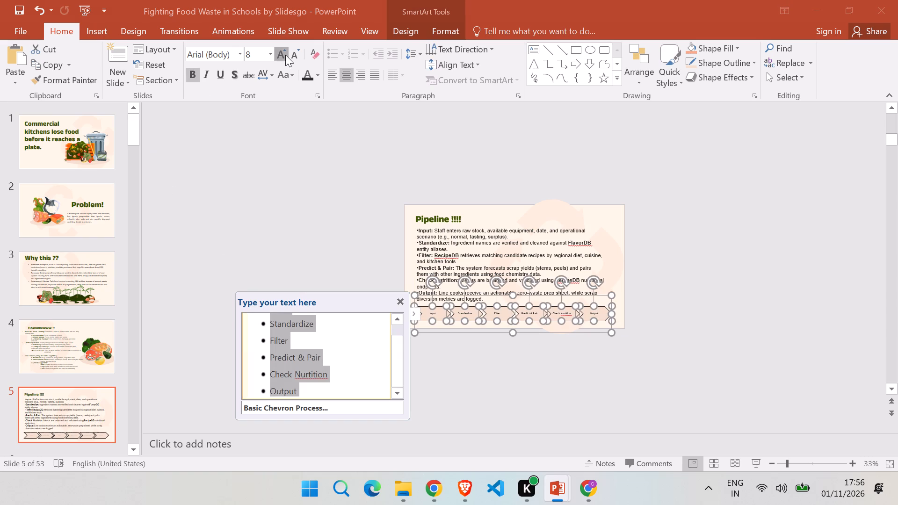
double_click(285, 55)
double_click(285, 55)
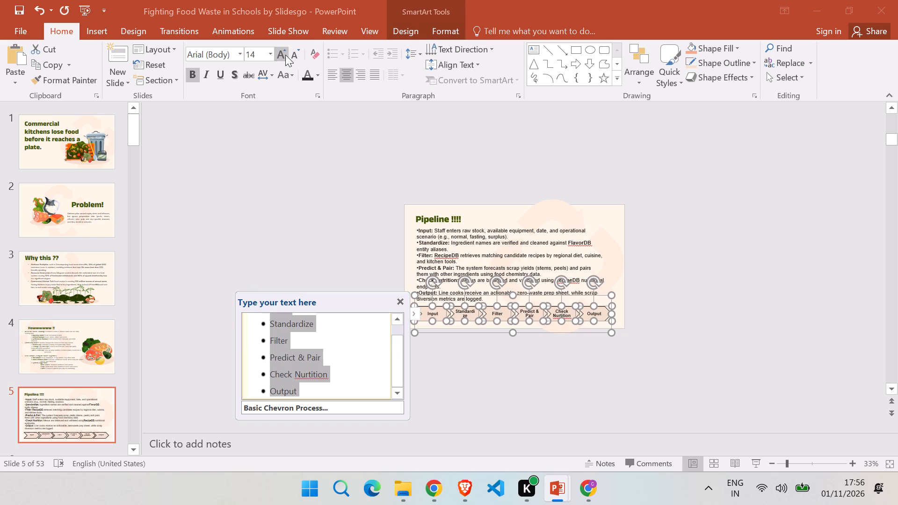
click(285, 55)
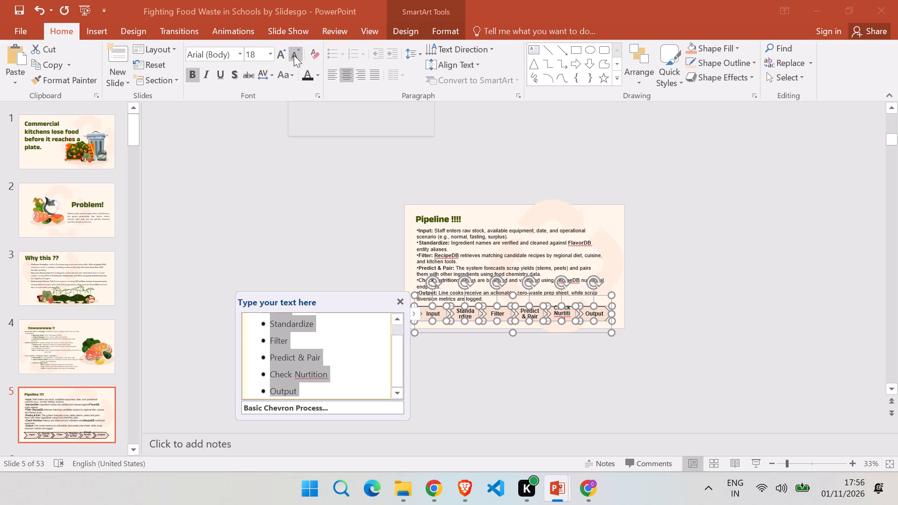
click(255, 58)
text(17)
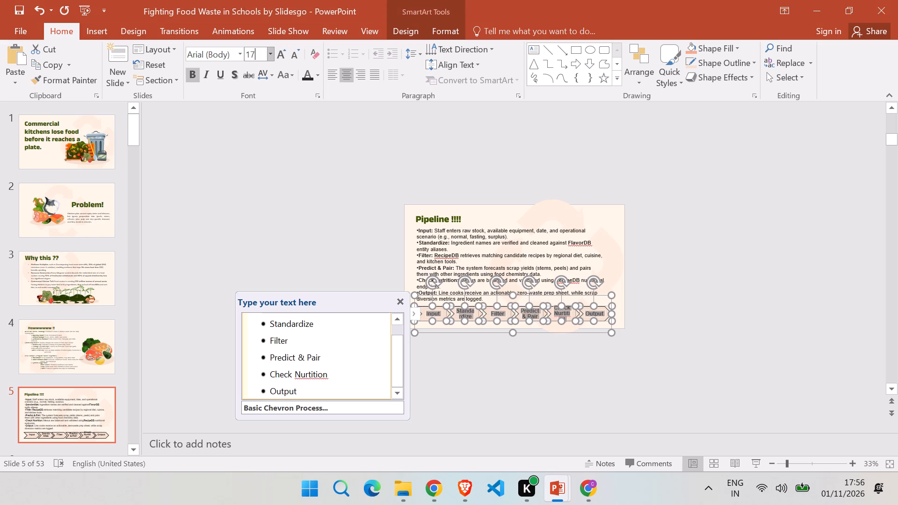
key(Return)
click(745, 238)
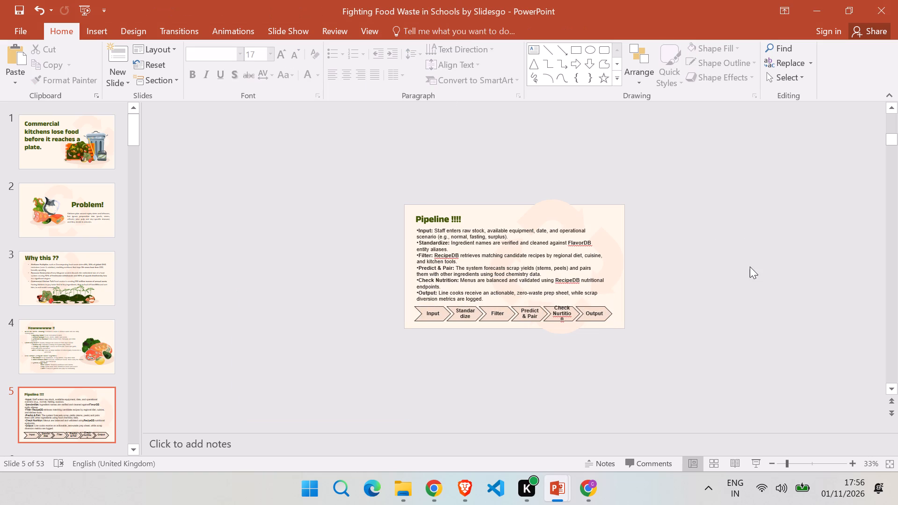
Delete the misplaced first t in the fifth chevron's label so it reads Check Nurition.
click(566, 310)
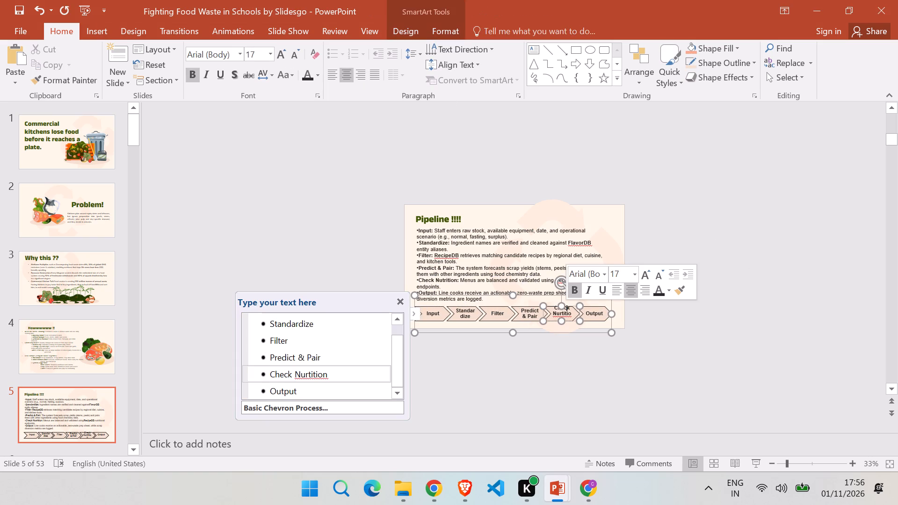
click(568, 313)
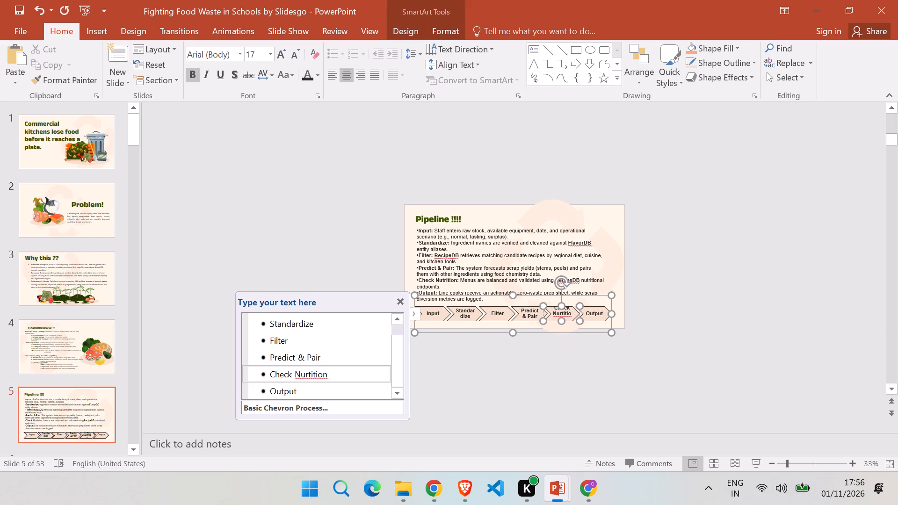
click(309, 375)
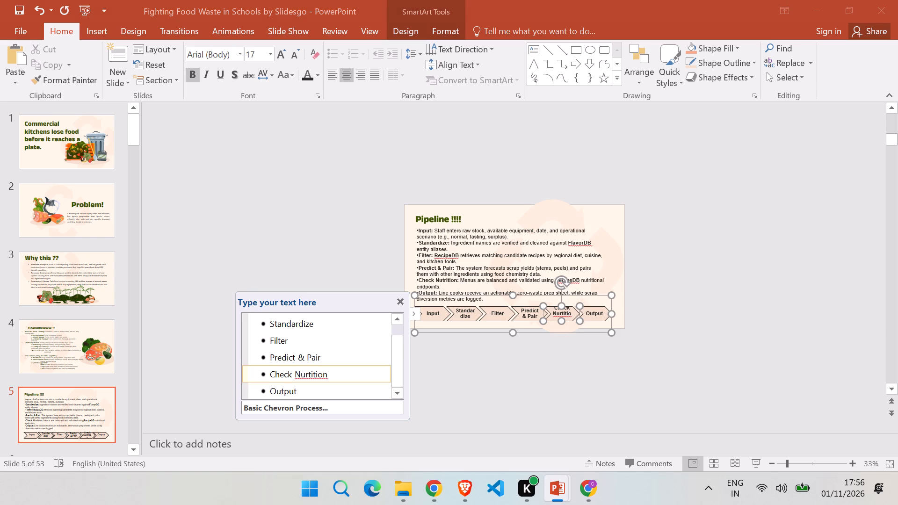
key(Right)
key(BackSpace)
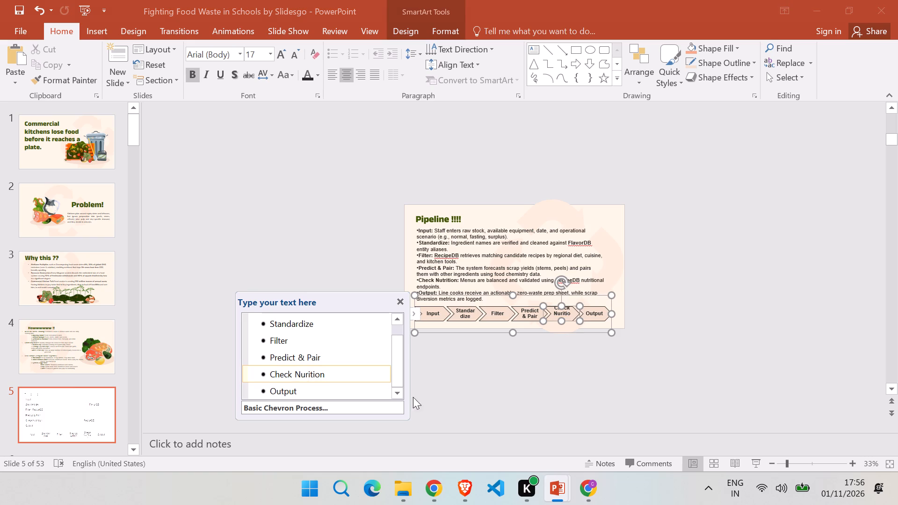
click(546, 387)
Set the font size of the fifth chevron's label to 16.5.
click(566, 312)
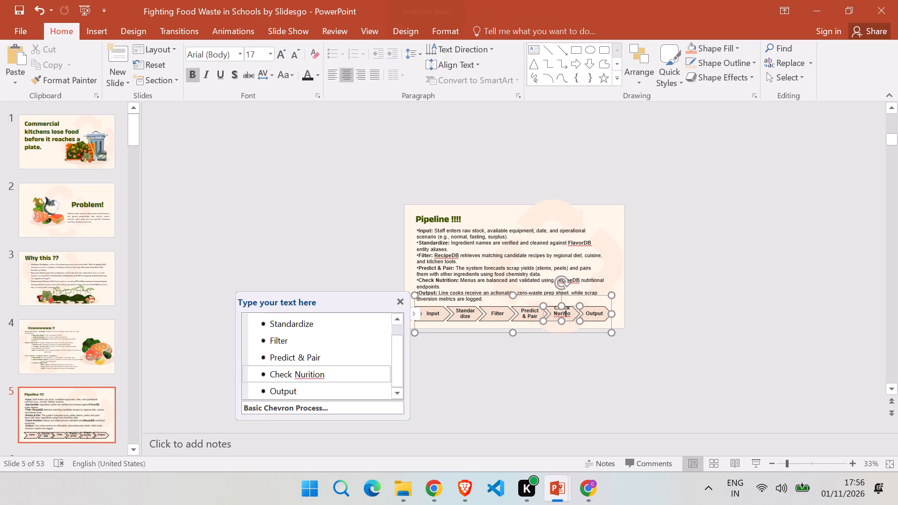
click(256, 49)
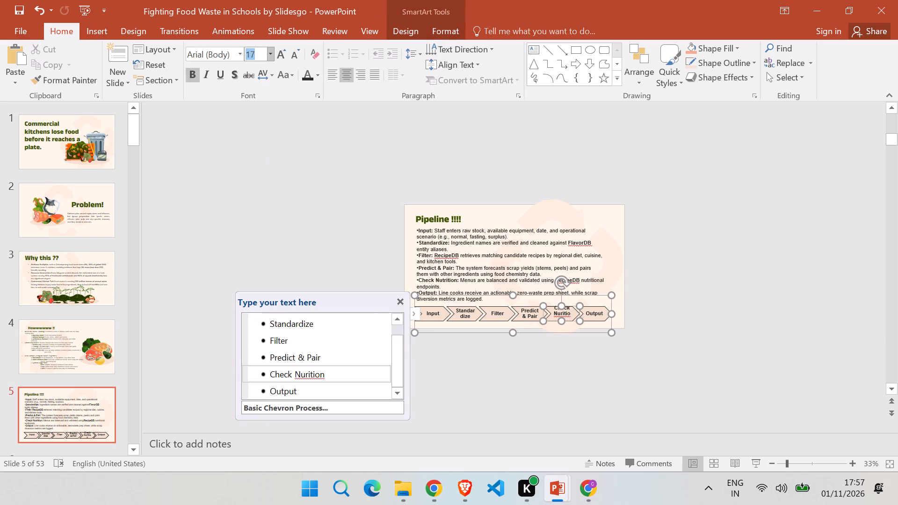
text(16.5)
key(Return)
click(704, 232)
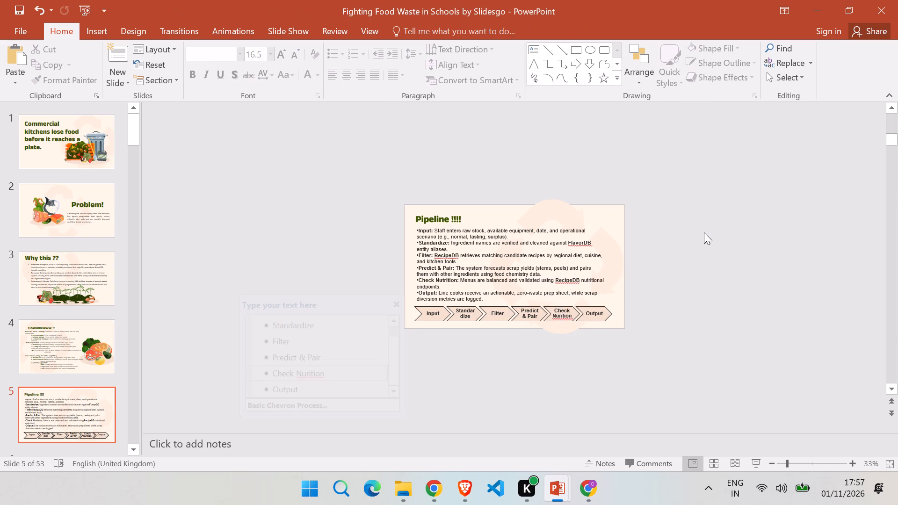
Insert the missing t in the fifth chevron's label so it reads Check Nutrition.
click(565, 312)
click(308, 375)
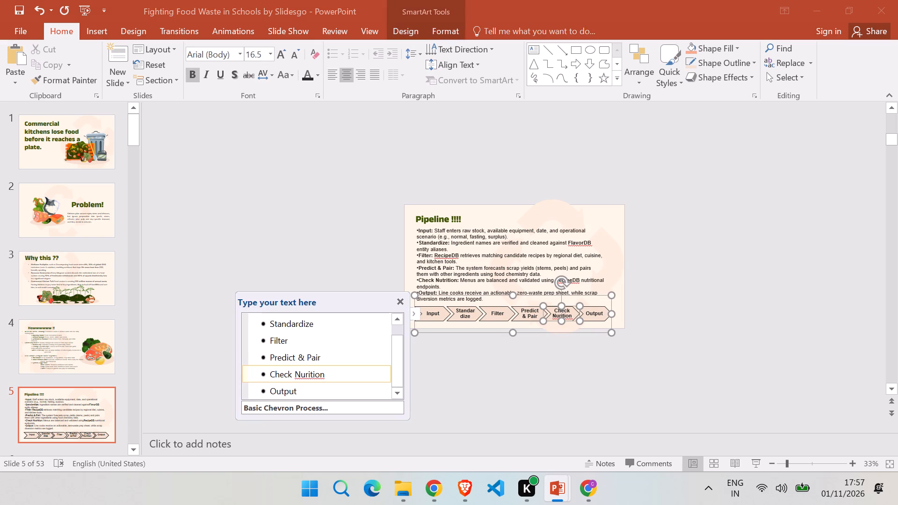
key(Left)
key(t)
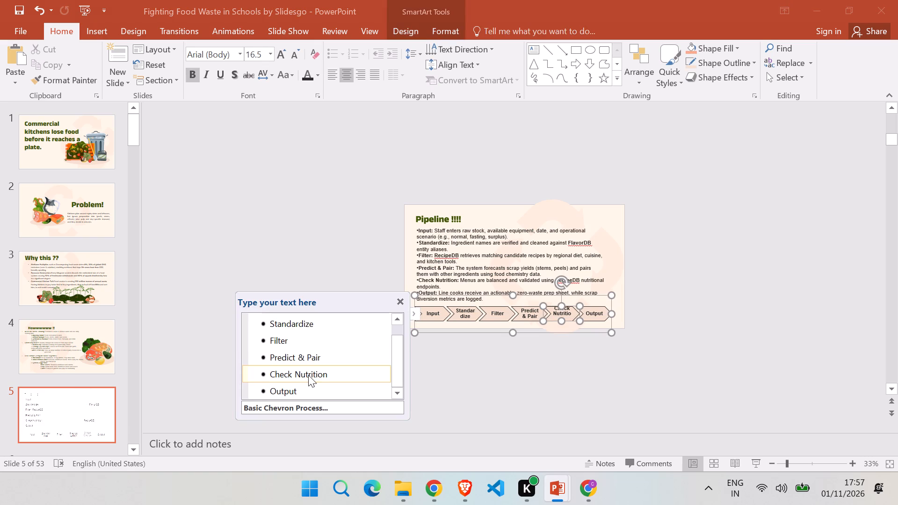
click(501, 381)
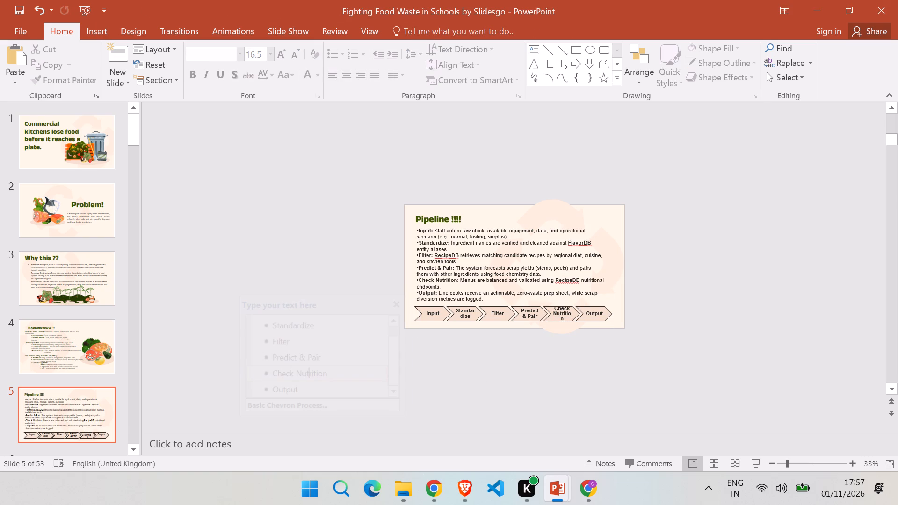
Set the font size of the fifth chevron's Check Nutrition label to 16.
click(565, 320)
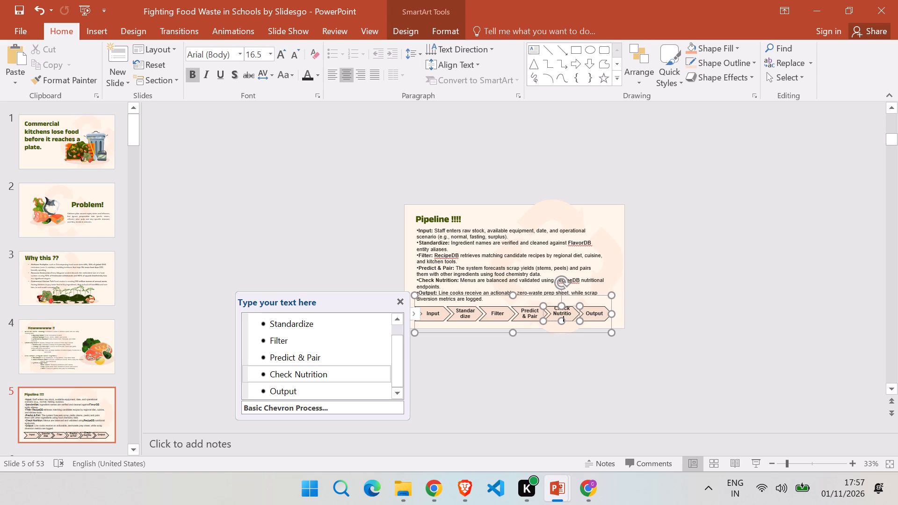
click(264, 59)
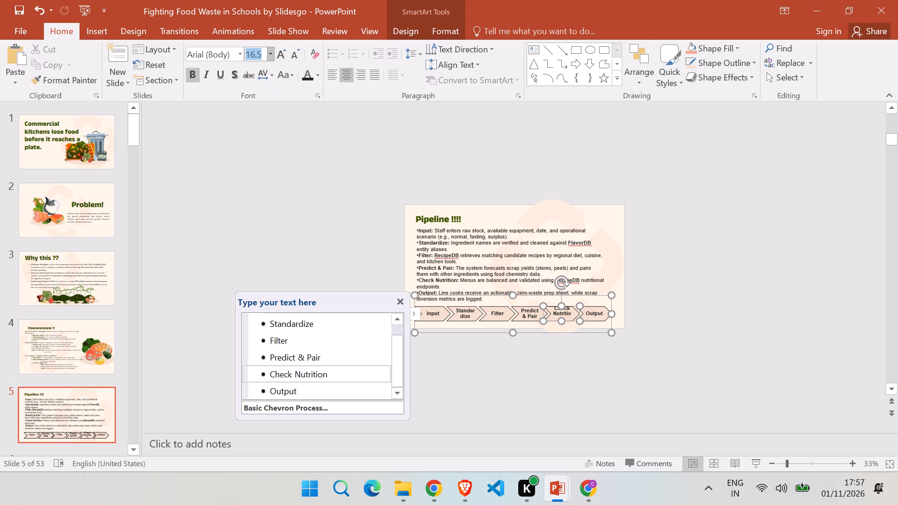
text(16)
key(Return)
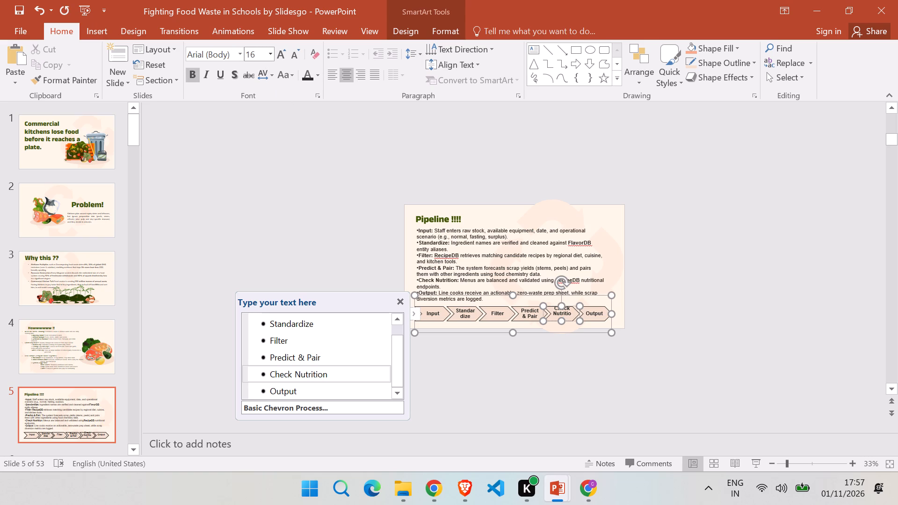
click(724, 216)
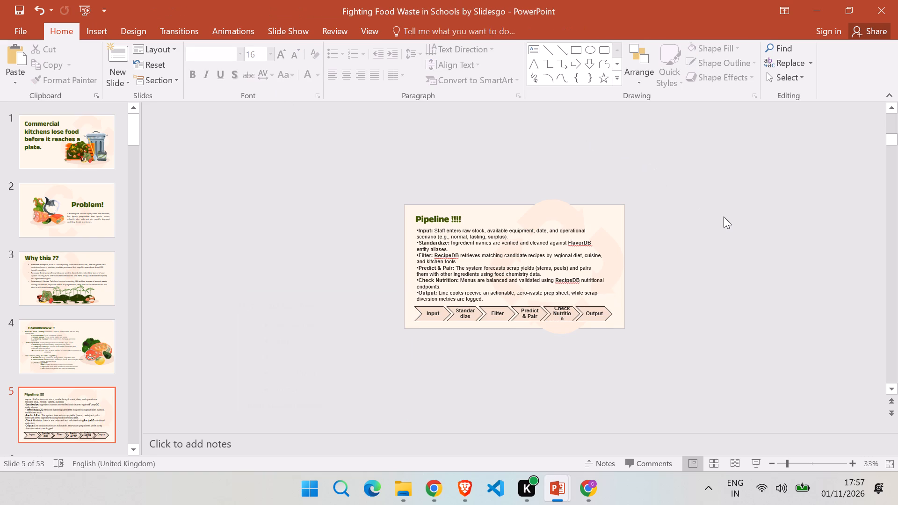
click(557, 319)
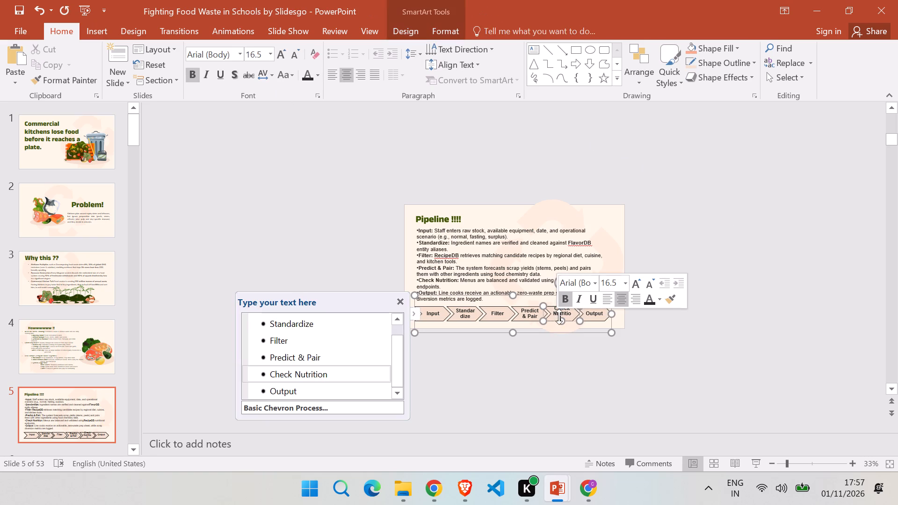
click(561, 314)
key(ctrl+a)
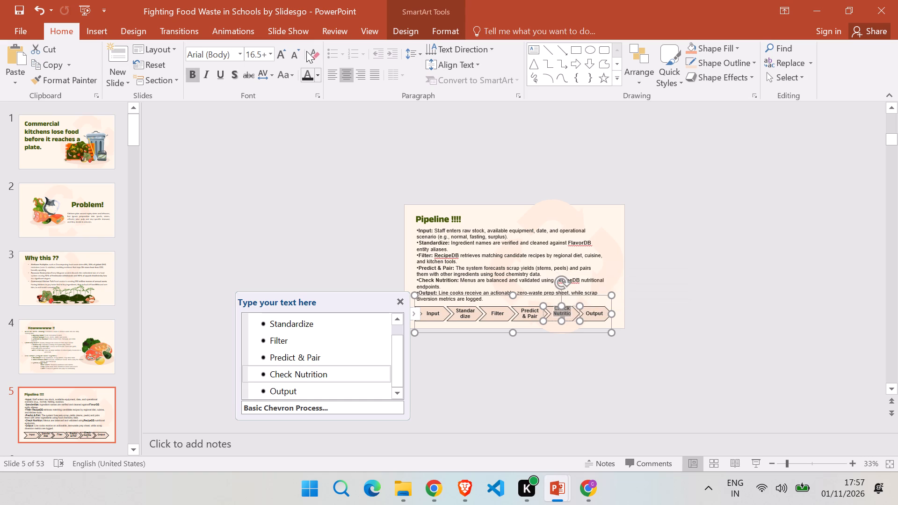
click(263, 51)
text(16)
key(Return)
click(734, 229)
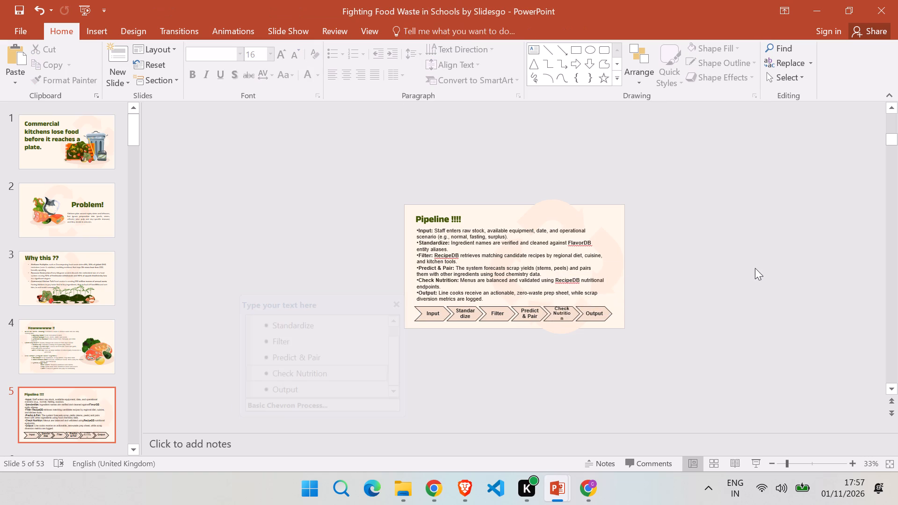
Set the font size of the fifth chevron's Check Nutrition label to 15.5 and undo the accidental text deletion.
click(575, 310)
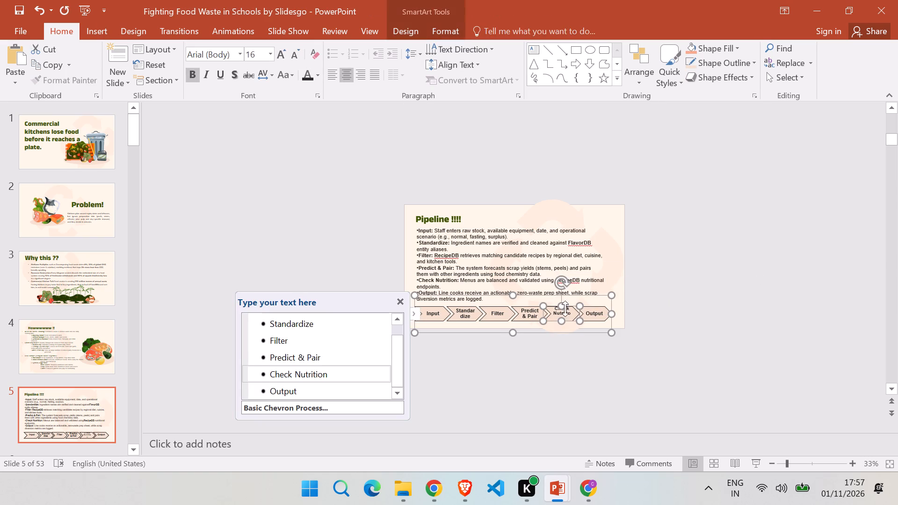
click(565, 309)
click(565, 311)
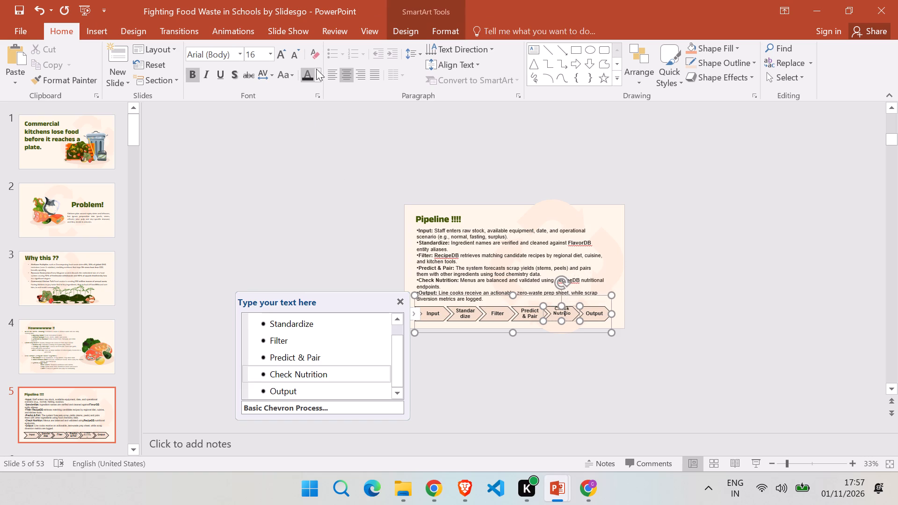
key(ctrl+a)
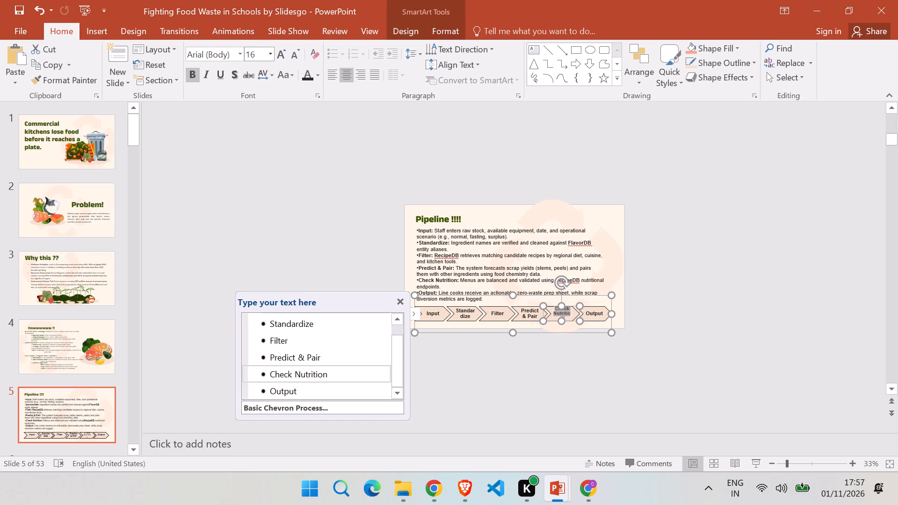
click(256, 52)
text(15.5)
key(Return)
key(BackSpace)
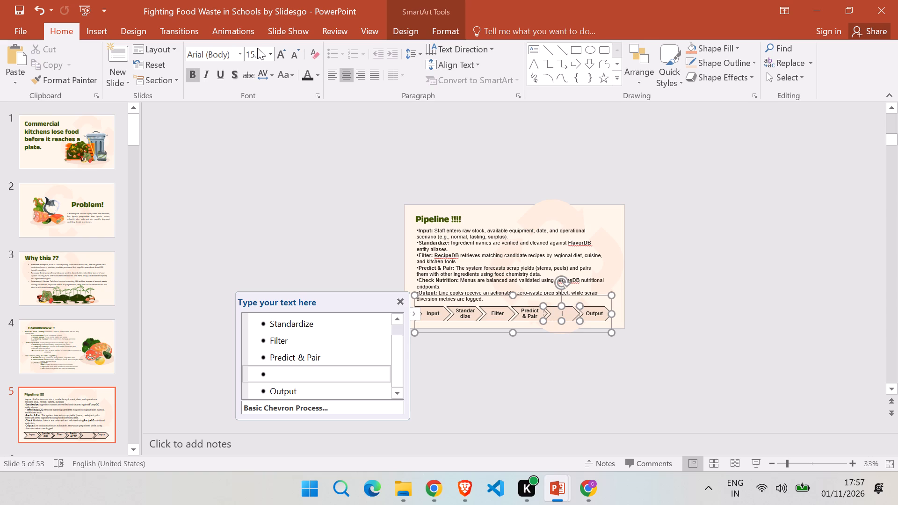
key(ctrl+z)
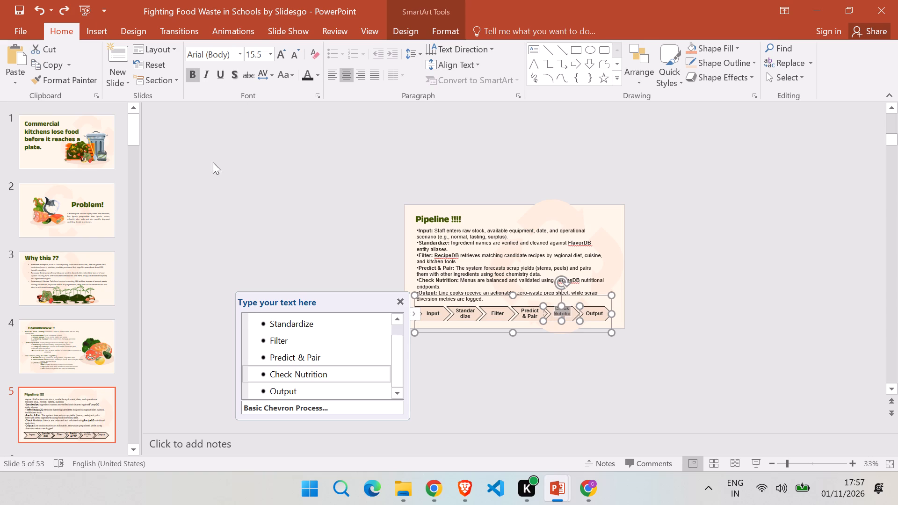
Set the font size of the fifth chevron's Check Nutrition label to 14.
click(252, 50)
text(14)
key(Return)
click(778, 190)
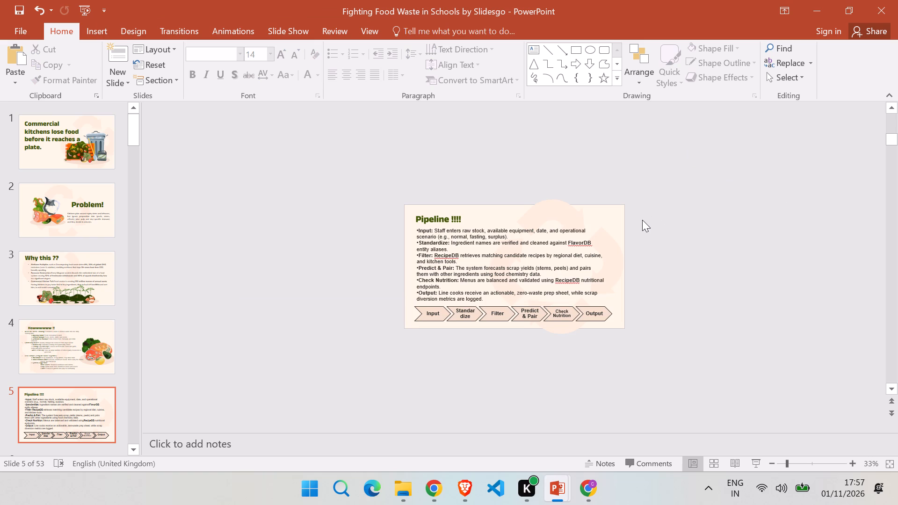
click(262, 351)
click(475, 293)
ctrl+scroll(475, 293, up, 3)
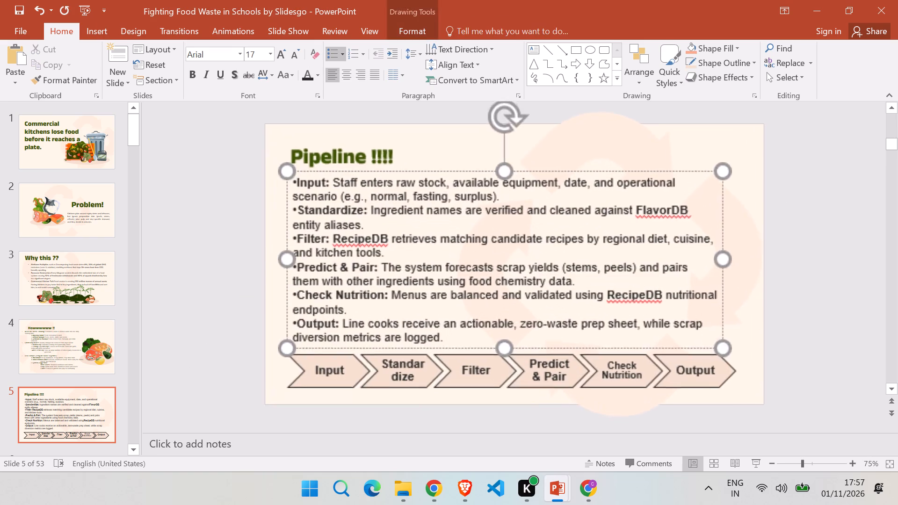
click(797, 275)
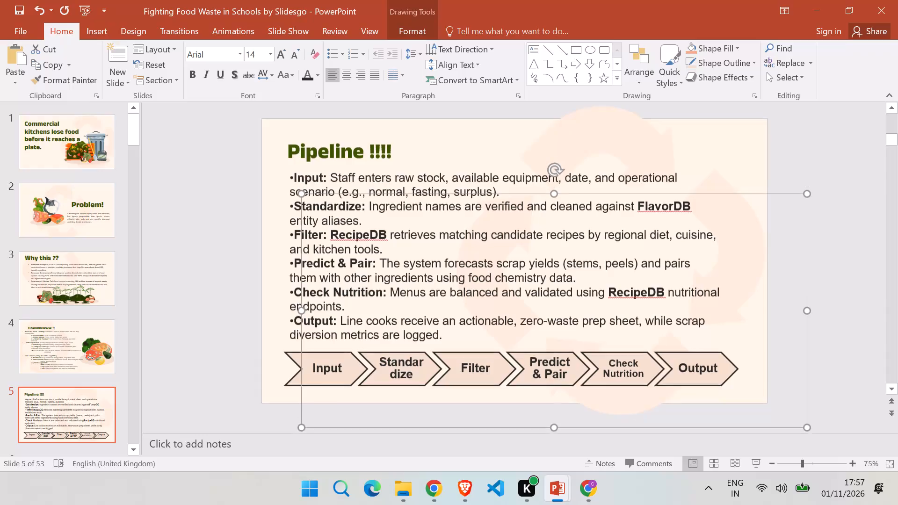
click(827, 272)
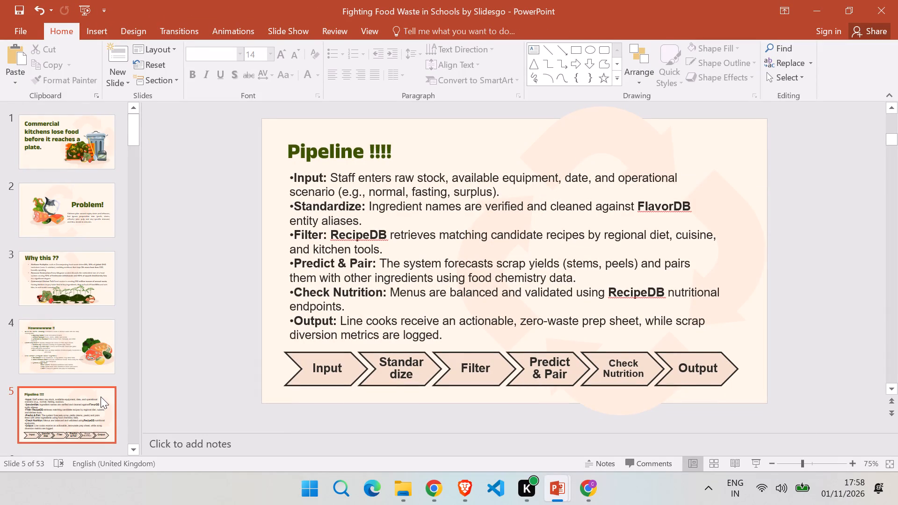
Insert a new slide directly after the Pipeline slide.
key(ctrl+m)
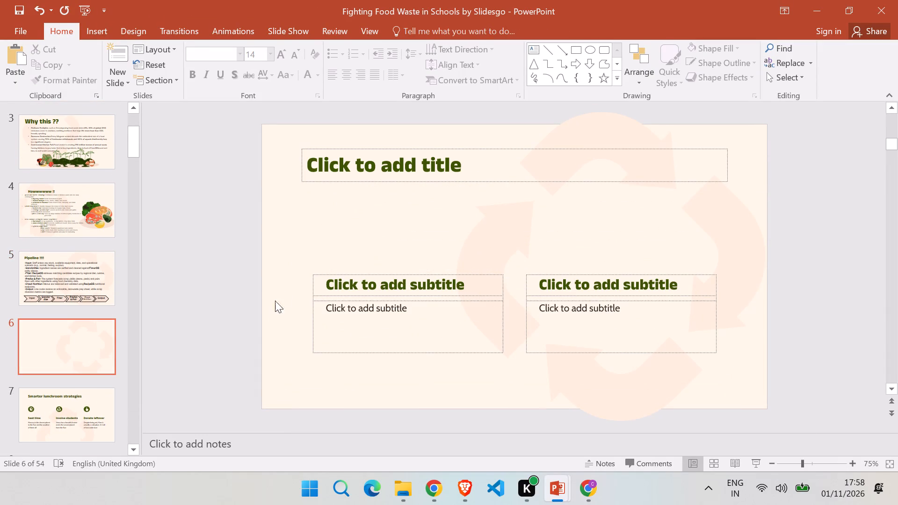
Move the Awesome words slide forward in the deck to directly after the Pipeline slide.
scroll(78, 377, down, 7)
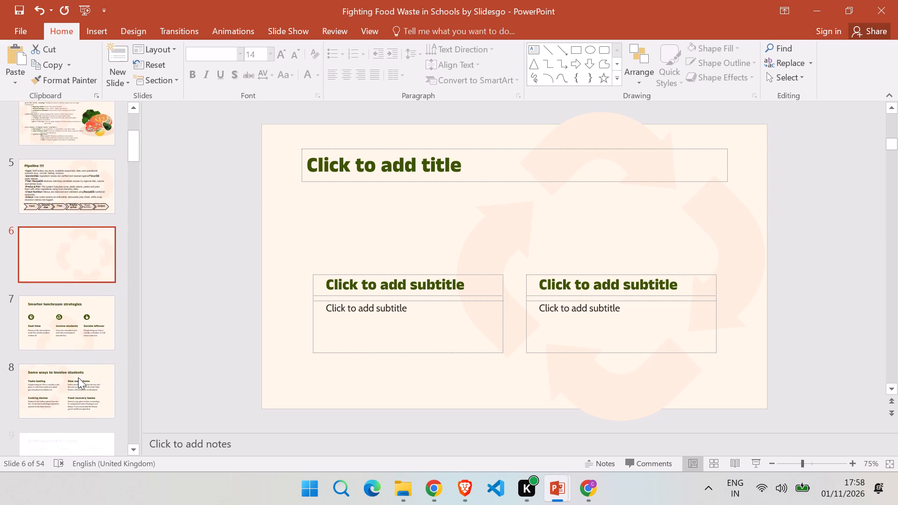
scroll(78, 377, down, 3)
scroll(78, 377, up, 1)
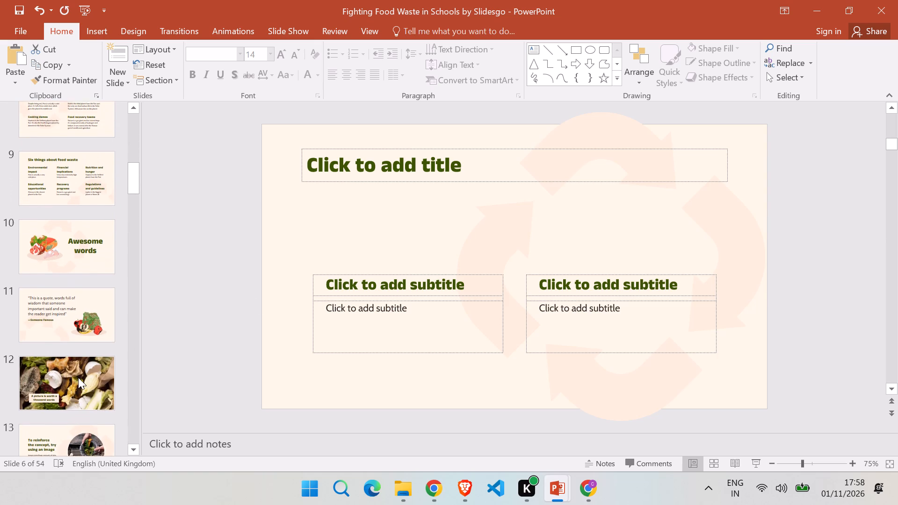
click(91, 273)
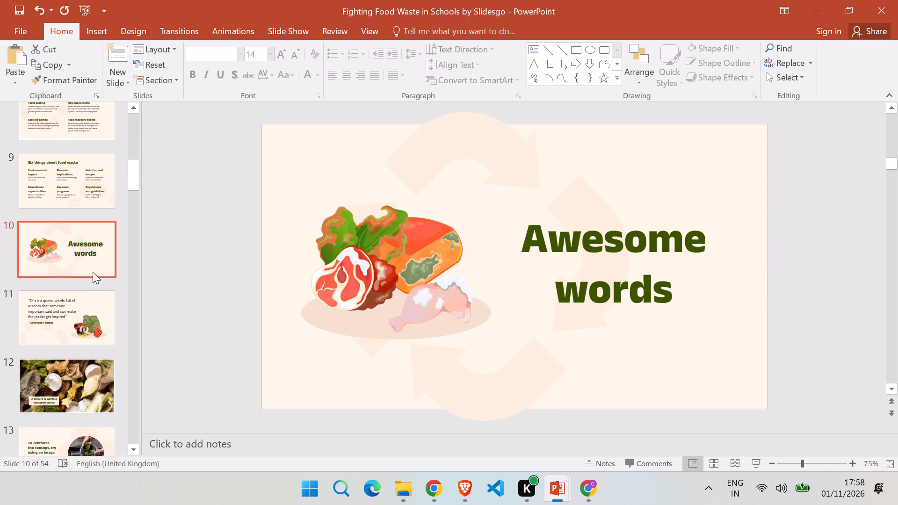
scroll(72, 233, up, 2)
scroll(72, 233, down, 1)
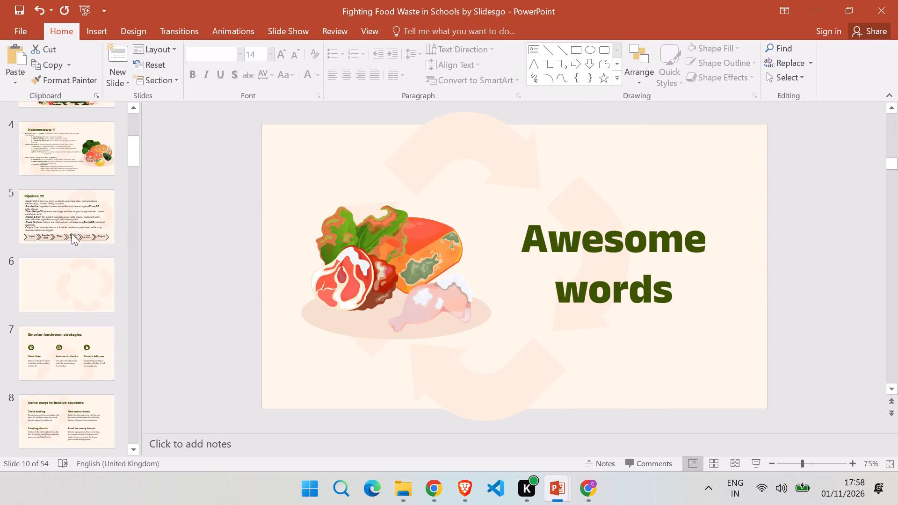
scroll(72, 233, down, 1)
drag(66, 396, 71, 359)
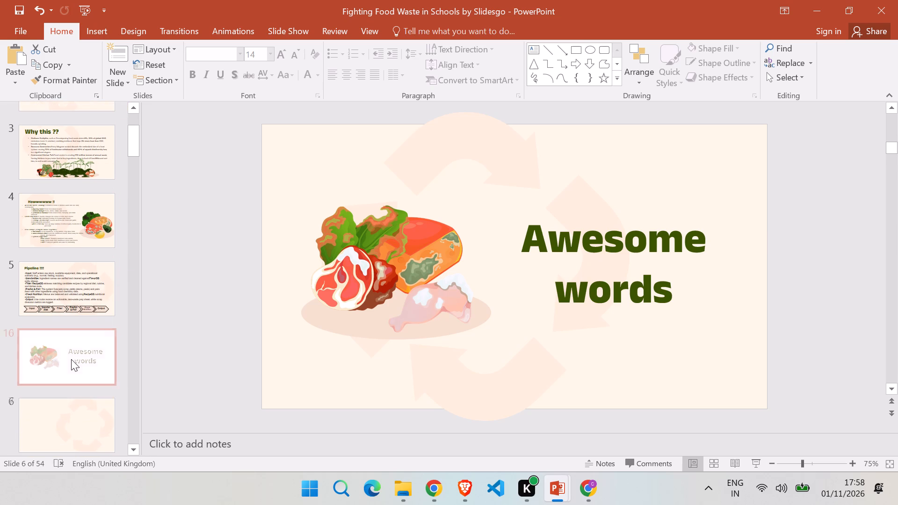
Replace the title text Awesome words on slide 6 with Whats Different ???.
click(604, 252)
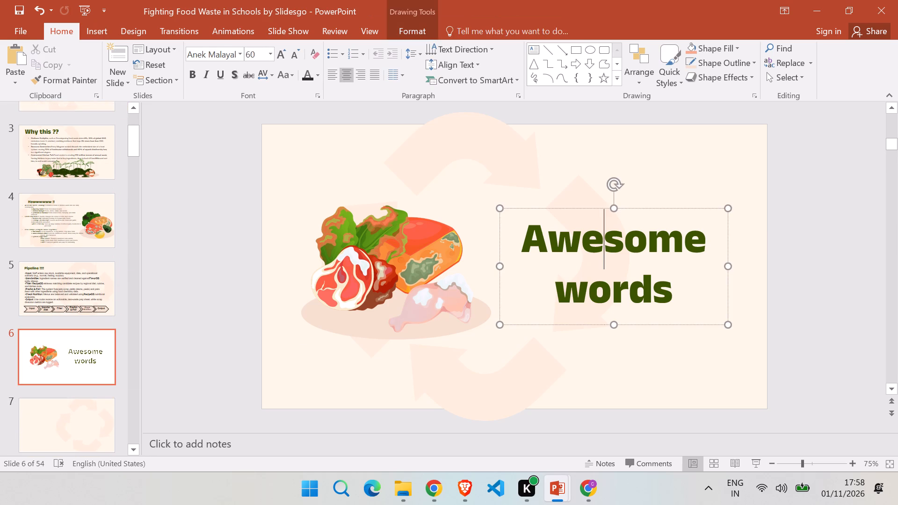
drag(700, 294, 528, 269)
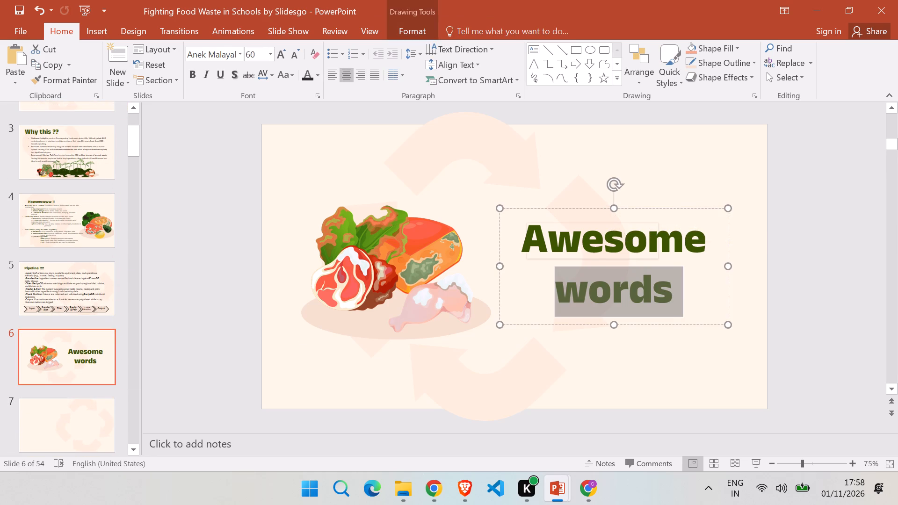
click(682, 298)
drag(682, 298, 560, 244)
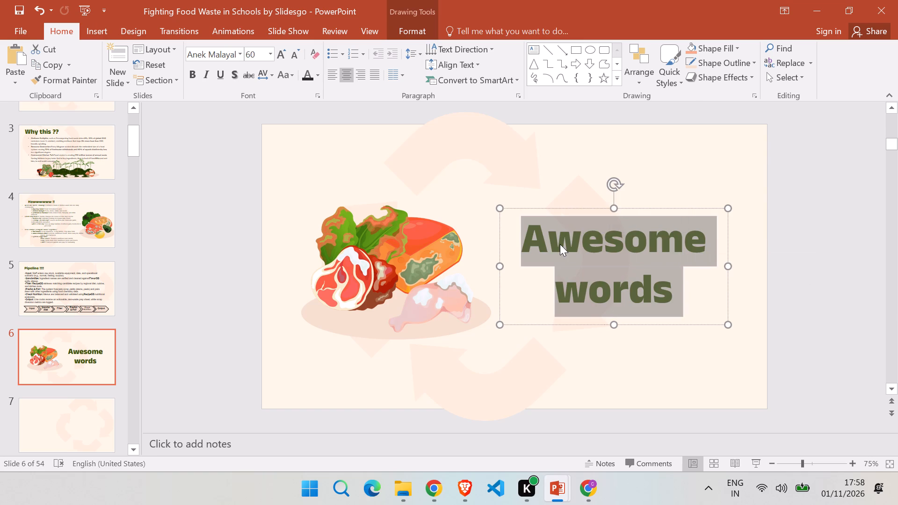
text(Whats)
key(space)
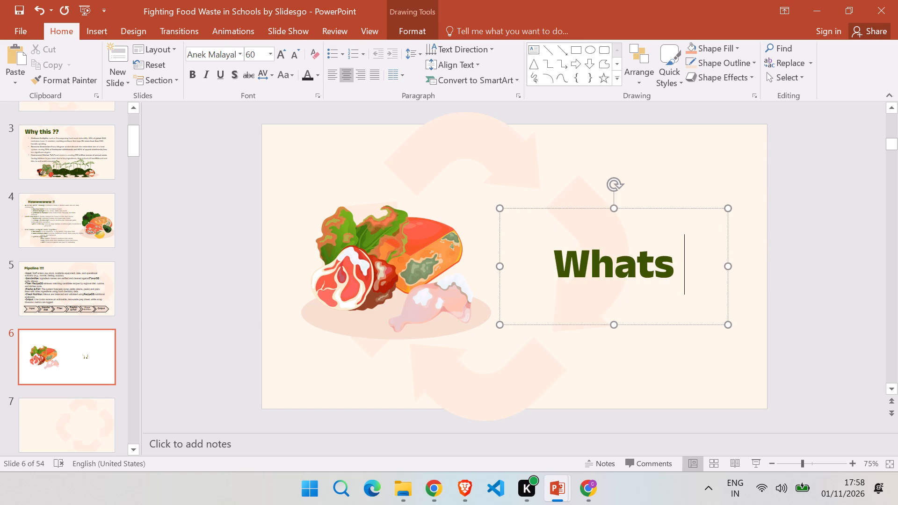
text(Dif)
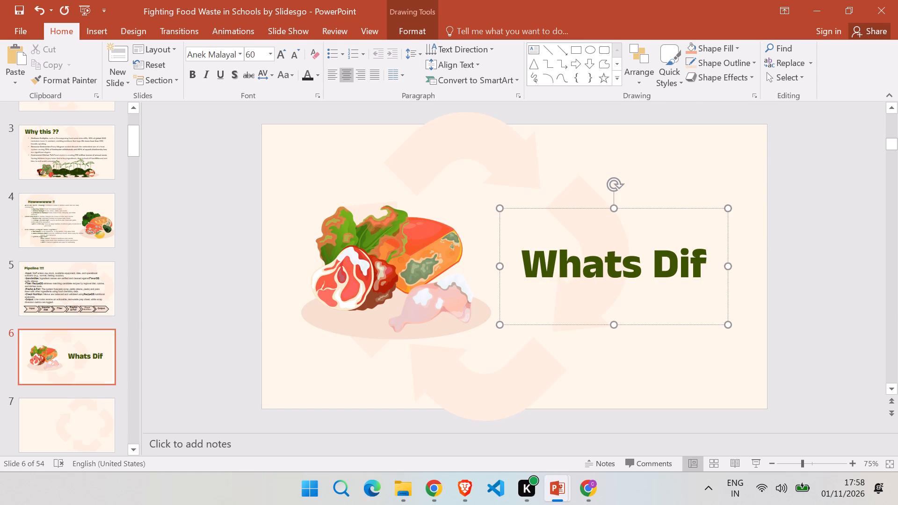
text(ferent)
key(space)
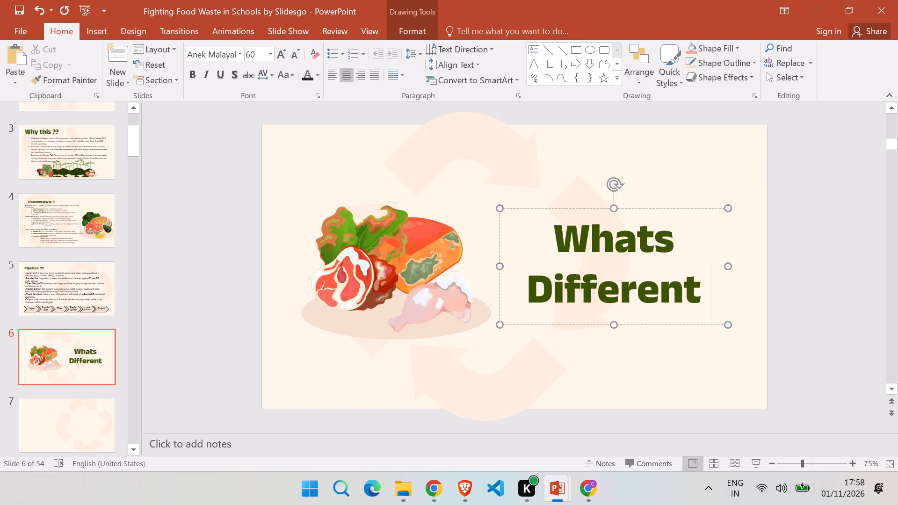
text(???)
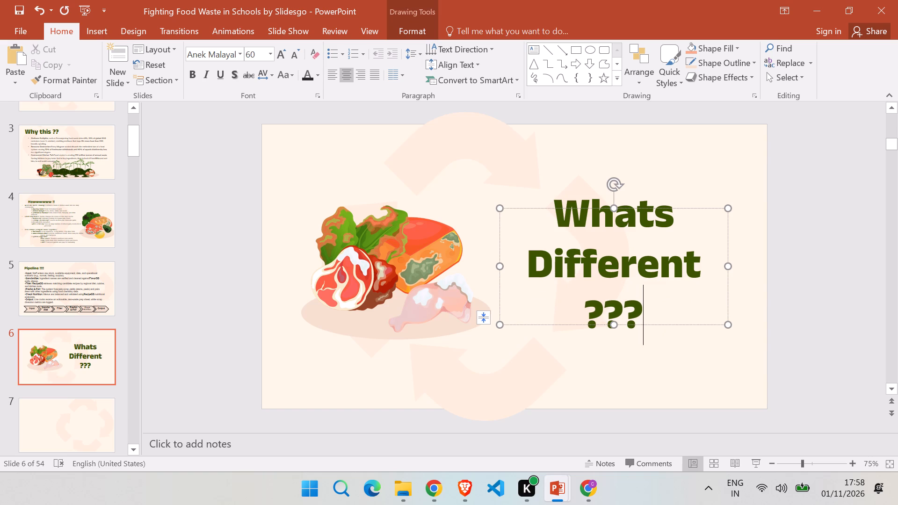
Widen the Whats Different ??? title box so the text fits on two lines, and move it up near the slide's top edge.
drag(727, 322, 758, 319)
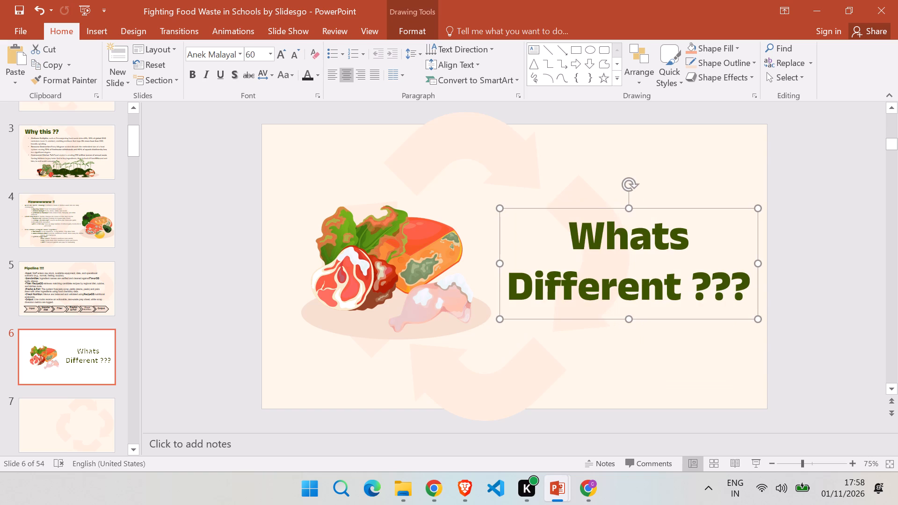
drag(698, 210, 674, 136)
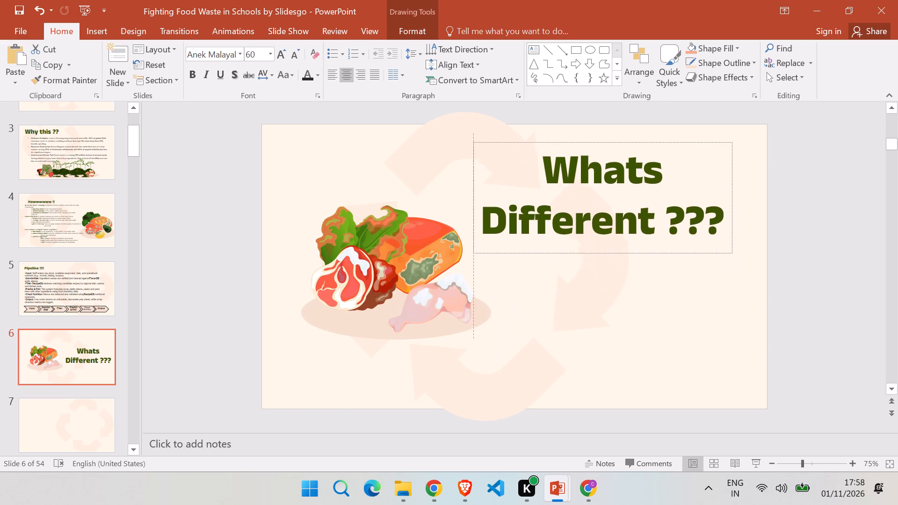
Nudge the Whats Different ??? title box on slide 6 slightly up and to the right, keeping it just inside the slide's top edge.
drag(674, 136, 674, 111)
drag(675, 112, 677, 129)
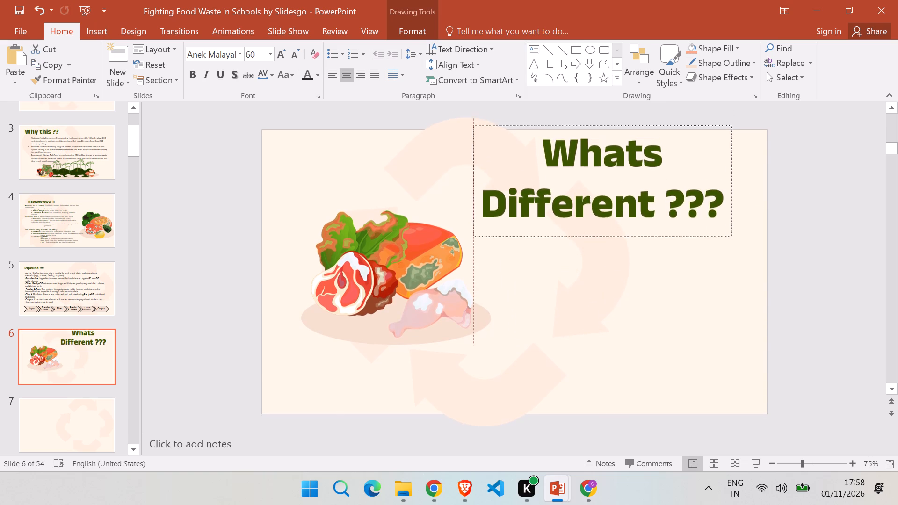
drag(677, 129, 680, 137)
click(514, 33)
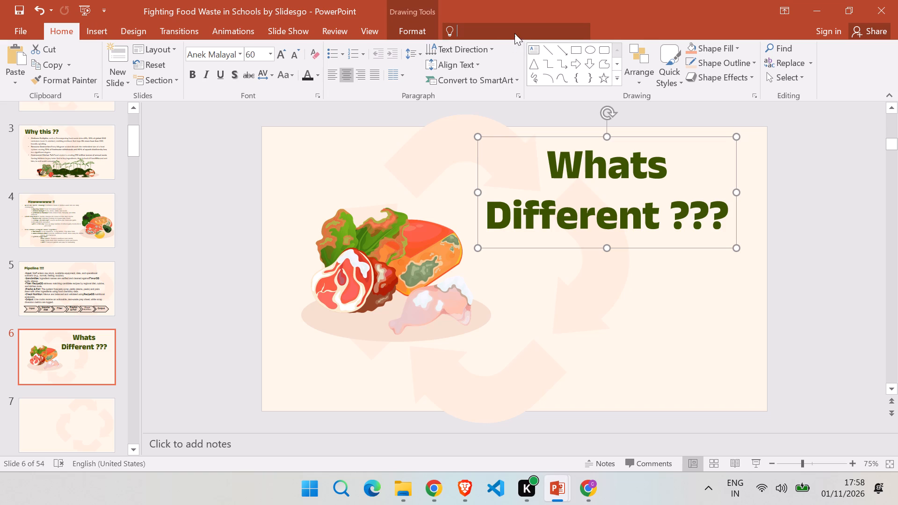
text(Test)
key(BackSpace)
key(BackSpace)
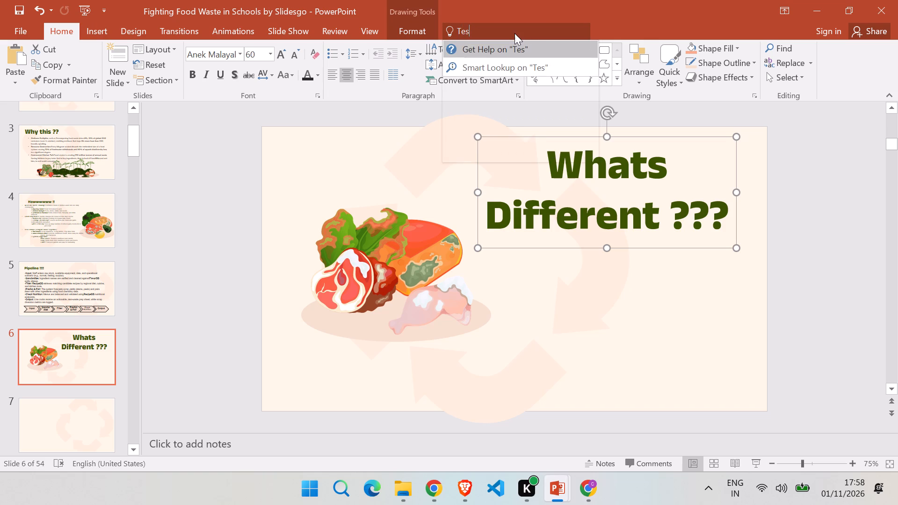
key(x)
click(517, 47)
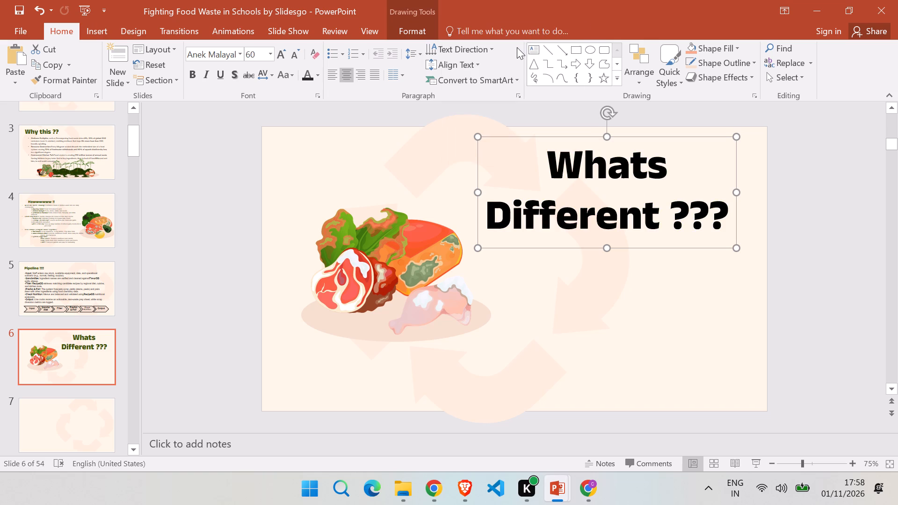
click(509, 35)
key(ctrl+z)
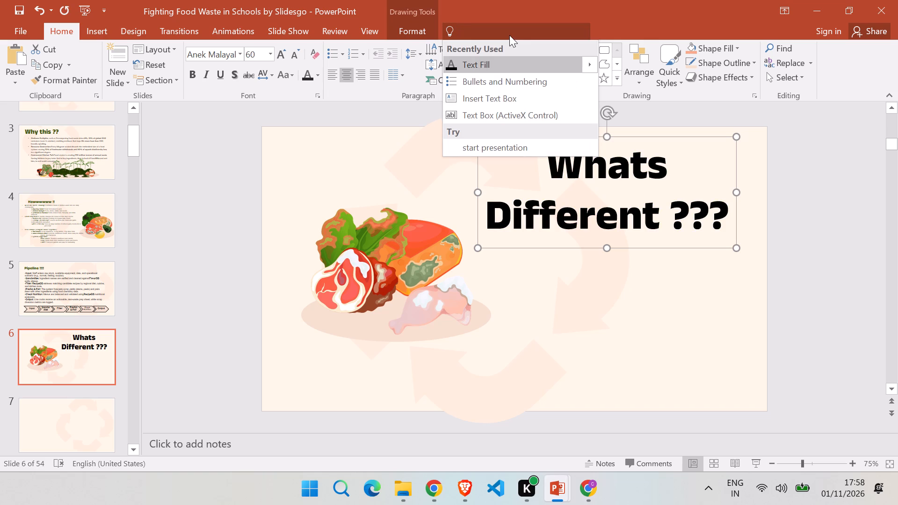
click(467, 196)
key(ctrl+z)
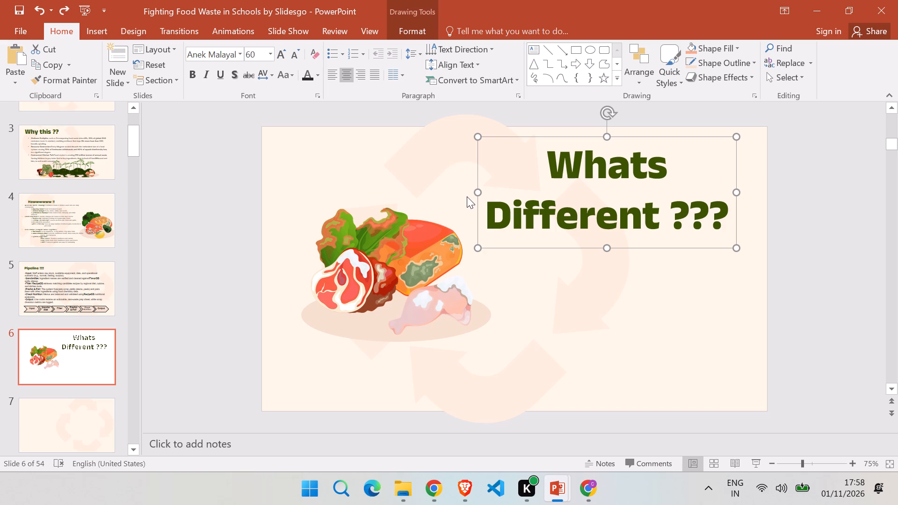
Insert an empty text box below the Whats Different ??? title, about as wide as the title, beside the food illustration.
click(479, 32)
text(Text box)
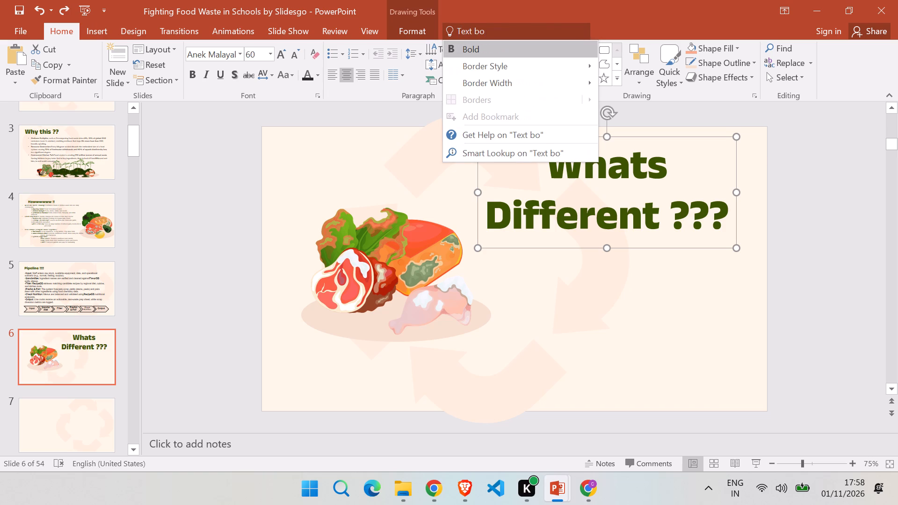
click(490, 66)
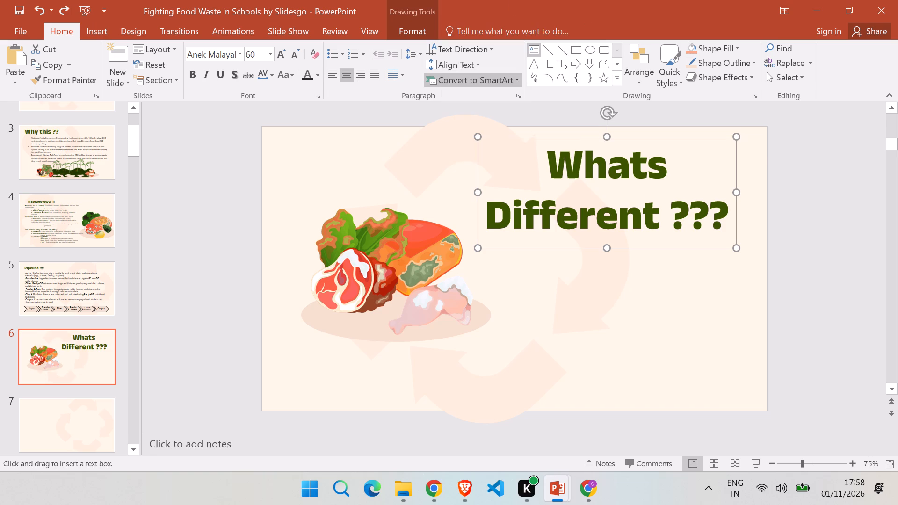
drag(484, 265, 749, 375)
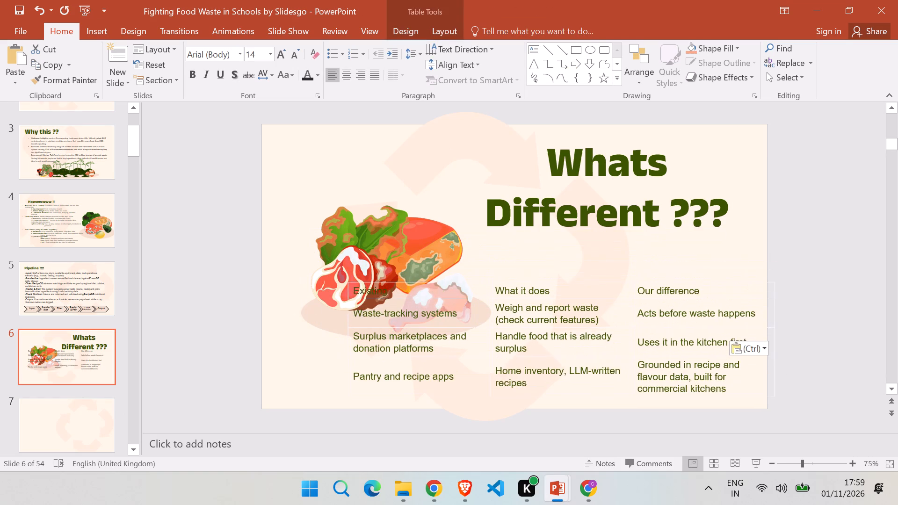
drag(773, 315, 750, 319)
click(408, 246)
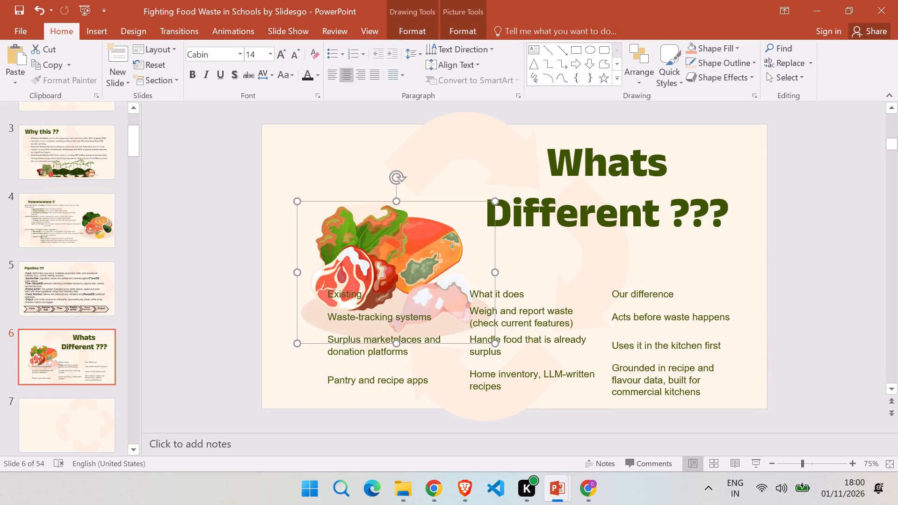
drag(438, 201, 415, 147)
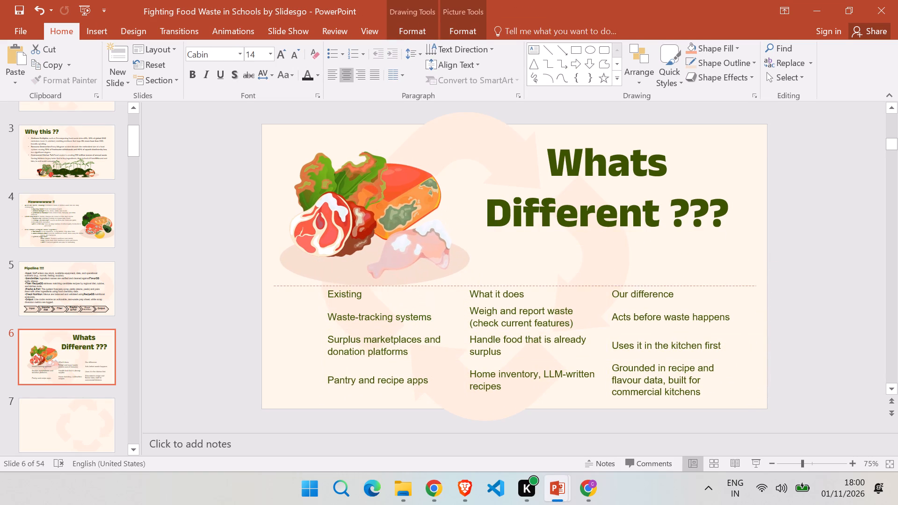
drag(415, 147, 414, 147)
click(599, 310)
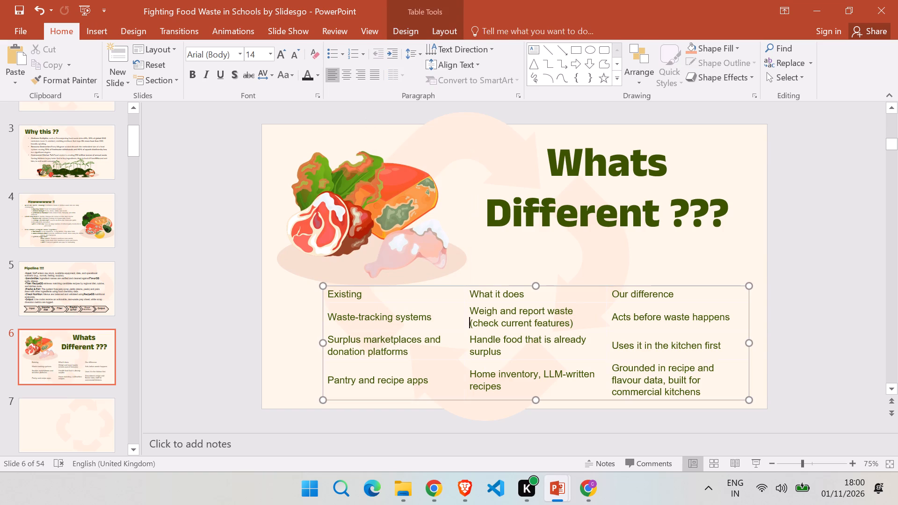
drag(601, 288, 588, 279)
click(434, 192)
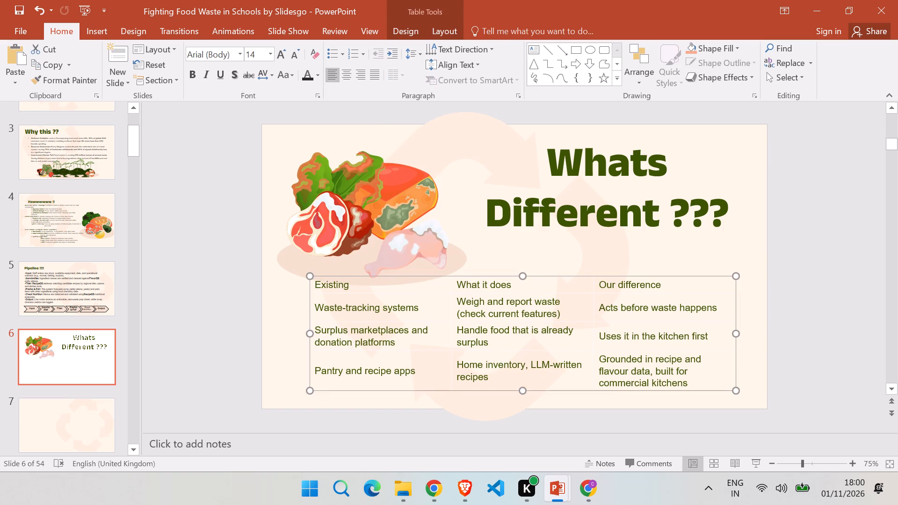
drag(413, 147, 404, 128)
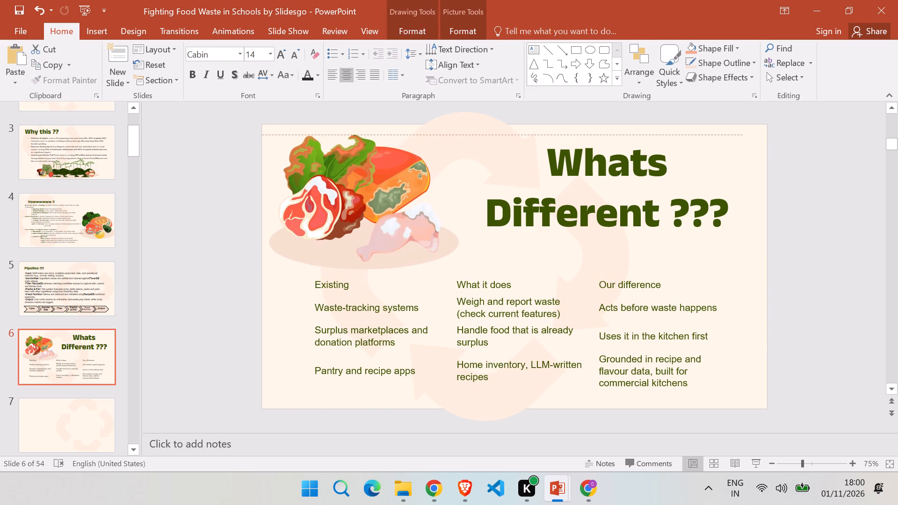
drag(404, 128, 405, 128)
click(517, 322)
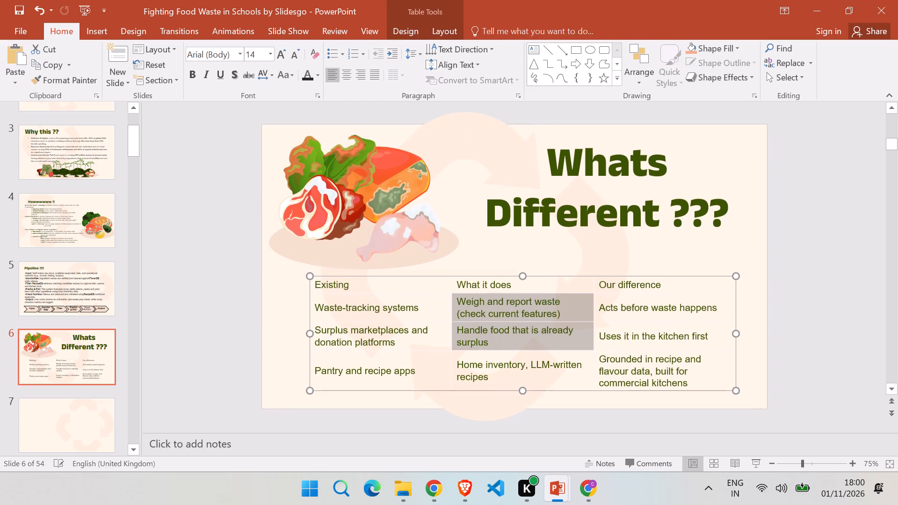
drag(572, 277, 571, 255)
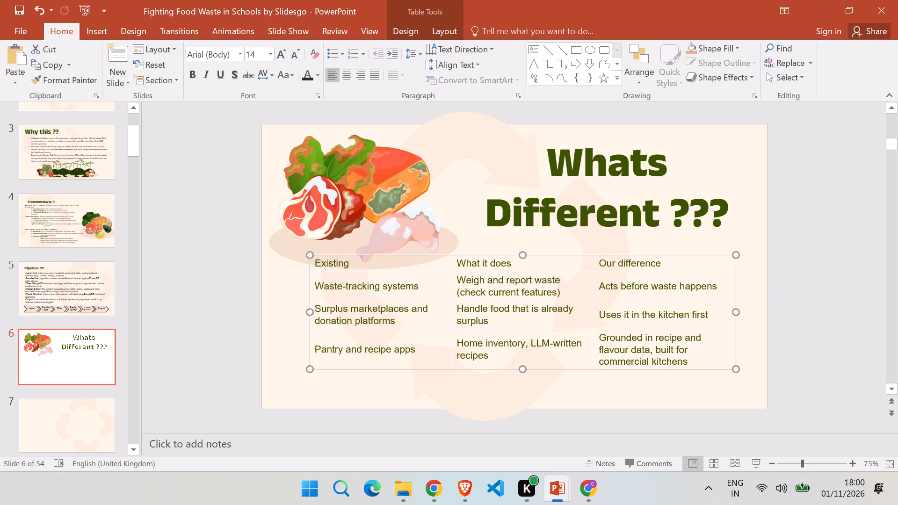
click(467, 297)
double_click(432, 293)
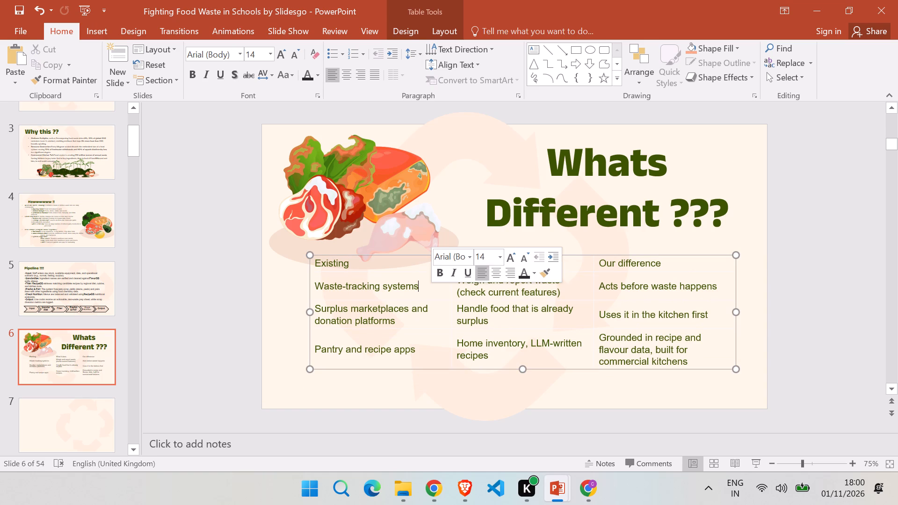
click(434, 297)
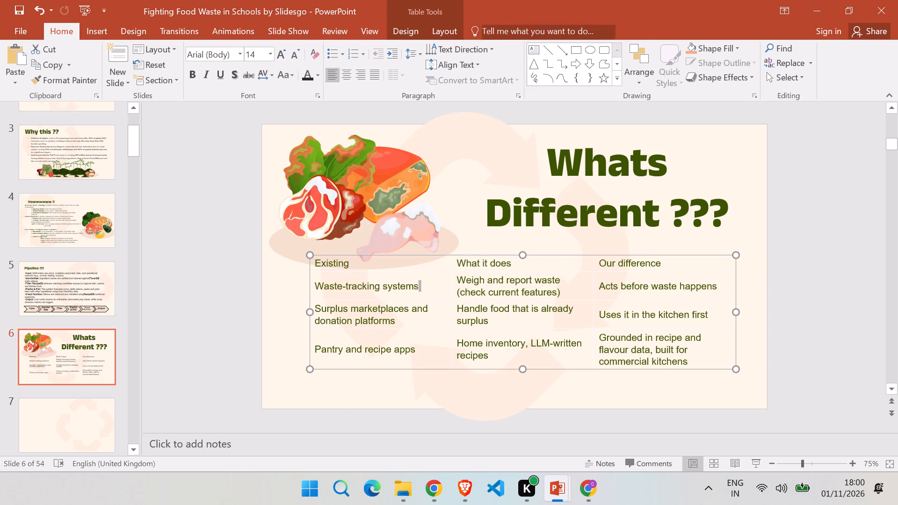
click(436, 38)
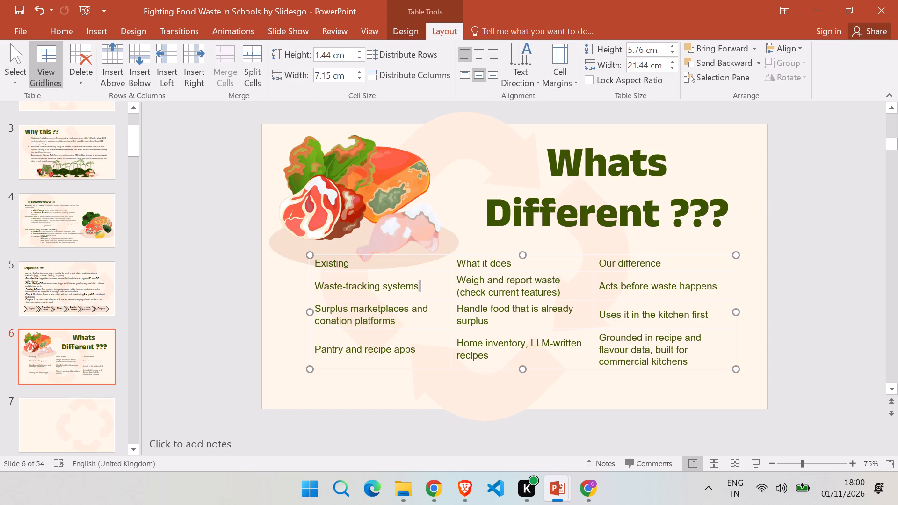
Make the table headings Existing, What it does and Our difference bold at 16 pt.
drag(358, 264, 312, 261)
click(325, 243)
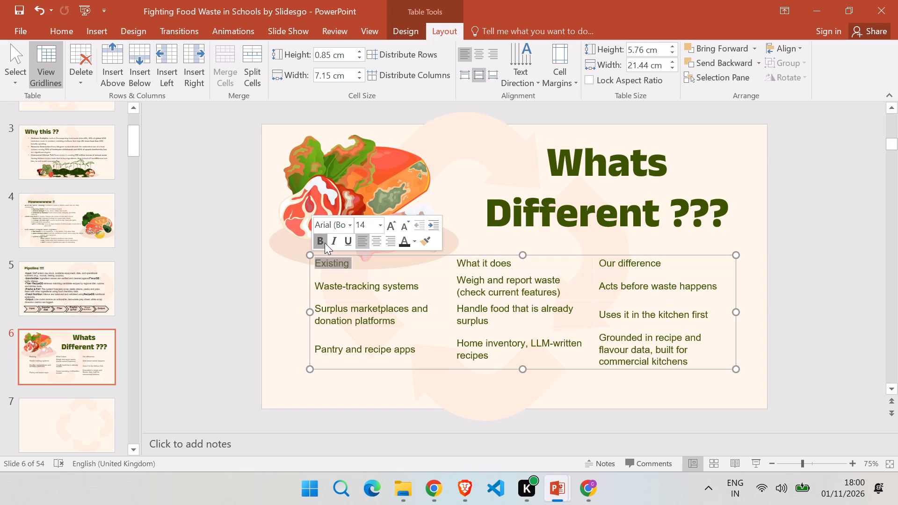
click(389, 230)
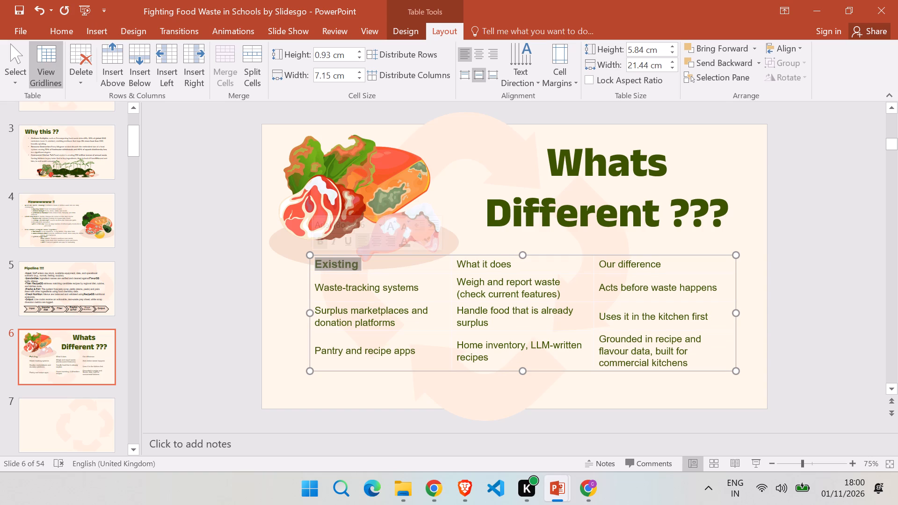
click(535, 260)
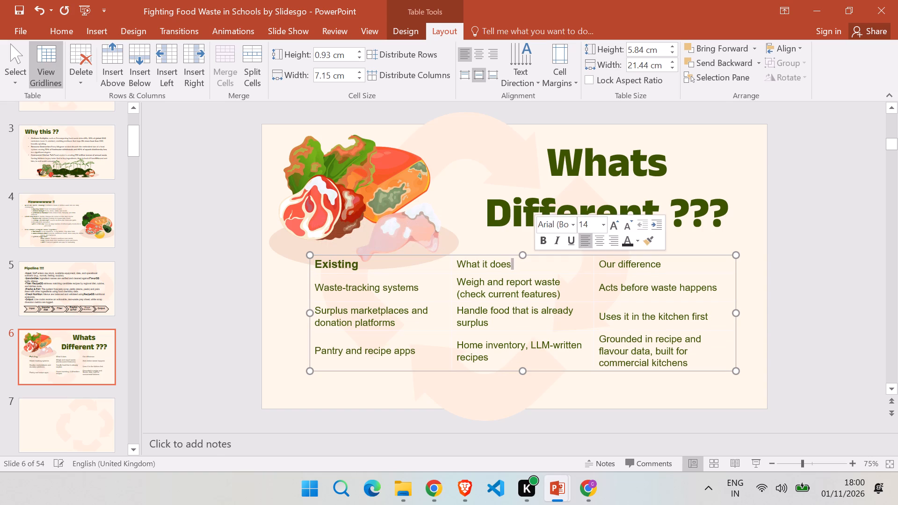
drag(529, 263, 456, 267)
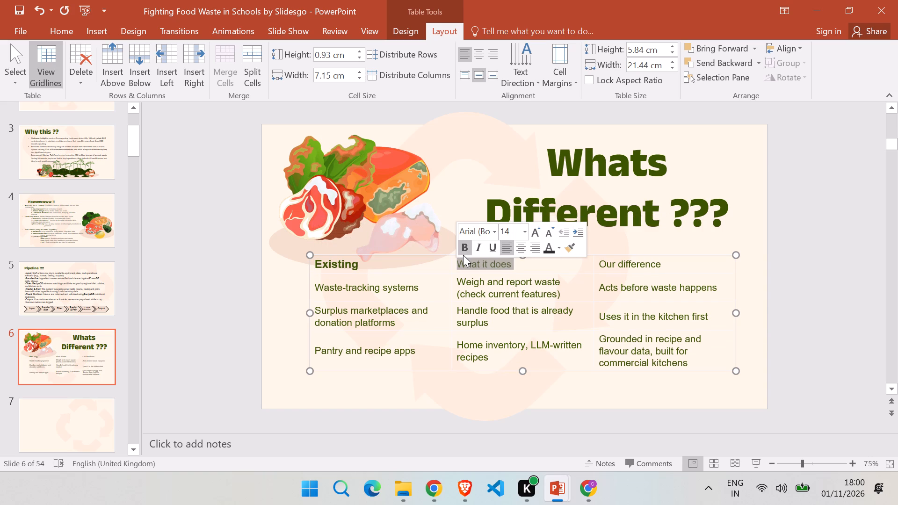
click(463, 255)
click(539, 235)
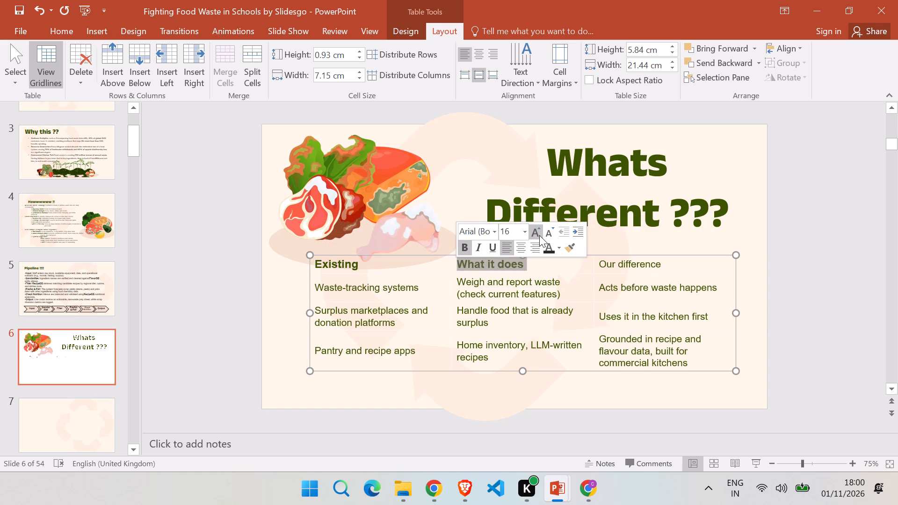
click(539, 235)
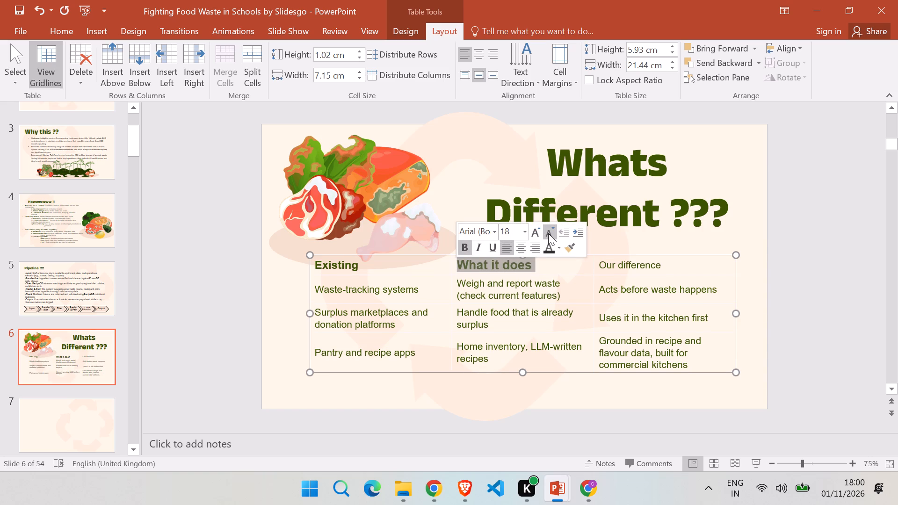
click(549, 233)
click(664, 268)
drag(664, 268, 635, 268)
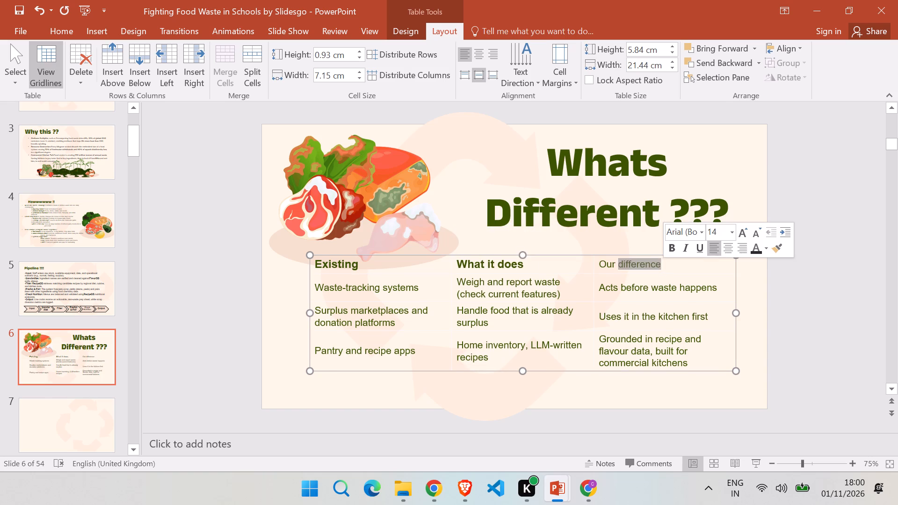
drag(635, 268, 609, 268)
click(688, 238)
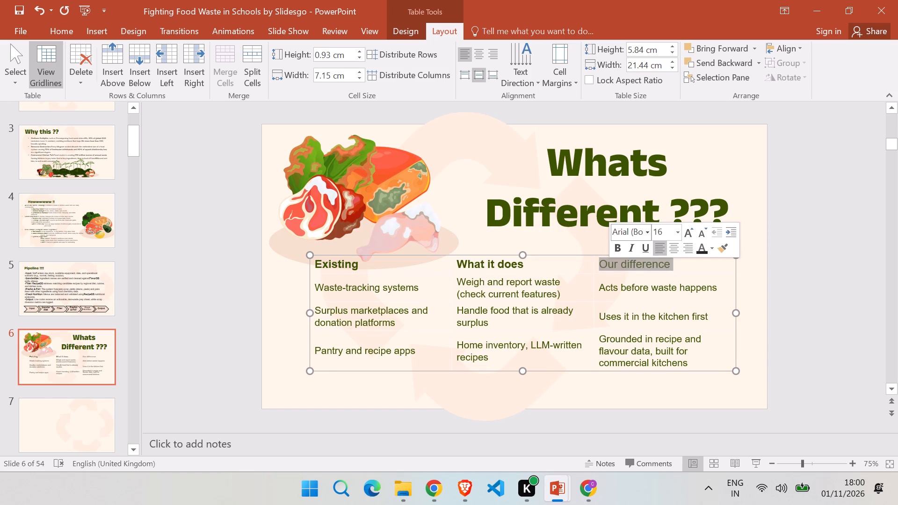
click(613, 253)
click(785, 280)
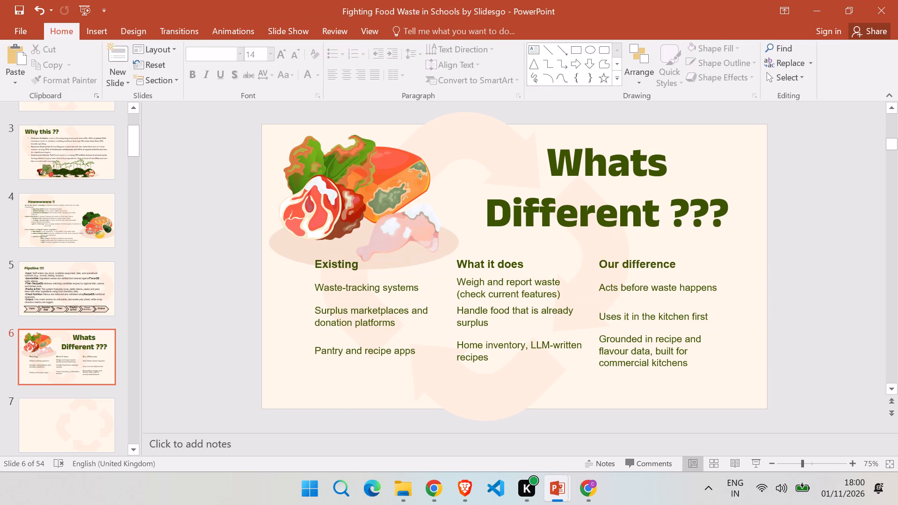
Apply the unfilled table style with black gridlines around every cell to the whole comparison table.
click(663, 302)
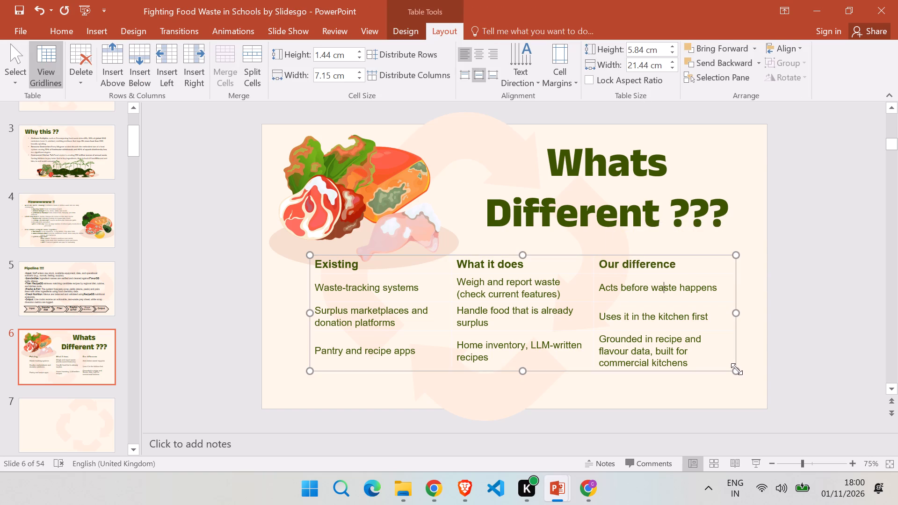
right_click(737, 369)
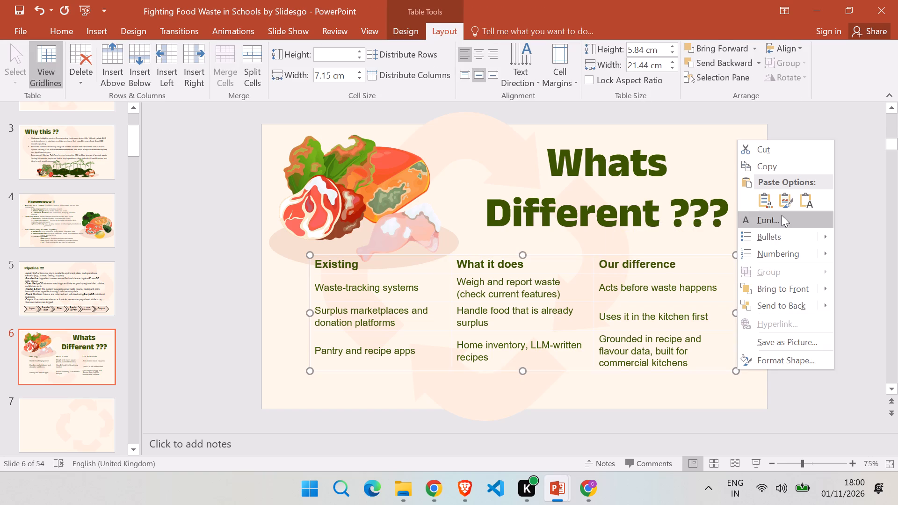
click(618, 367)
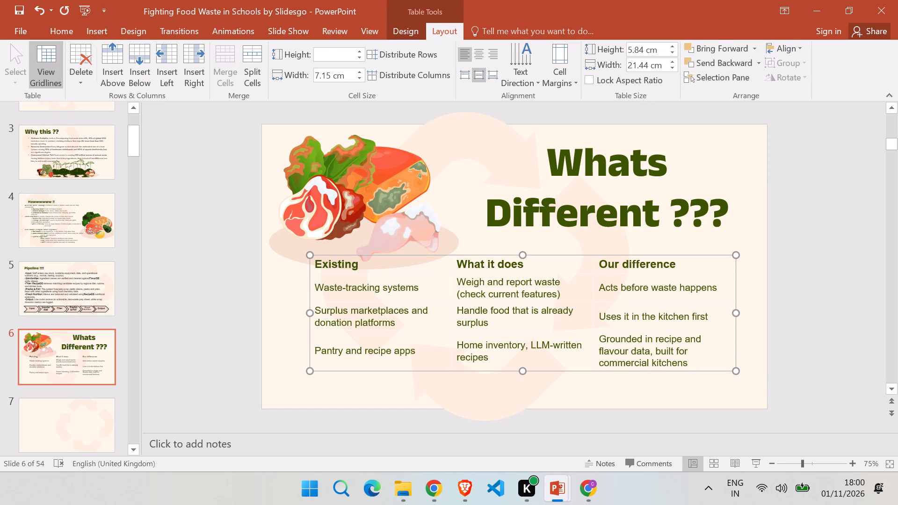
click(577, 366)
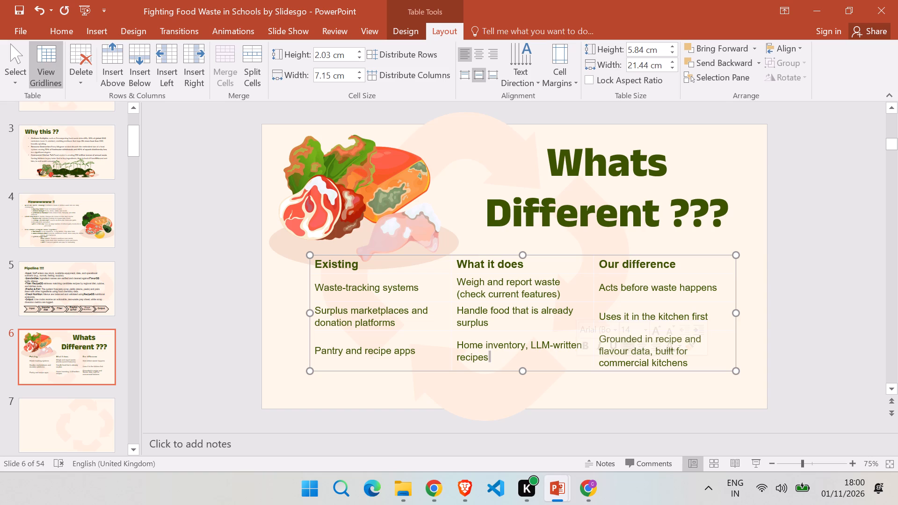
click(365, 254)
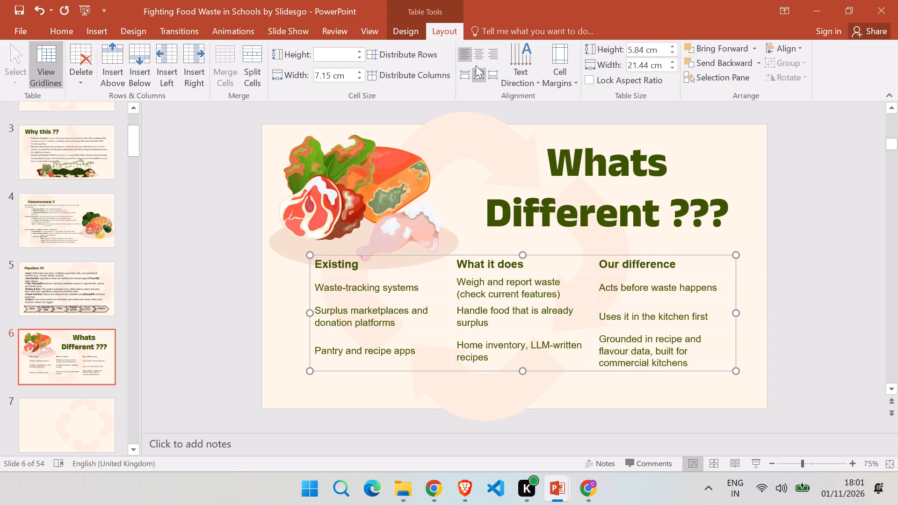
click(416, 36)
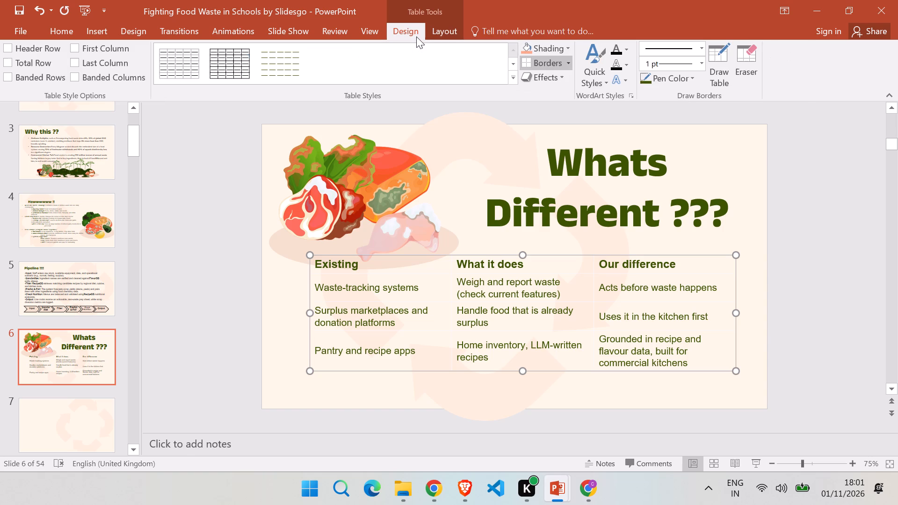
click(213, 45)
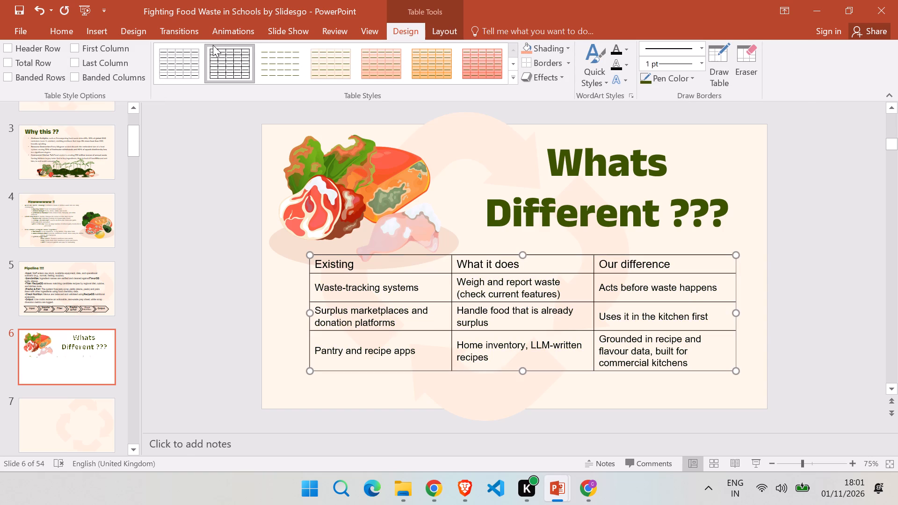
click(770, 263)
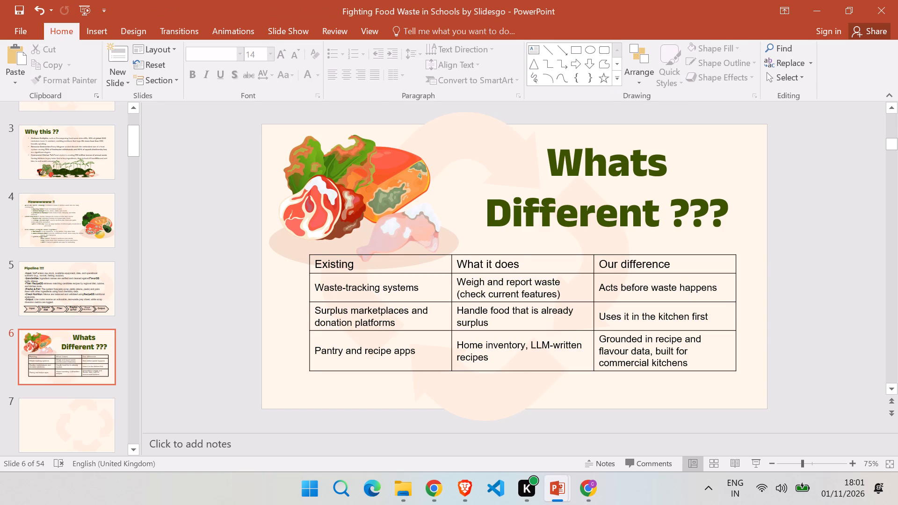
Make the table headings Our difference, What it does and Existing bold at 18 pt.
click(677, 268)
drag(677, 268, 600, 267)
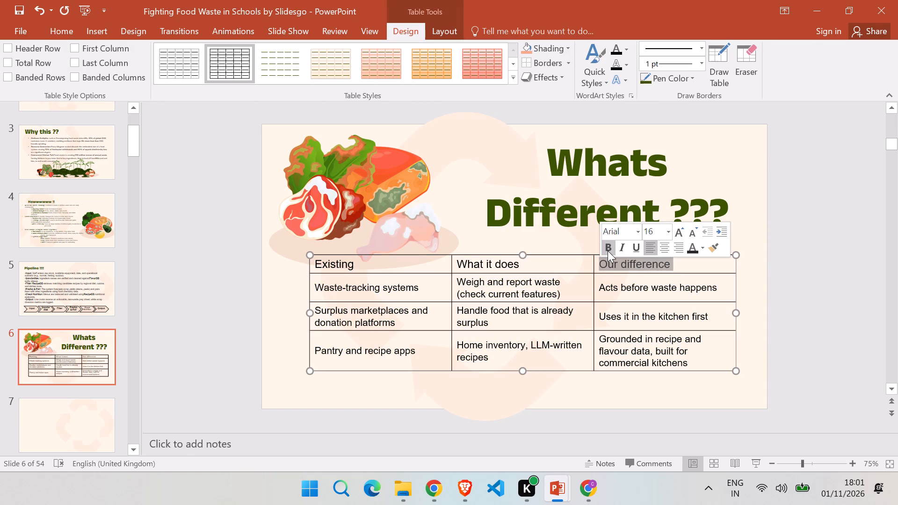
click(608, 251)
click(675, 234)
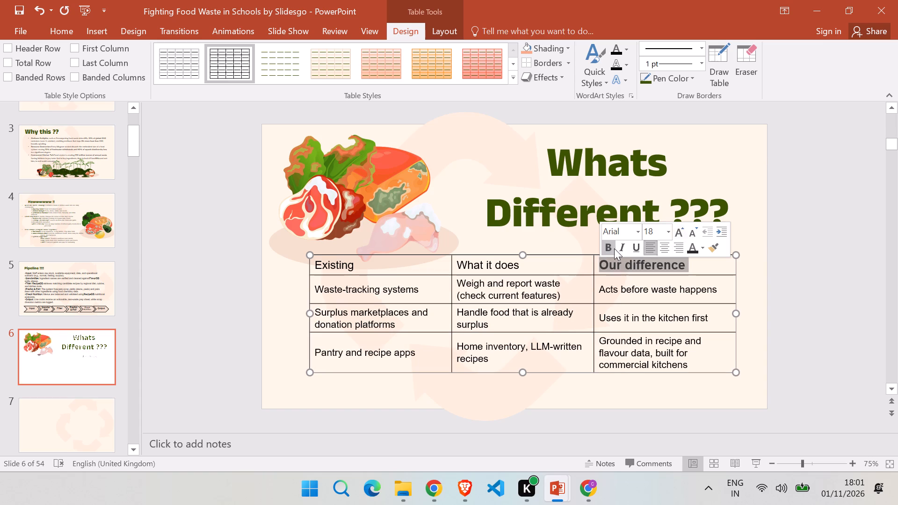
drag(539, 267, 469, 265)
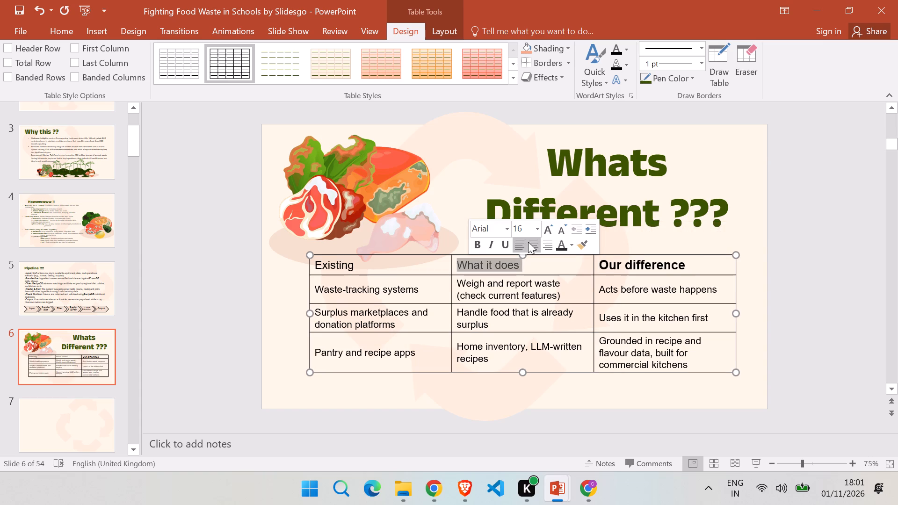
click(477, 244)
click(544, 228)
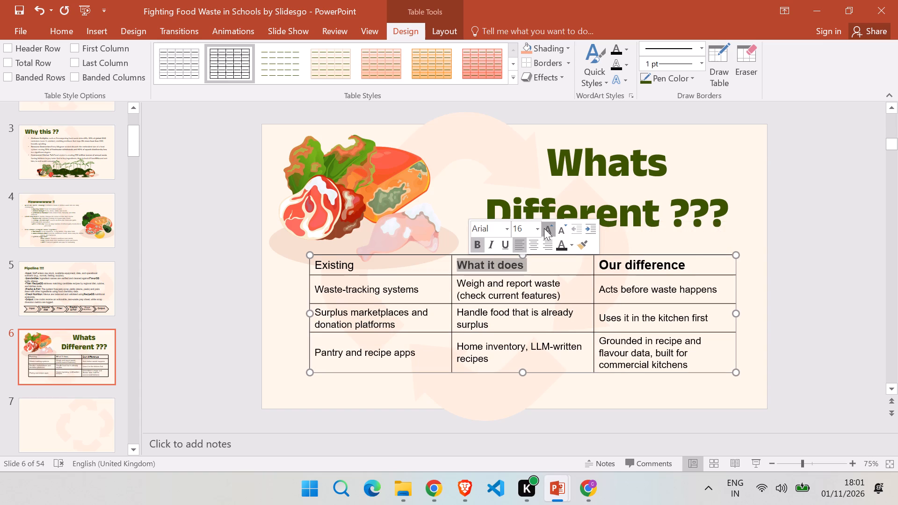
drag(368, 265, 320, 265)
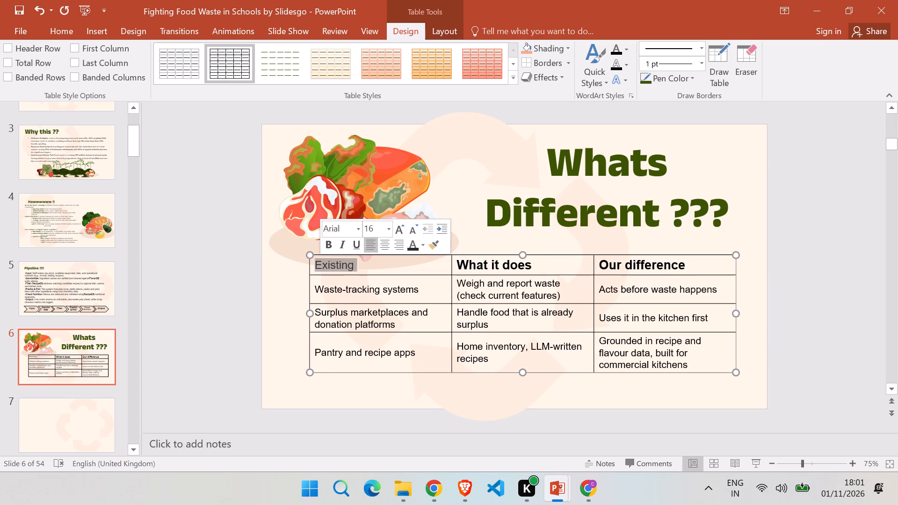
click(329, 245)
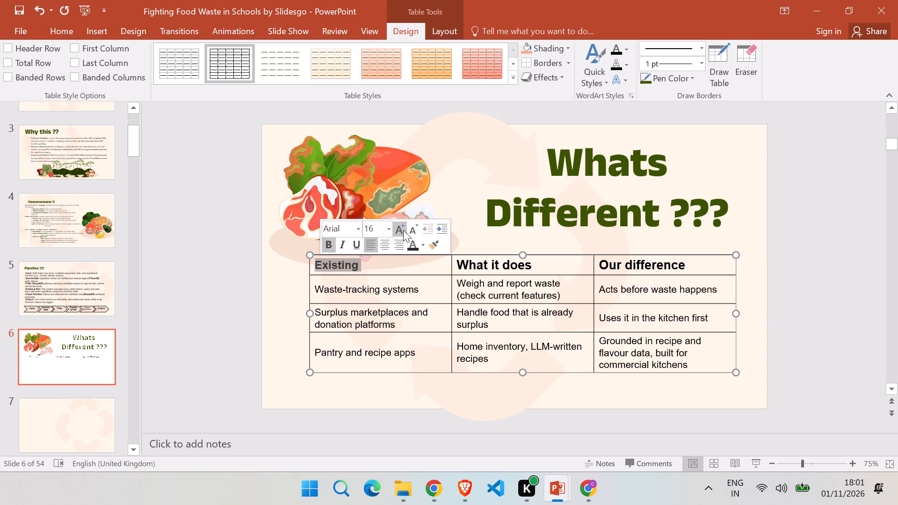
click(403, 230)
click(389, 382)
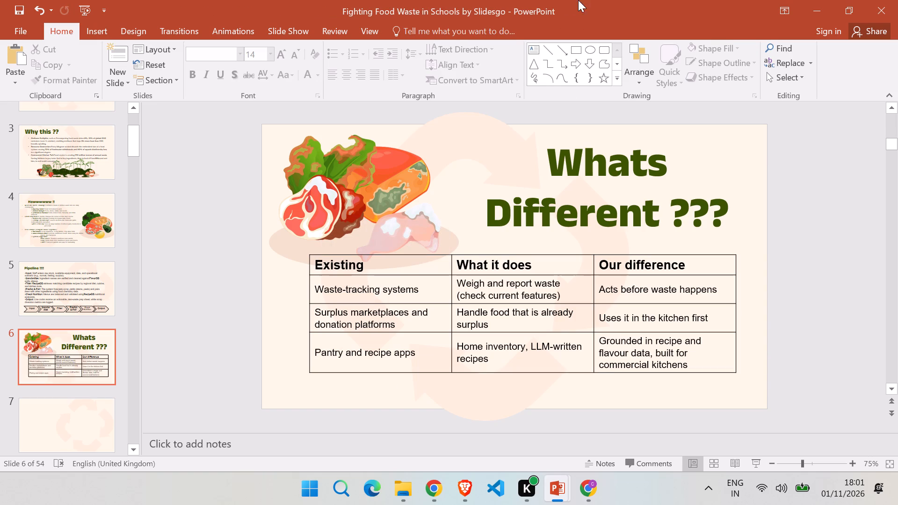
Insert a text box directly below the comparison table on slide 6, spanning most of the table's width.
click(494, 37)
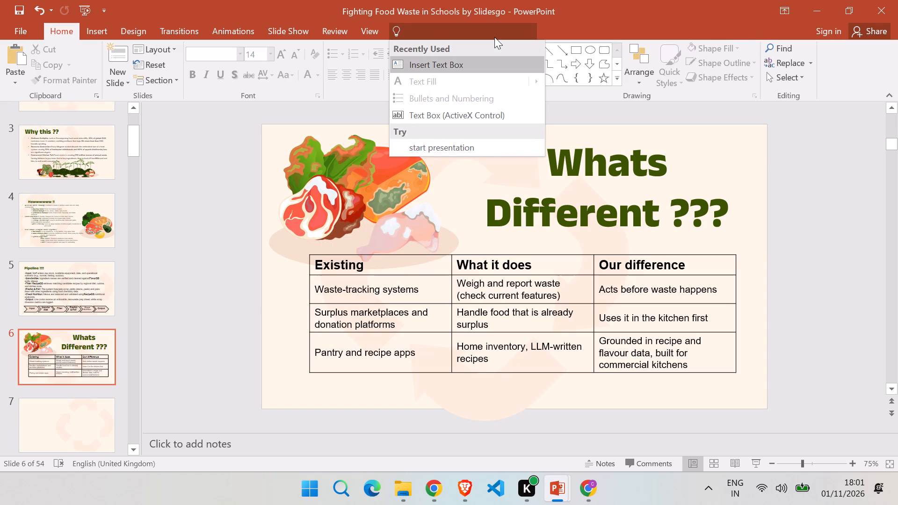
text(text)
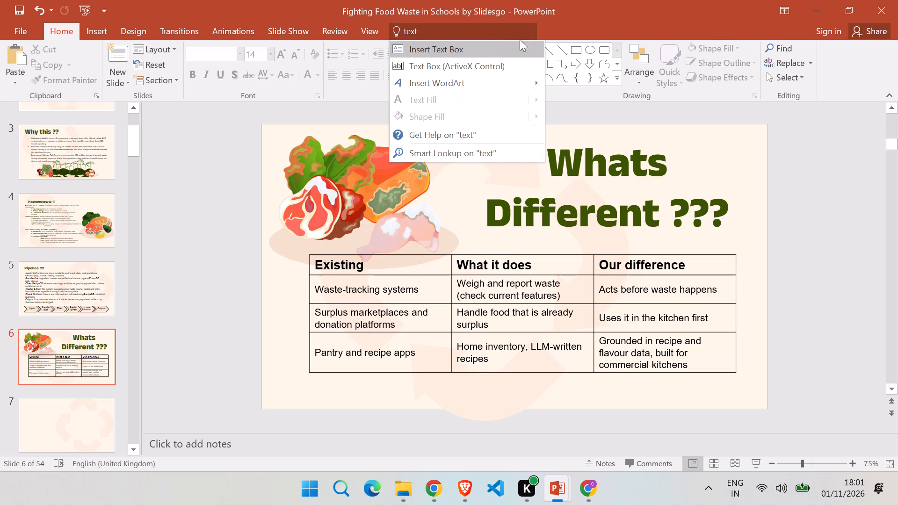
click(512, 44)
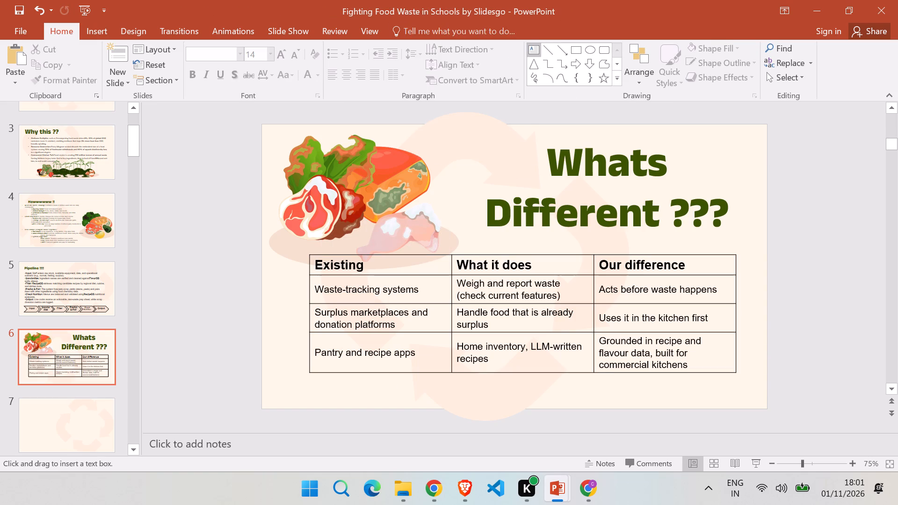
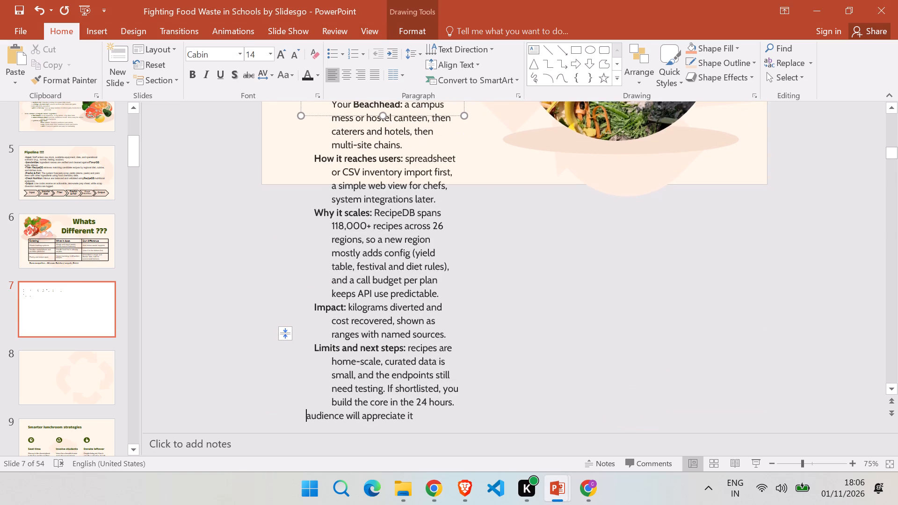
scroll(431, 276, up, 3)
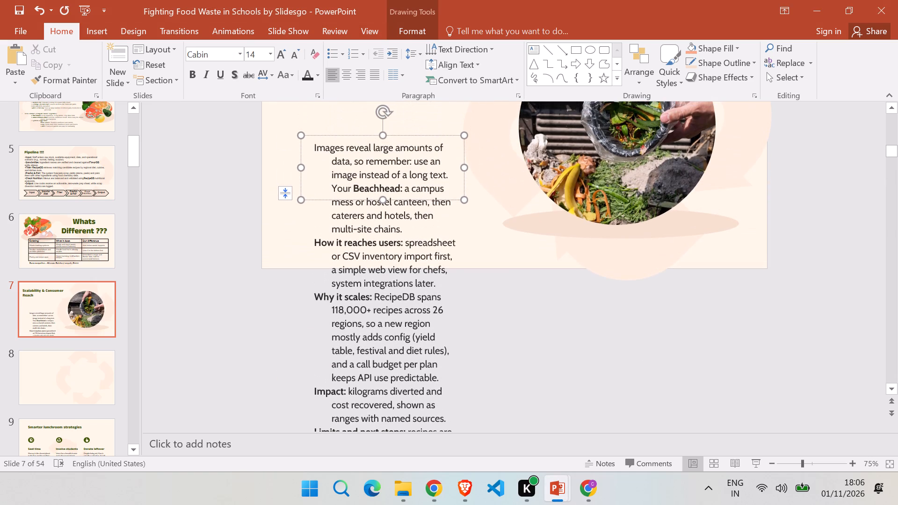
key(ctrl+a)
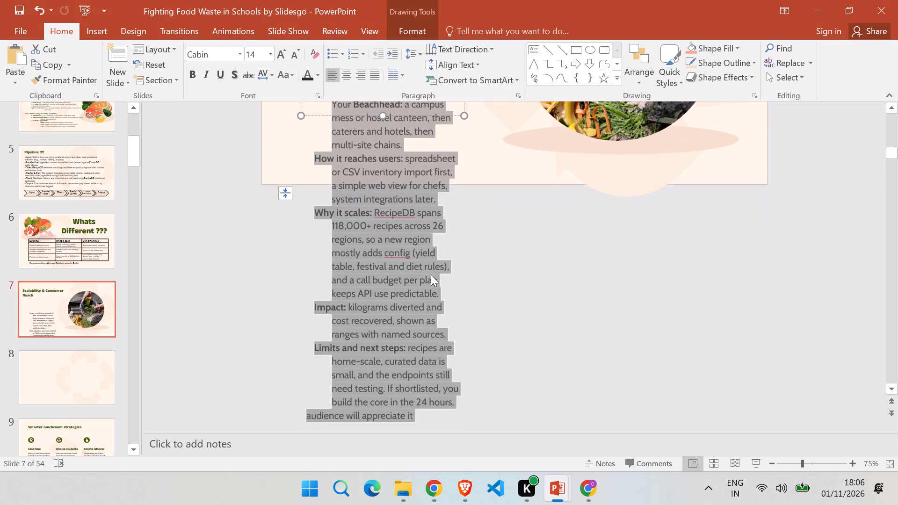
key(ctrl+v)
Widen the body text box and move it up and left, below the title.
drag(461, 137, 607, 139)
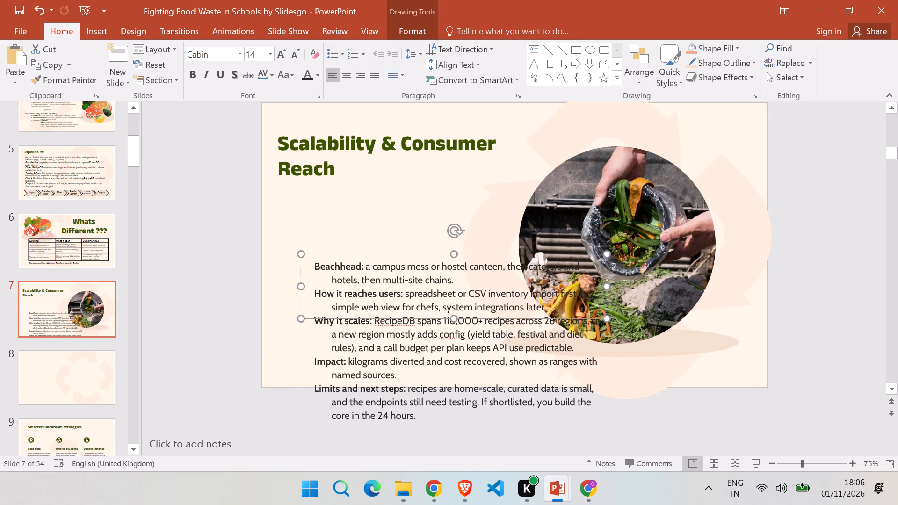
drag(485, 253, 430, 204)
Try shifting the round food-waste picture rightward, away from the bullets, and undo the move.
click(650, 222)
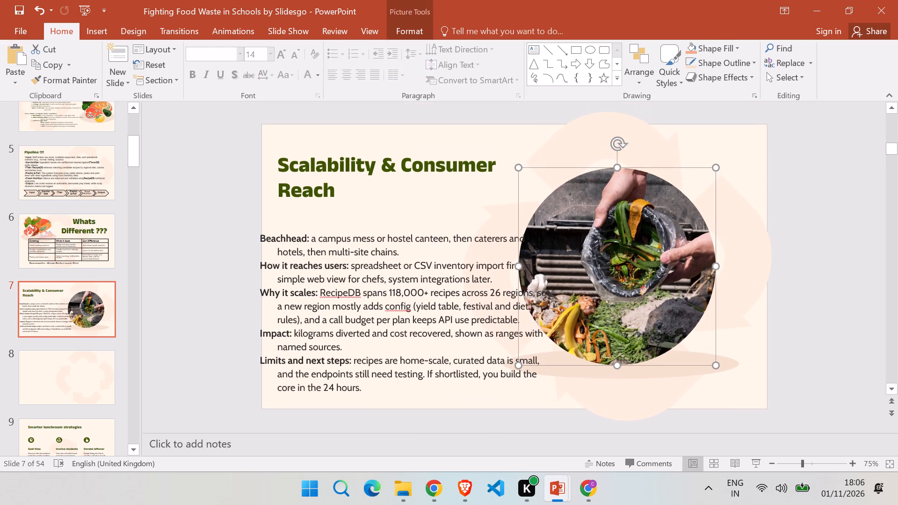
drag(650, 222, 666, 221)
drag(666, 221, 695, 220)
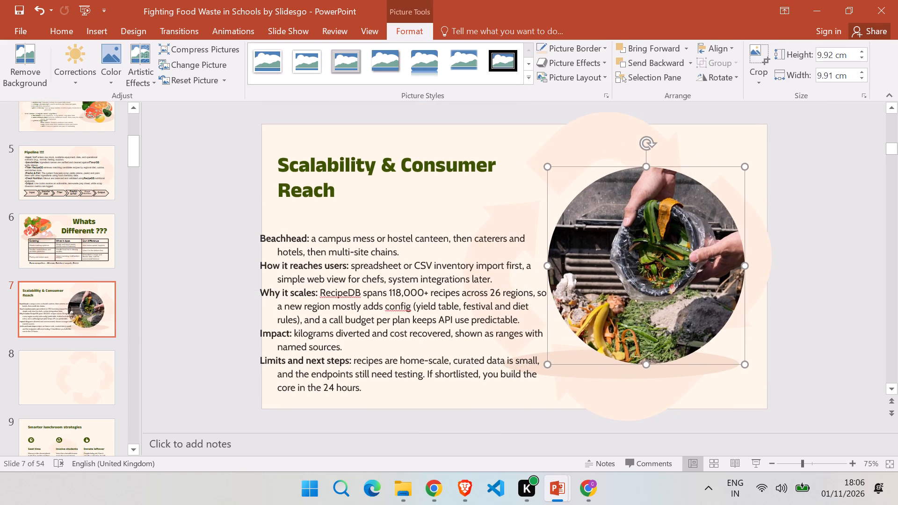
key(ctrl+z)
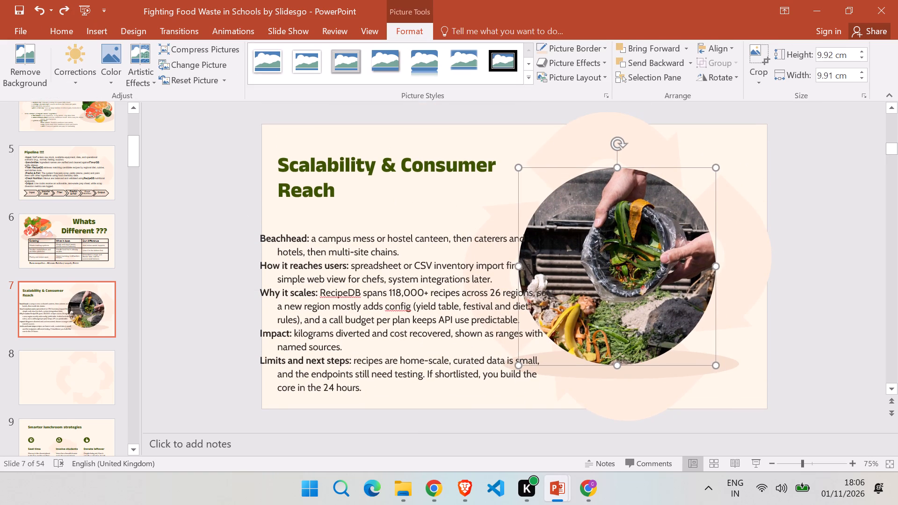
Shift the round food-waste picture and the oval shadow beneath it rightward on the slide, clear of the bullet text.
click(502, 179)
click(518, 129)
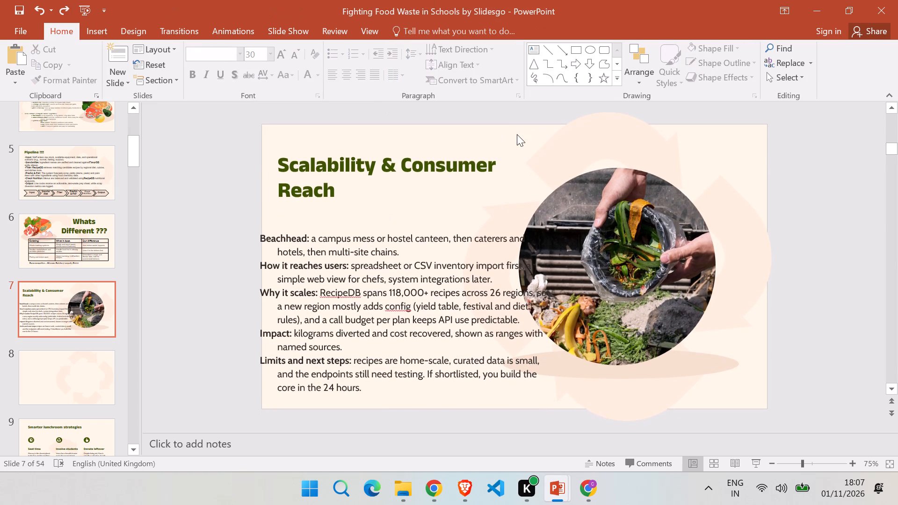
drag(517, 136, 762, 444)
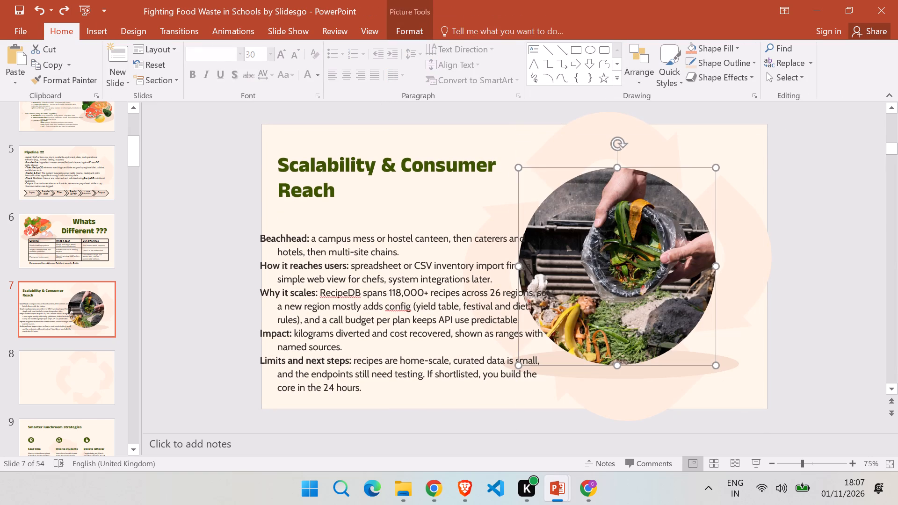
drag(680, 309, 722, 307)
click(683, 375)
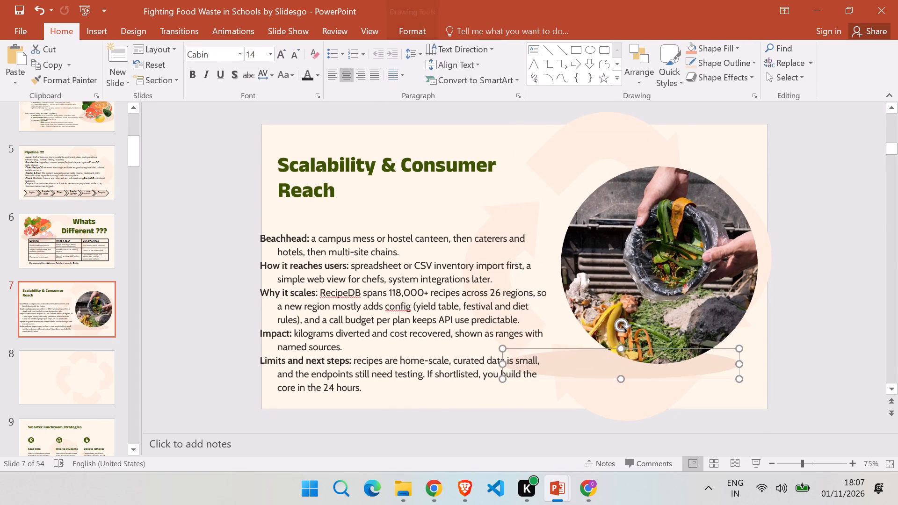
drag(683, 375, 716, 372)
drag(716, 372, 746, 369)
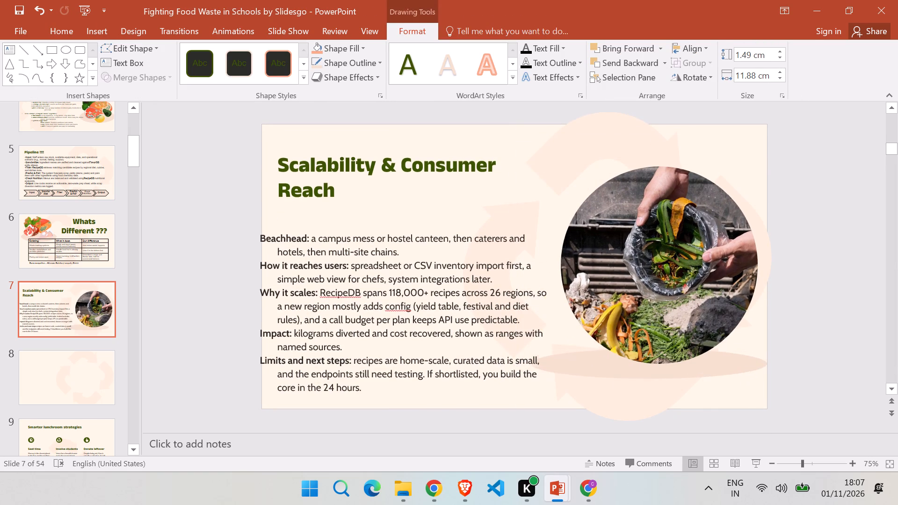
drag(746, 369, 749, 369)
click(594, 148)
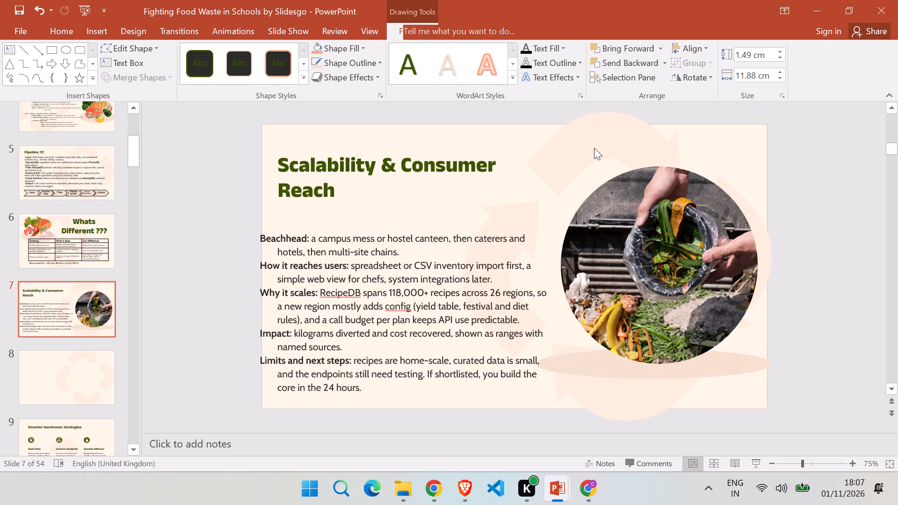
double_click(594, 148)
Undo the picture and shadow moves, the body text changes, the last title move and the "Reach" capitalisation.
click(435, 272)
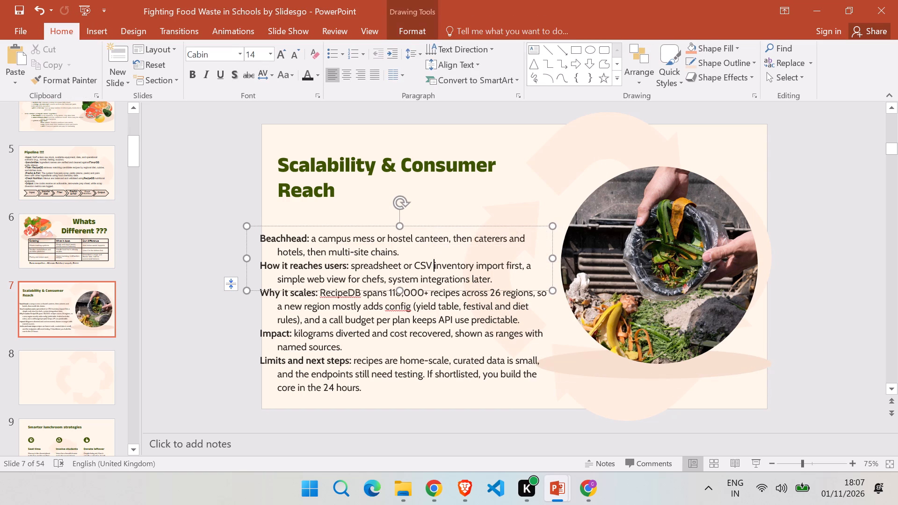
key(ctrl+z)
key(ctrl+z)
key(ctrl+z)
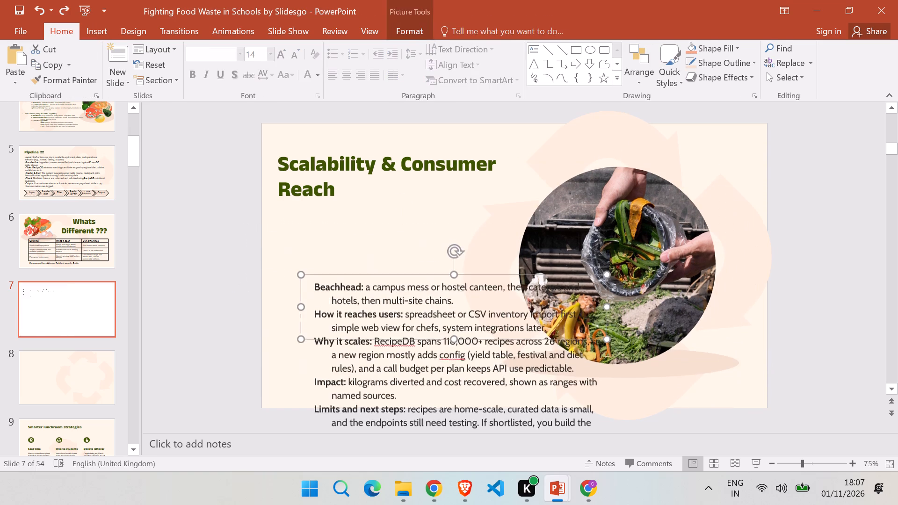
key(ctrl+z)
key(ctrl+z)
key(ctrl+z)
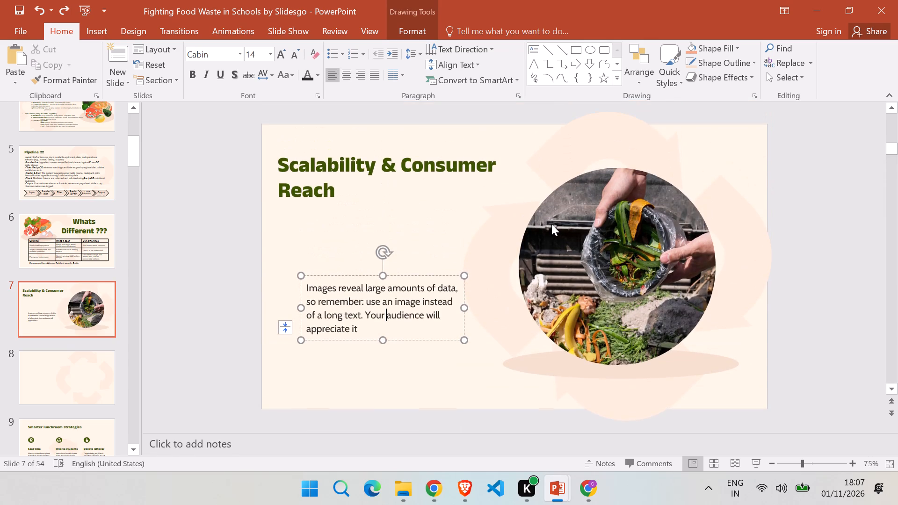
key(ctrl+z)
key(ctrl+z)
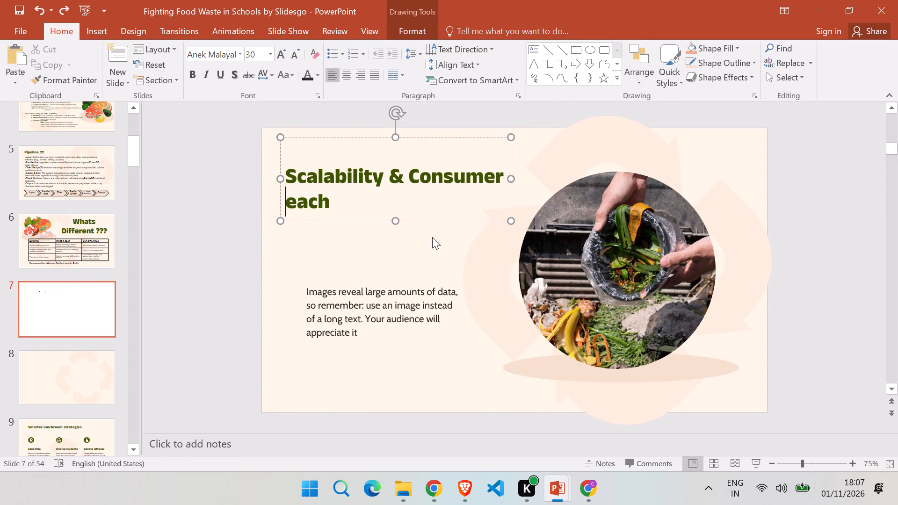
Move the "Computer mockup" template slide up so it becomes slide 7, directly after the "Whats Different ???" slide.
scroll(55, 369, down, 3)
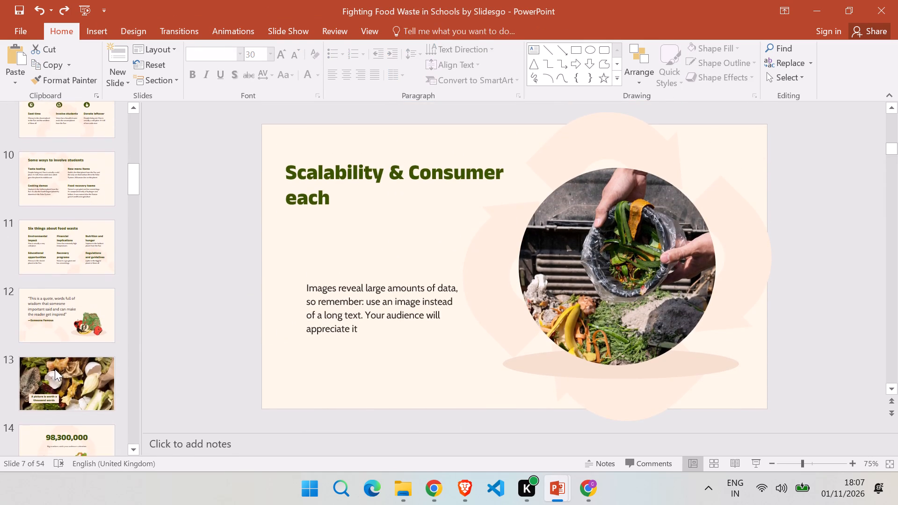
scroll(55, 369, down, 1)
click(65, 269)
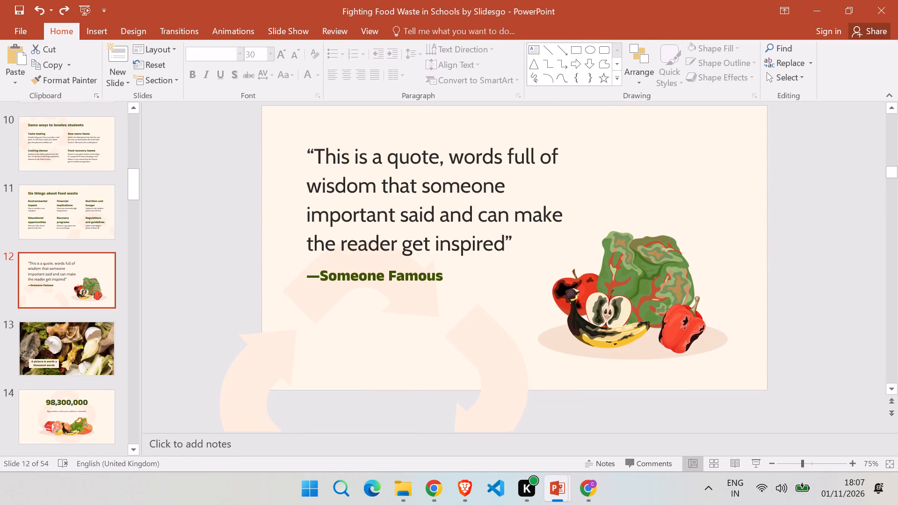
click(500, 242)
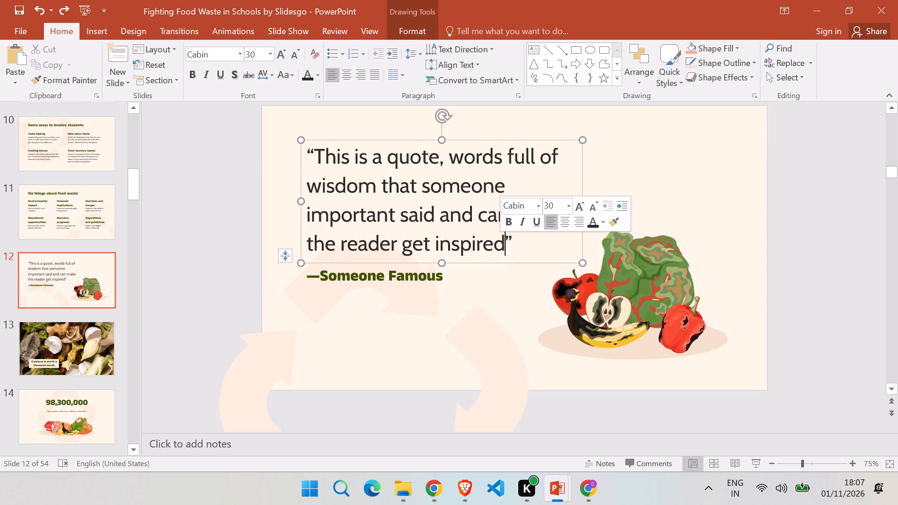
scroll(38, 340, down, 3)
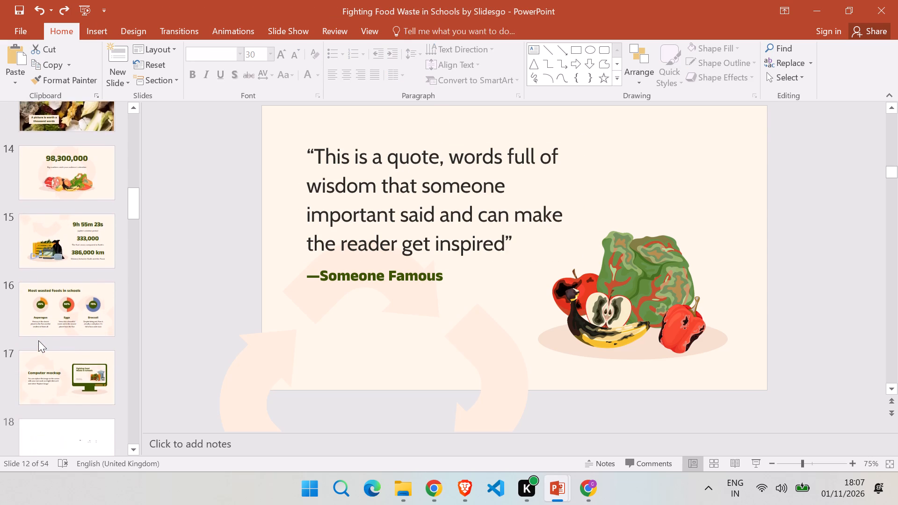
scroll(38, 340, down, 1)
click(56, 314)
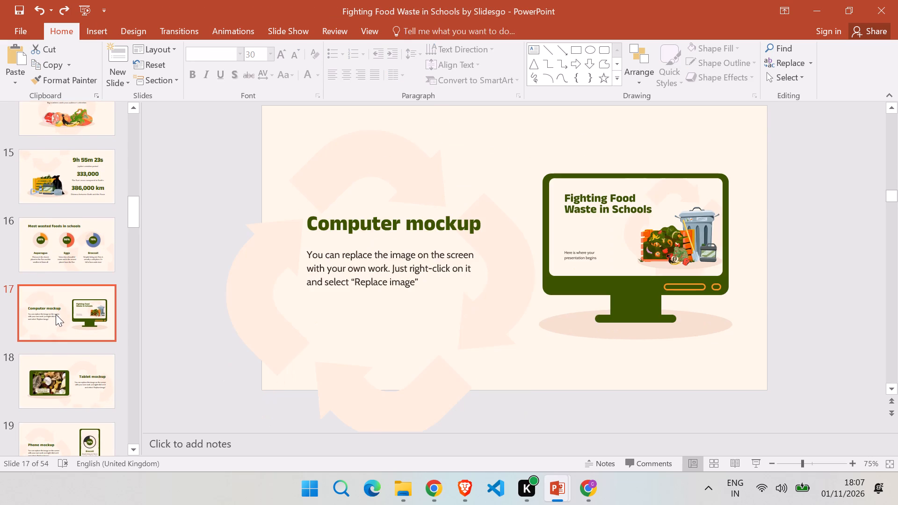
drag(36, 325, 62, 152)
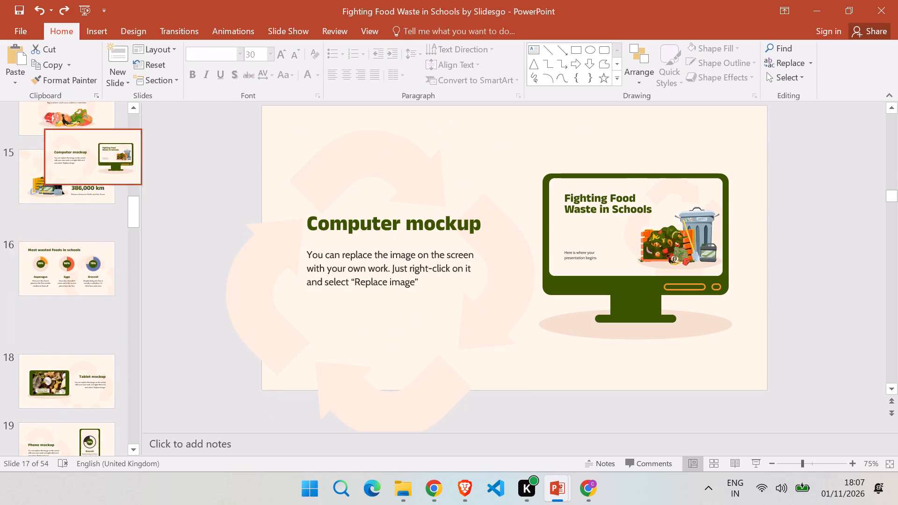
drag(62, 152, 38, 104)
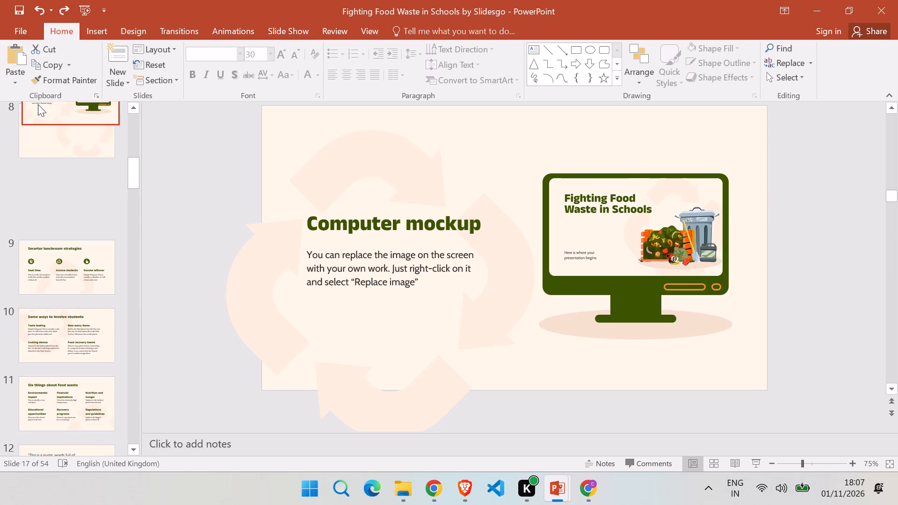
drag(38, 104, 45, 378)
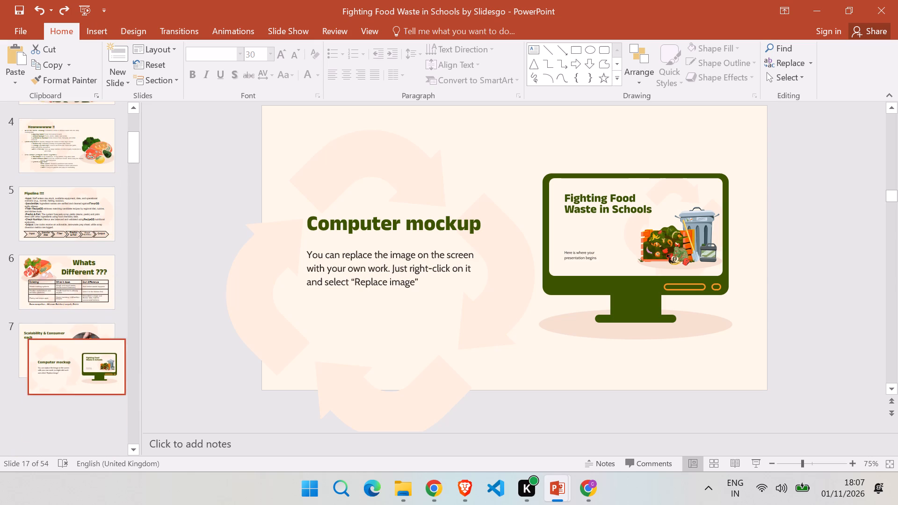
drag(45, 378, 47, 351)
Replace the "Computer mockup" title with "Scalability and Consumer Reach".
click(469, 225)
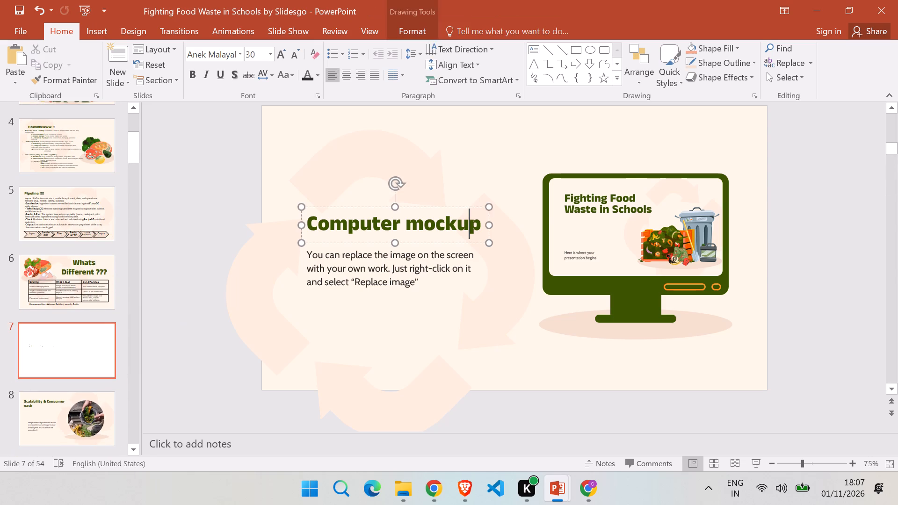
drag(479, 224, 334, 235)
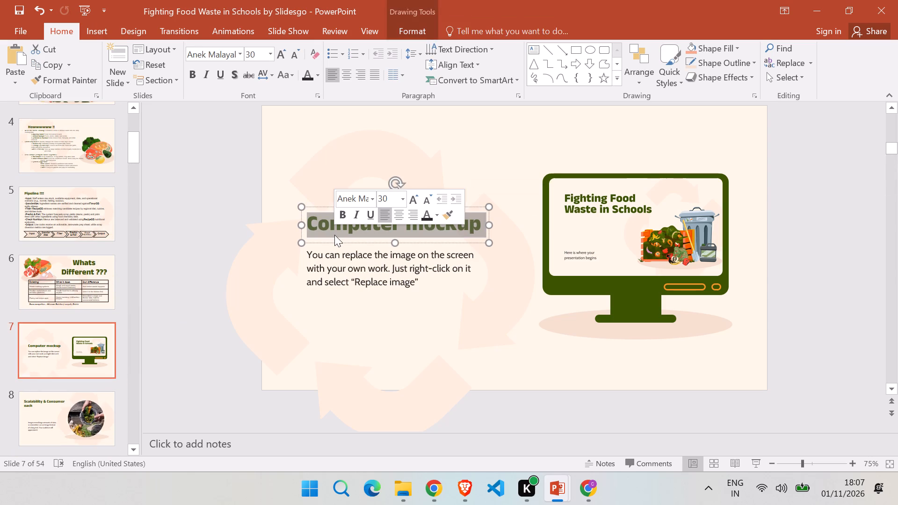
text(Scalabil)
key(t)
key(BackSpace)
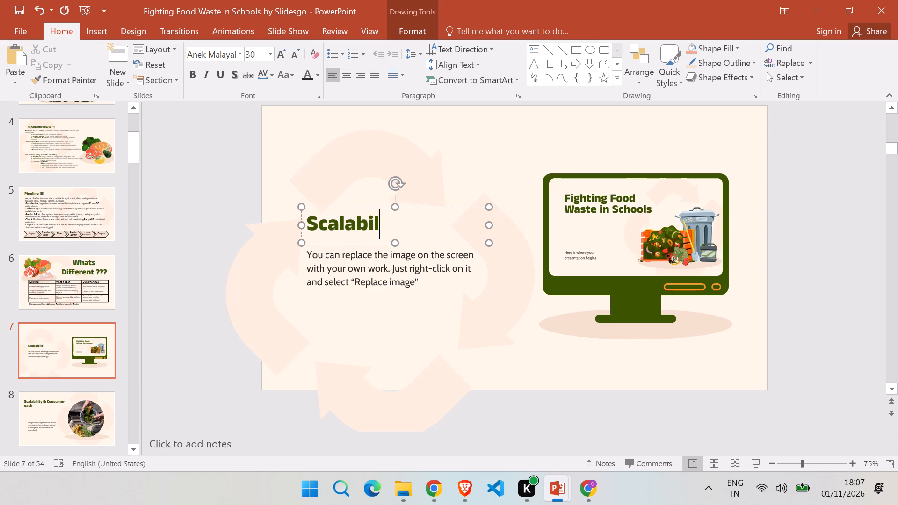
text(ity and Consumaer)
key(space)
key(BackSpace)
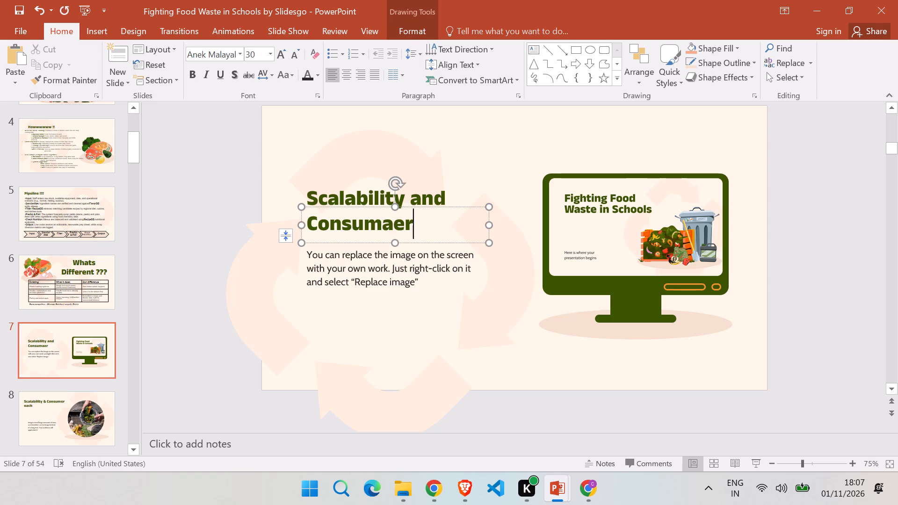
key(BackSpace)
key(BackSpace)
key(BackSpace)
text(er Reach)
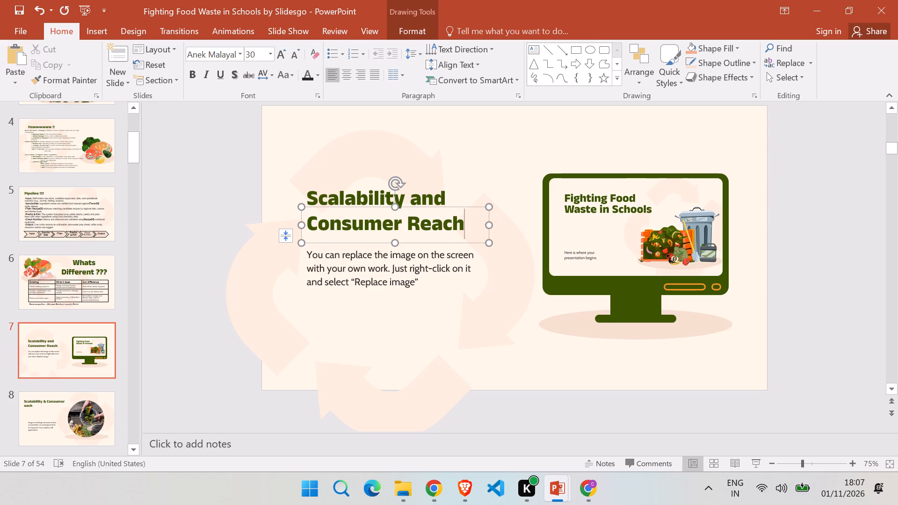
Move the title up and slightly left, near the top of the slide.
drag(471, 207, 463, 153)
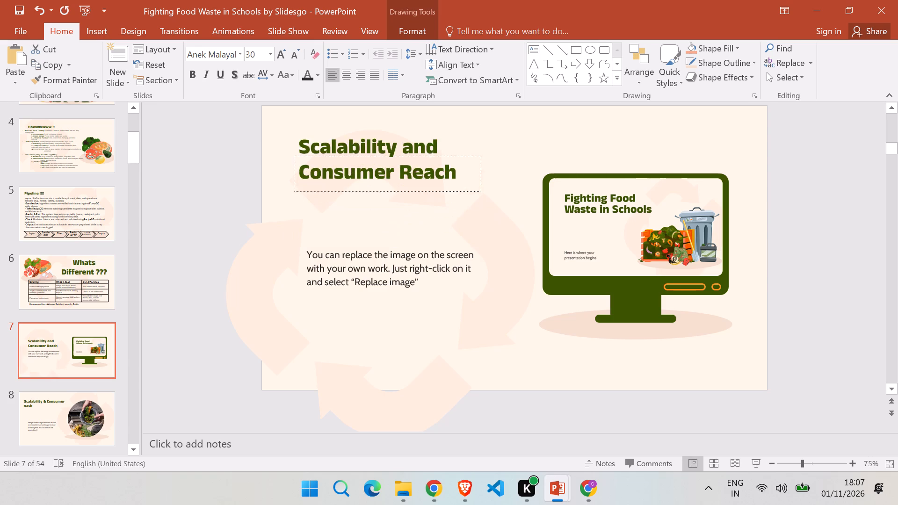
drag(463, 153, 451, 143)
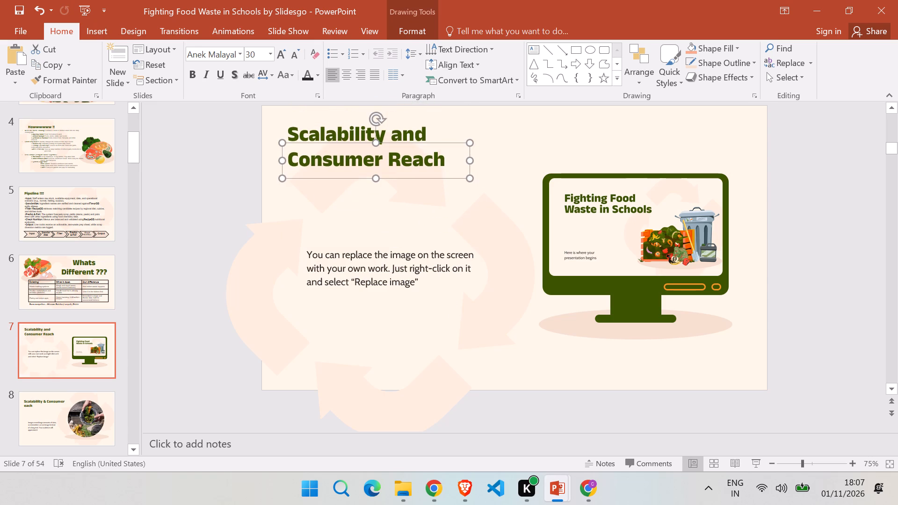
Replace the placeholder body text with the copied outline, from "Beachhead" through "Limits and next steps".
click(425, 266)
key(ctrl+a)
key(ctrl+v)
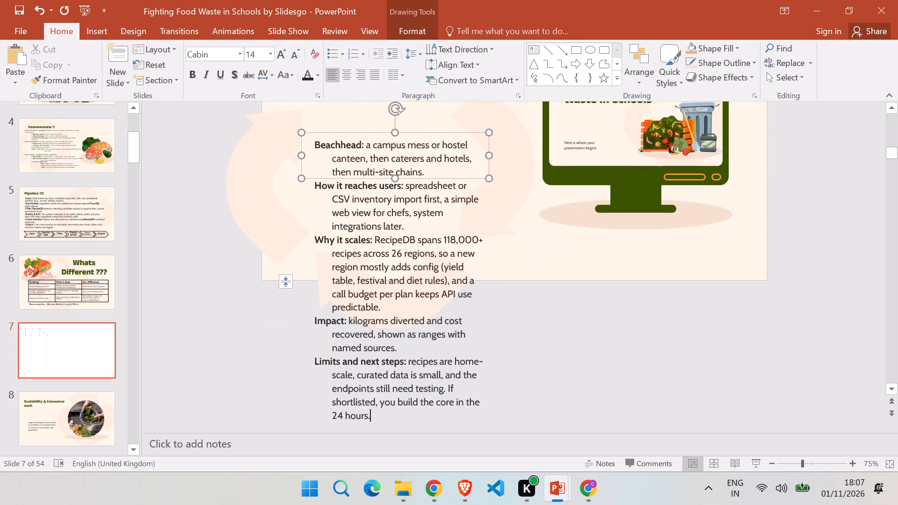
Widen the body text box and shift it left, ending its right edge just short of the monitor illustration.
click(464, 248)
drag(492, 157, 500, 158)
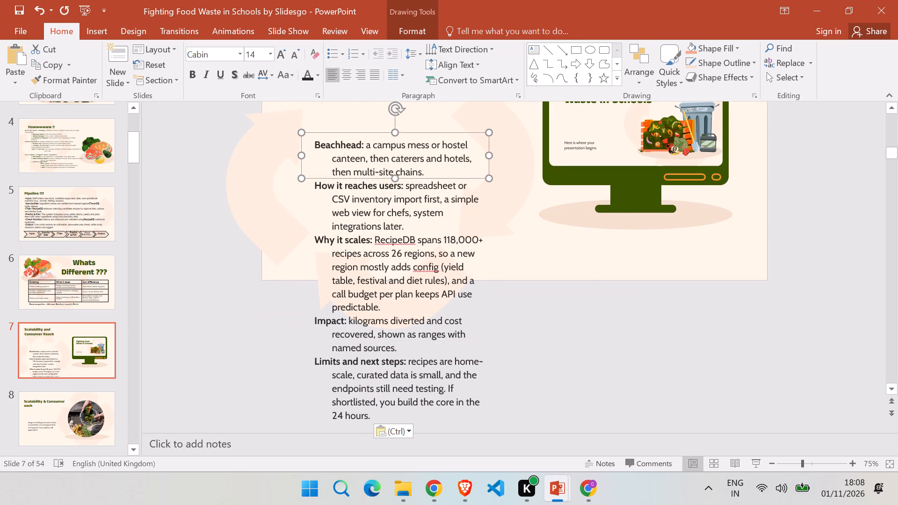
drag(500, 158, 633, 188)
drag(511, 233, 467, 188)
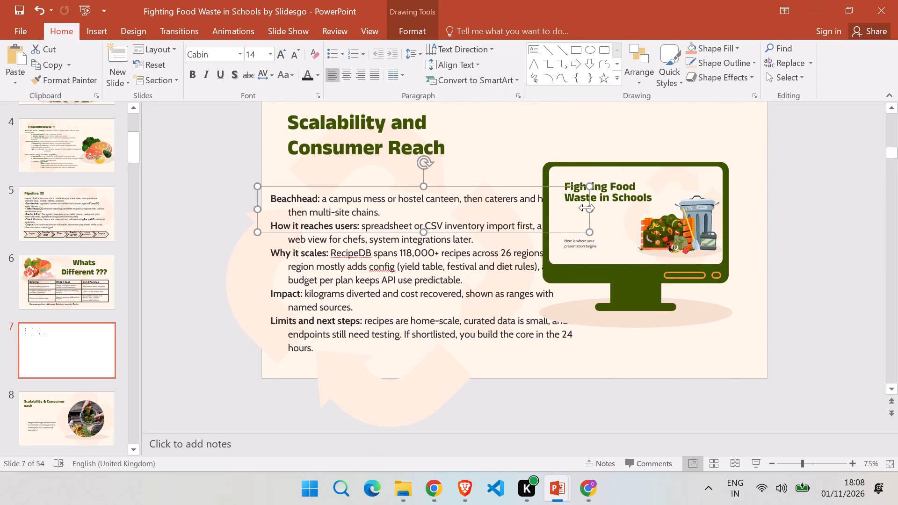
drag(587, 208, 535, 213)
Shift the monitor illustration together with its screen picture rightward, clear of the body text.
double_click(601, 205)
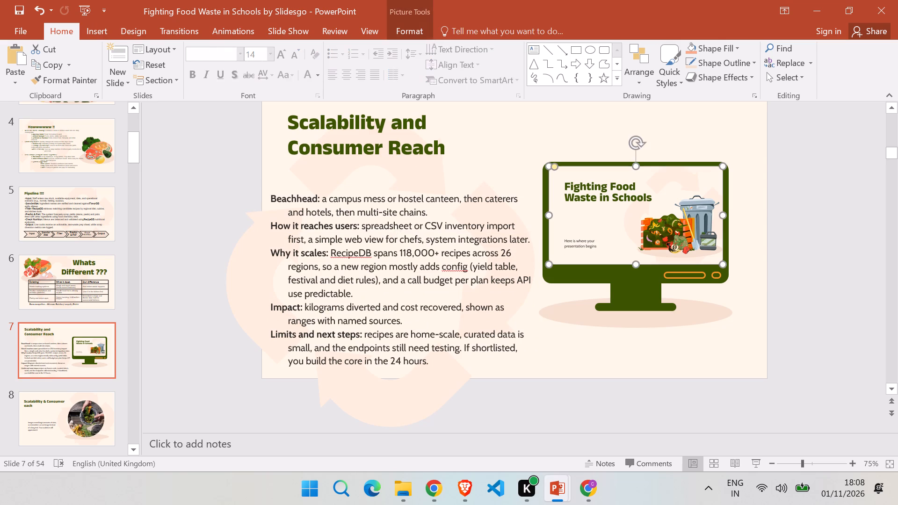
drag(507, 125, 619, 236)
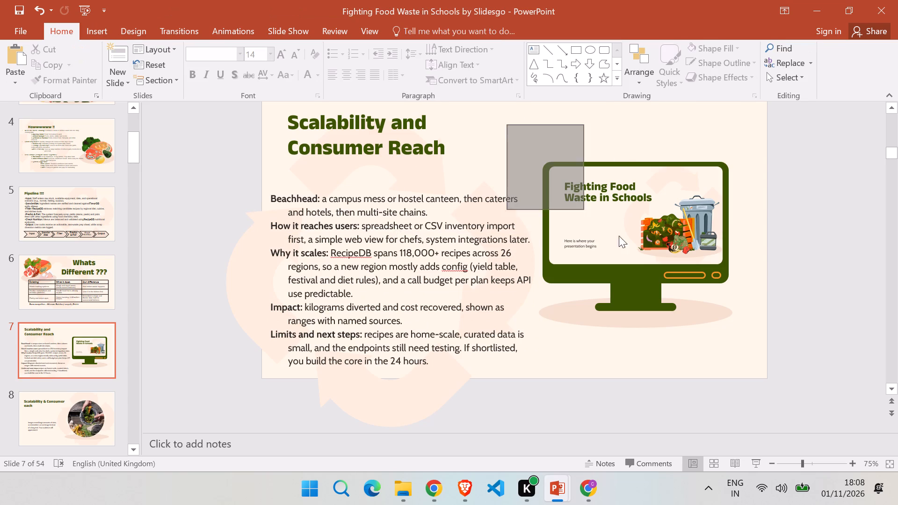
drag(619, 236, 798, 358)
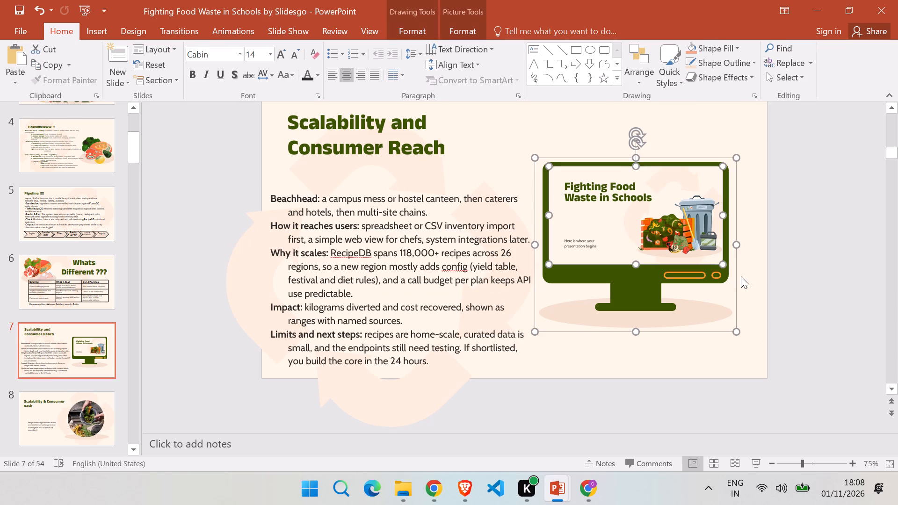
drag(736, 276, 763, 274)
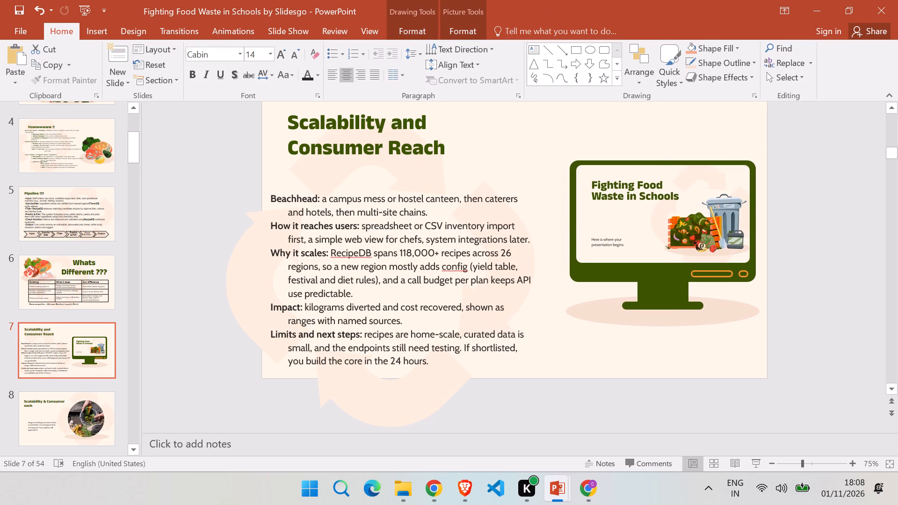
drag(763, 274, 763, 274)
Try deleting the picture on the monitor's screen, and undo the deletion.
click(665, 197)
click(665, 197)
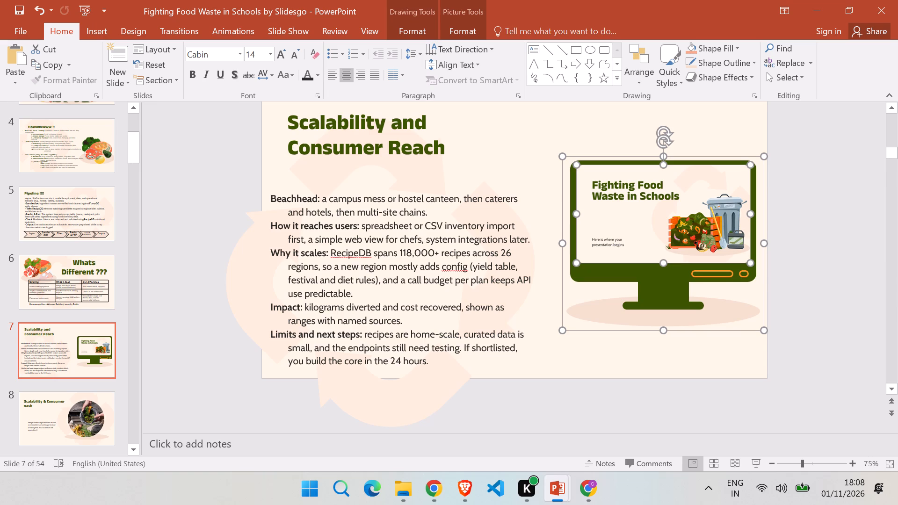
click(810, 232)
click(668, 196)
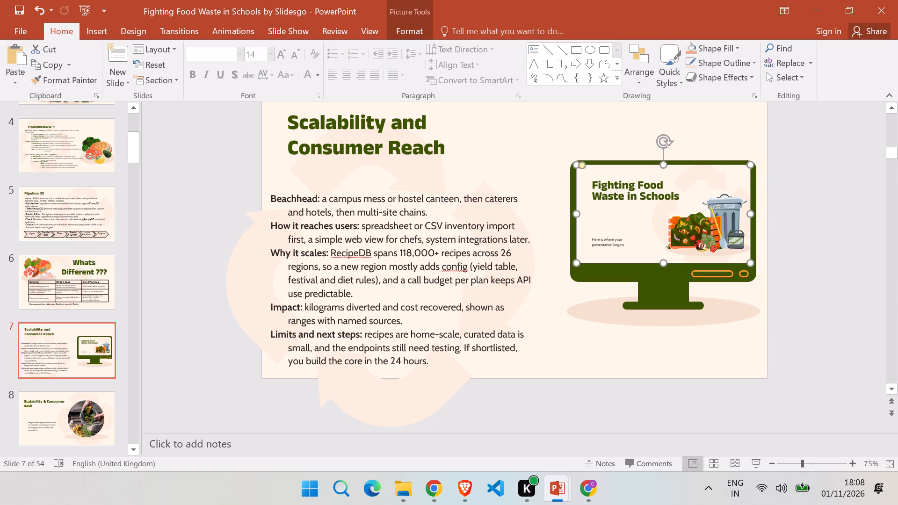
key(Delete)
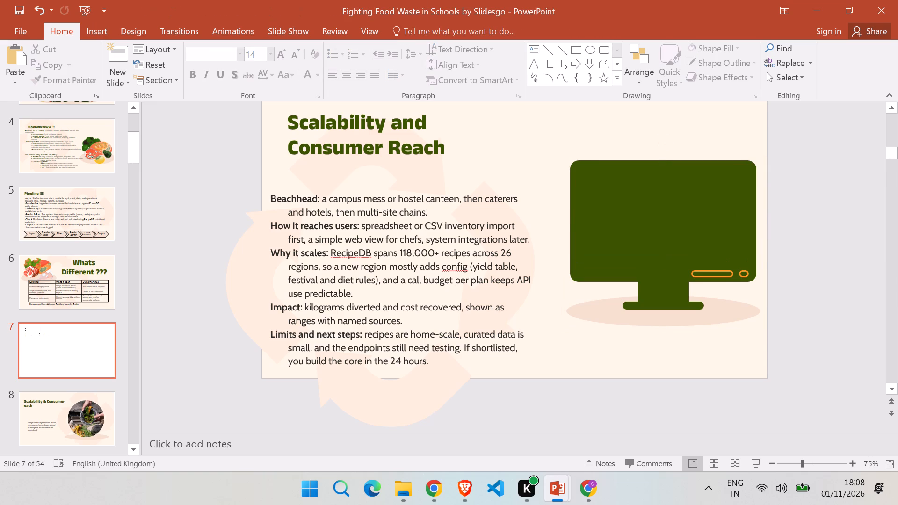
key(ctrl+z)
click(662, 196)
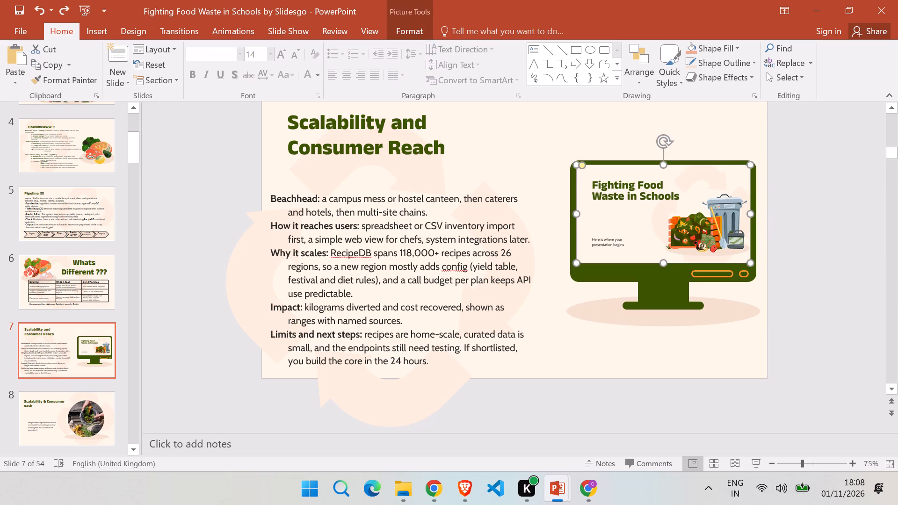
Capture a screenshot of slide 1, the "Commercial kitchens lose food before it reaches a plate." slide.
scroll(73, 189, up, 3)
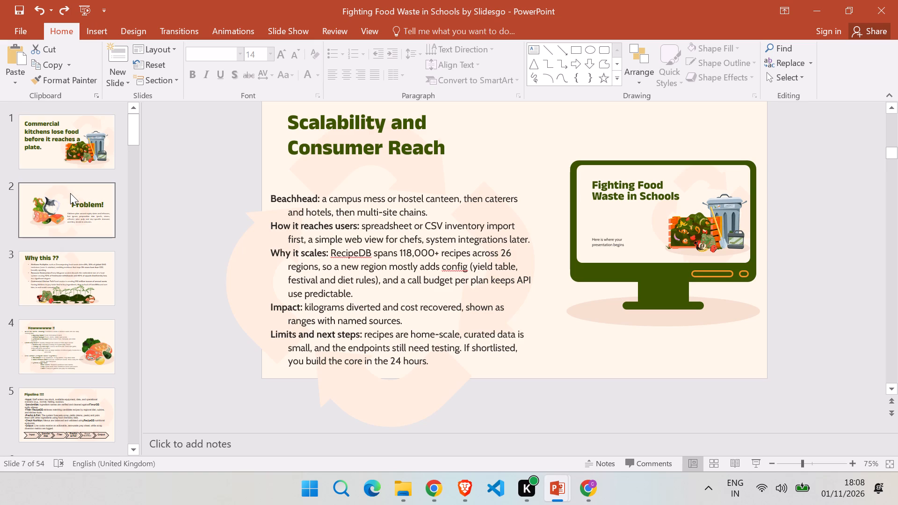
click(68, 140)
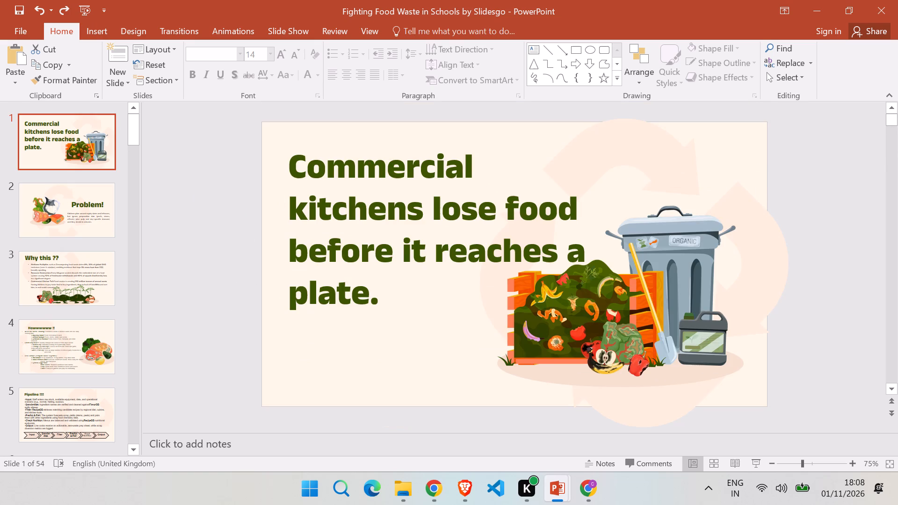
key(Print)
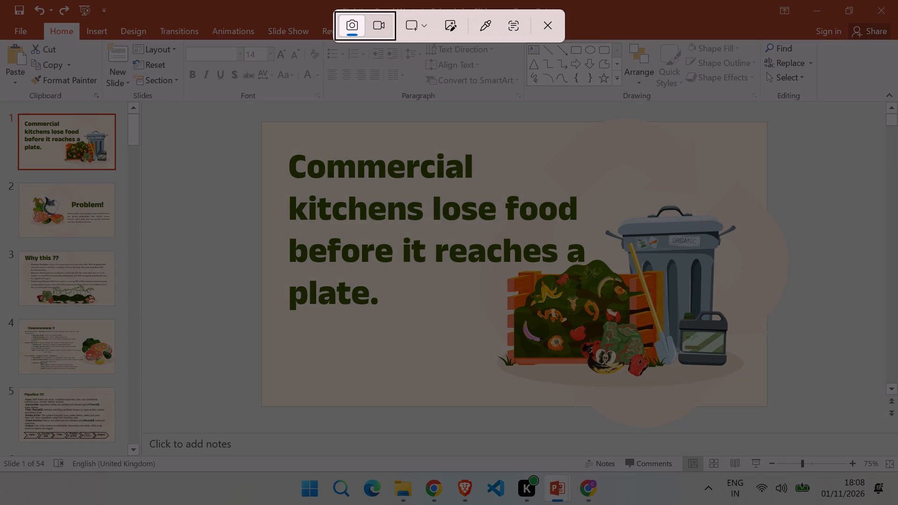
drag(263, 123, 809, 410)
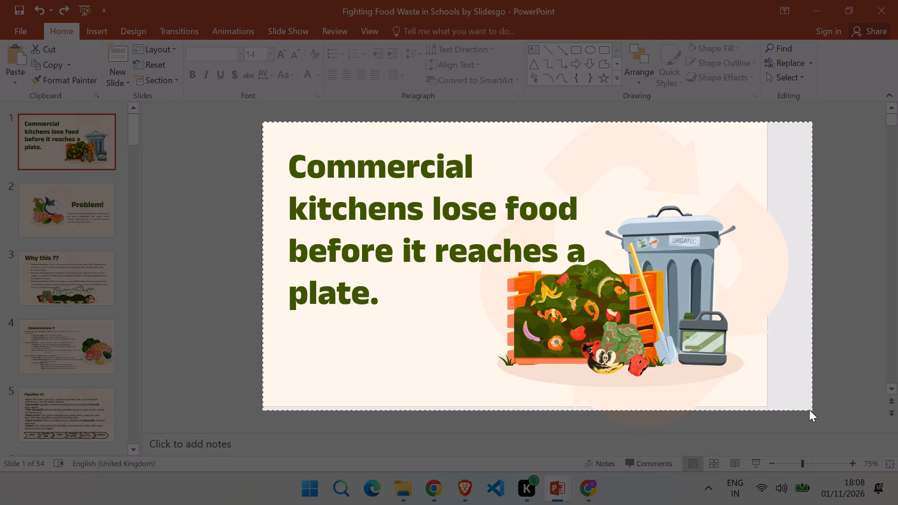
drag(809, 410, 768, 405)
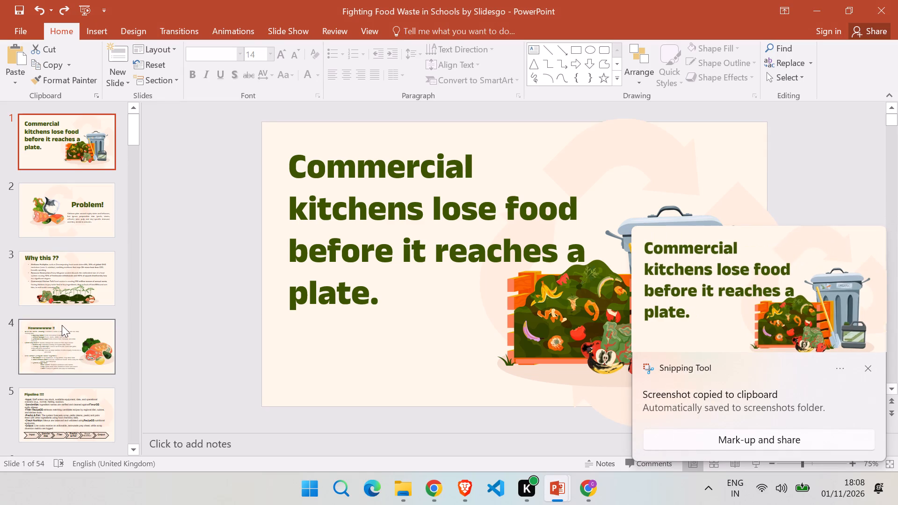
Paste the title-slide screenshot onto slide 7, "Scalability and Consumer Reach".
scroll(52, 344, down, 3)
click(87, 284)
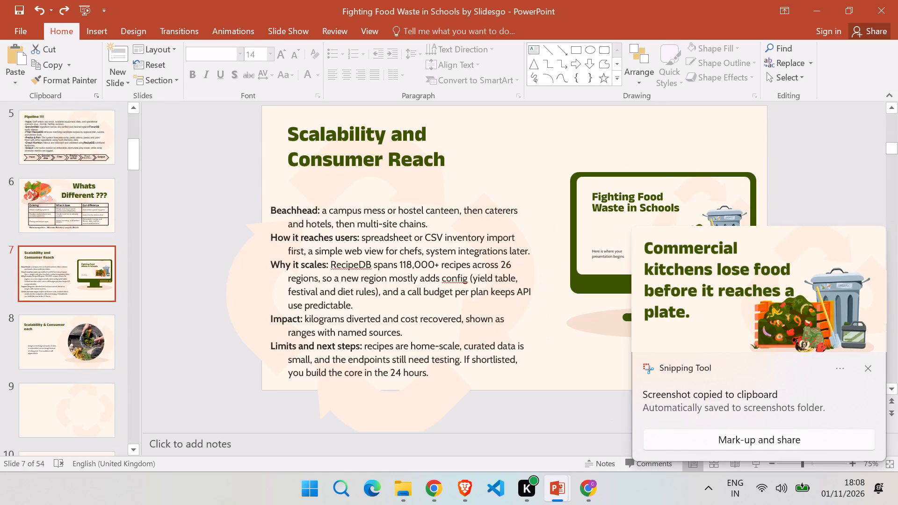
click(596, 263)
key(ctrl+v)
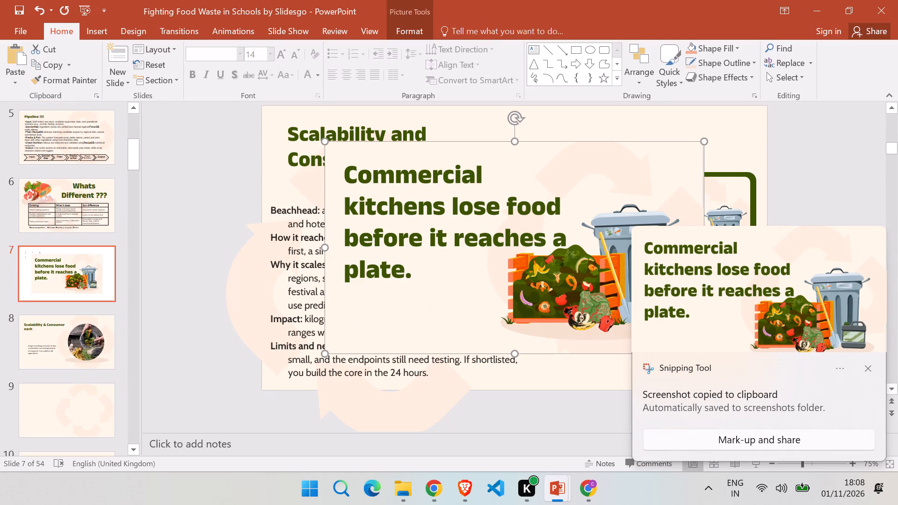
Delete the original "Fighting Food Waste in Schools" picture from the monitor's screen.
click(734, 177)
key(Delete)
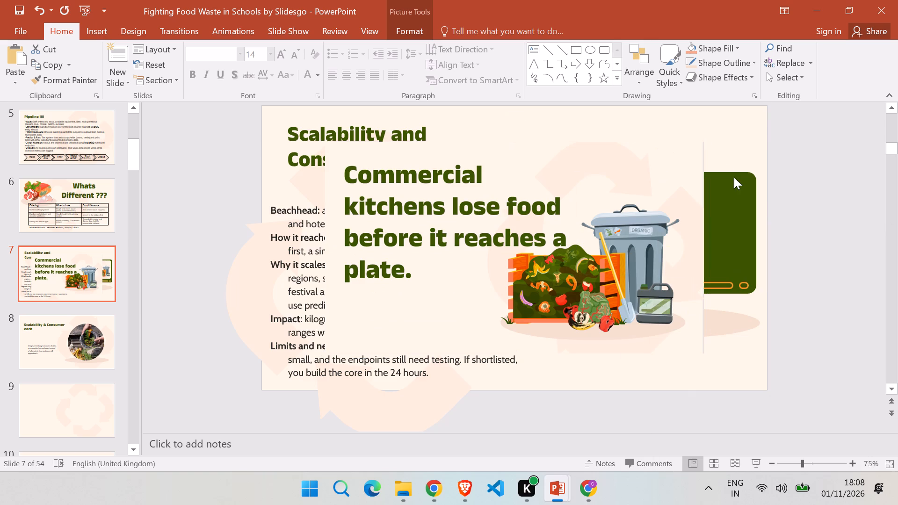
Shrink the pasted title-slide screenshot and position it to fill the monitor's screen on slide 7.
click(681, 173)
drag(704, 143, 484, 302)
drag(422, 312, 677, 242)
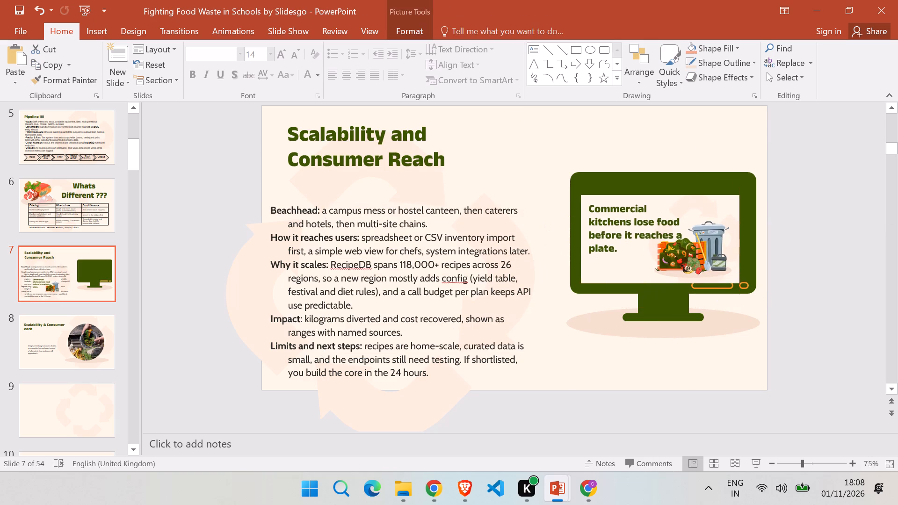
drag(677, 242, 681, 232)
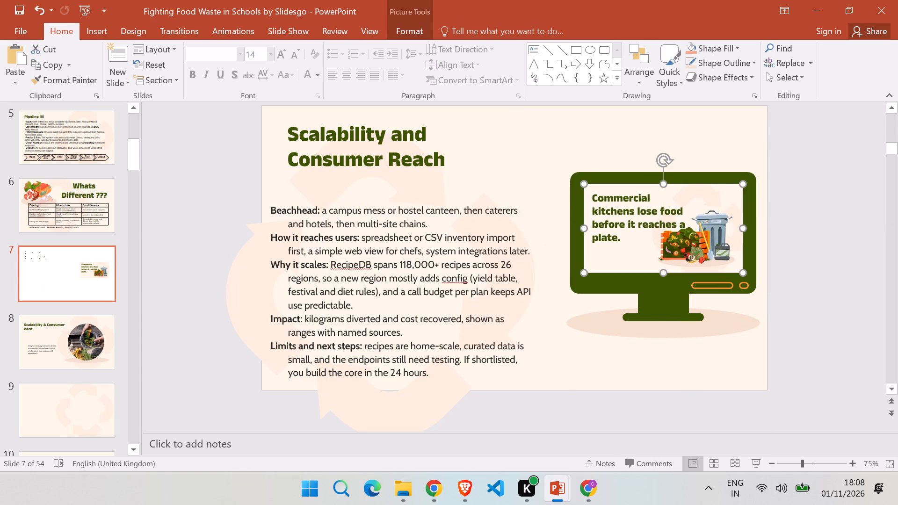
drag(742, 184, 747, 181)
click(688, 209)
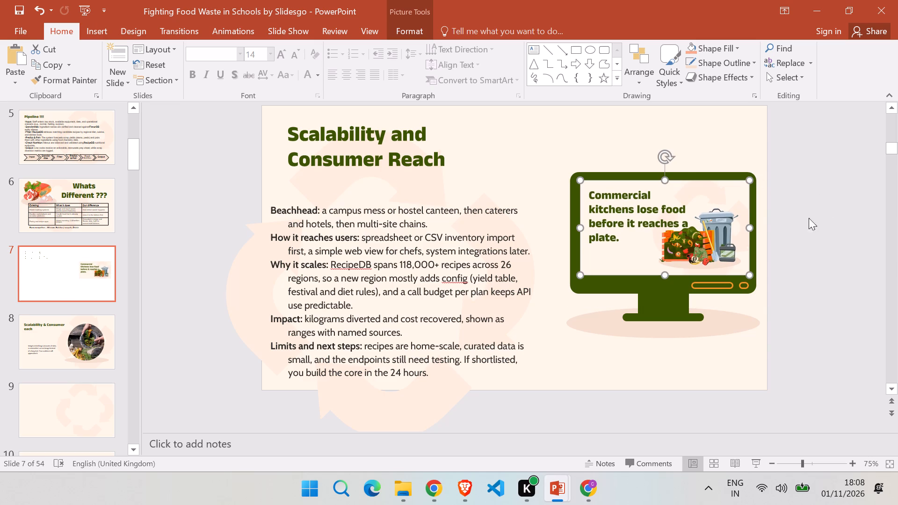
click(692, 227)
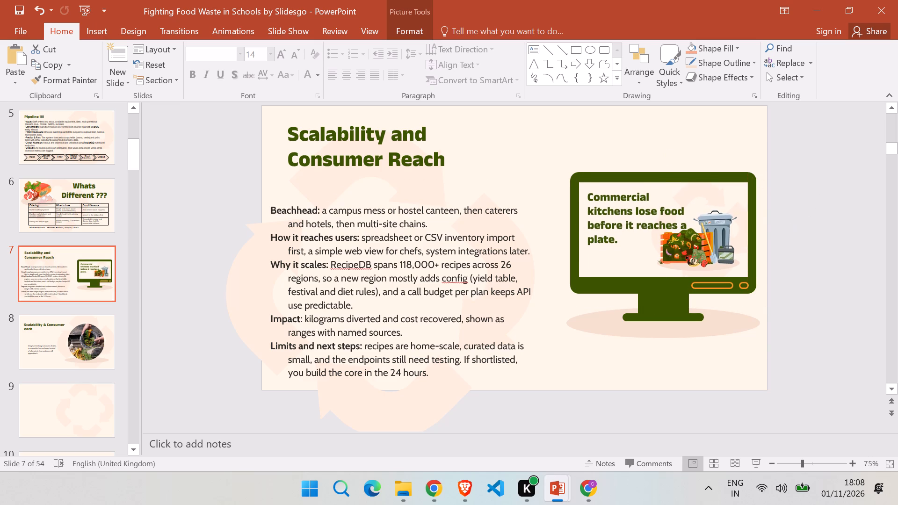
Widen the body text box on slide 7 up to the monitor and move it up beneath the title.
click(441, 245)
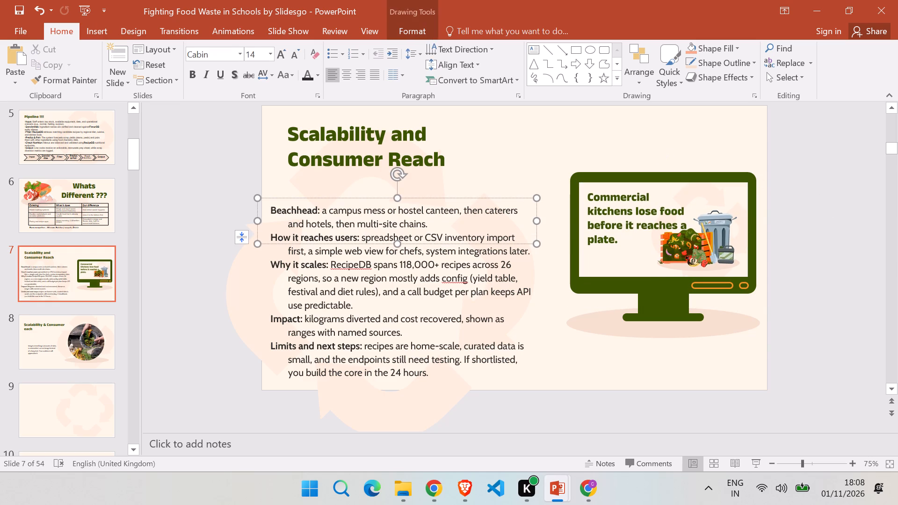
drag(538, 222, 572, 221)
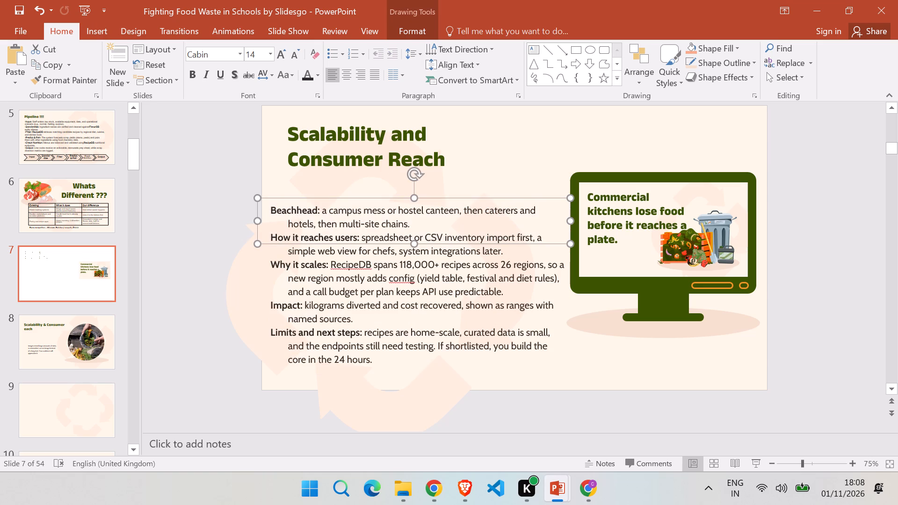
drag(506, 200, 511, 179)
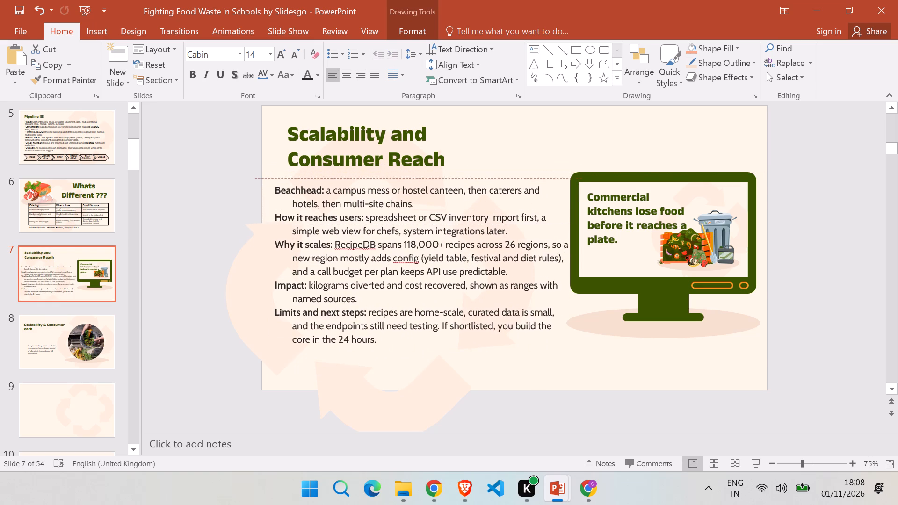
drag(511, 179, 512, 180)
Apply bullets to all five body paragraphs, from "Beachhead" to "Limits and next steps".
click(482, 235)
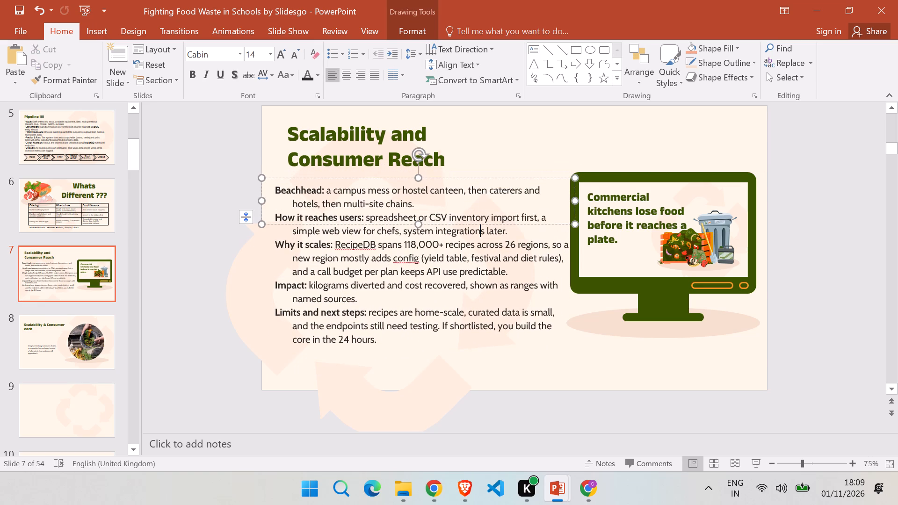
key(ctrl+a)
click(330, 58)
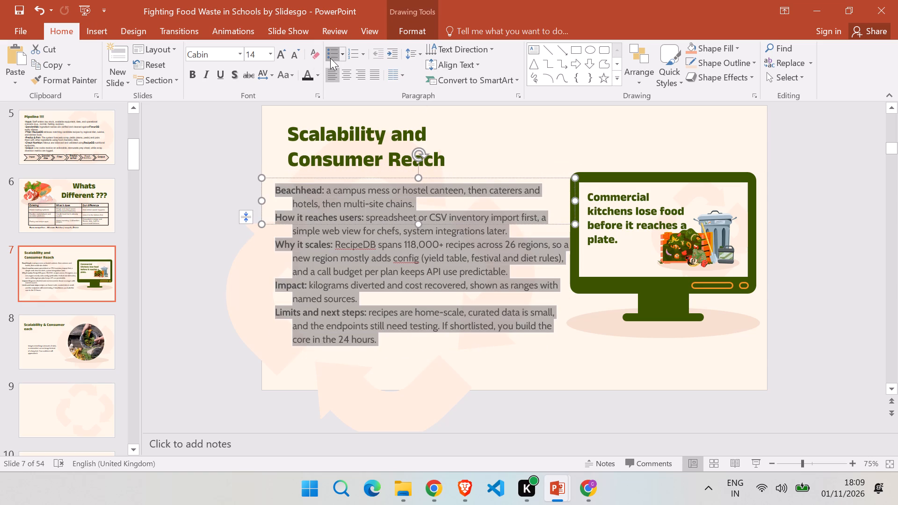
click(354, 193)
Widen the "Scalability and Consumer Reach" title box to about the width of the body text.
click(412, 148)
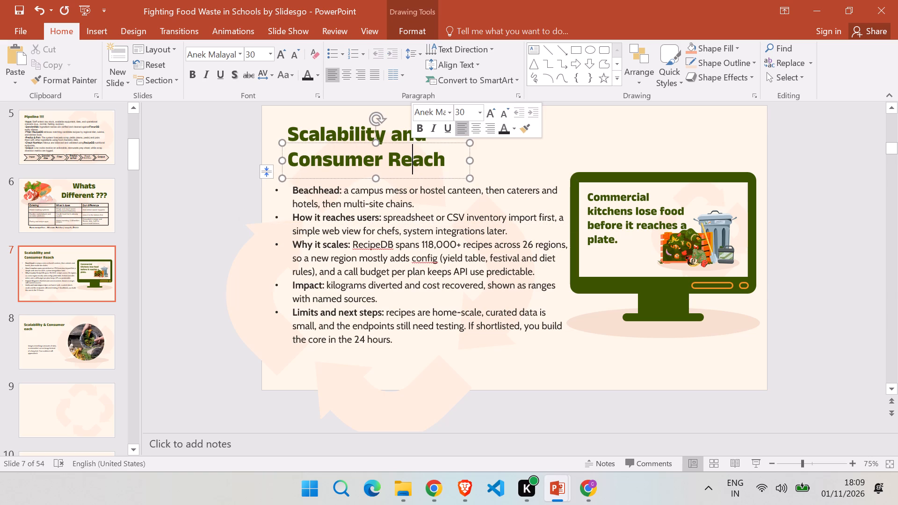
click(500, 156)
click(414, 124)
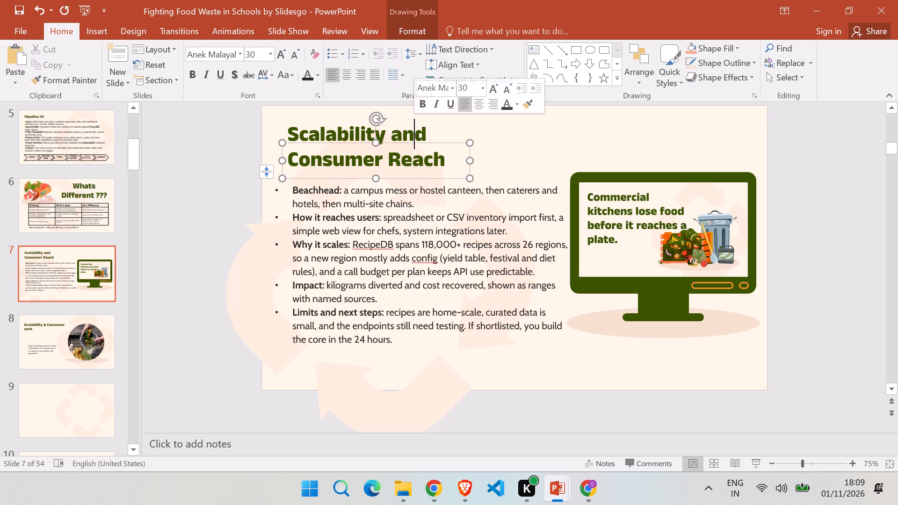
drag(468, 156, 566, 158)
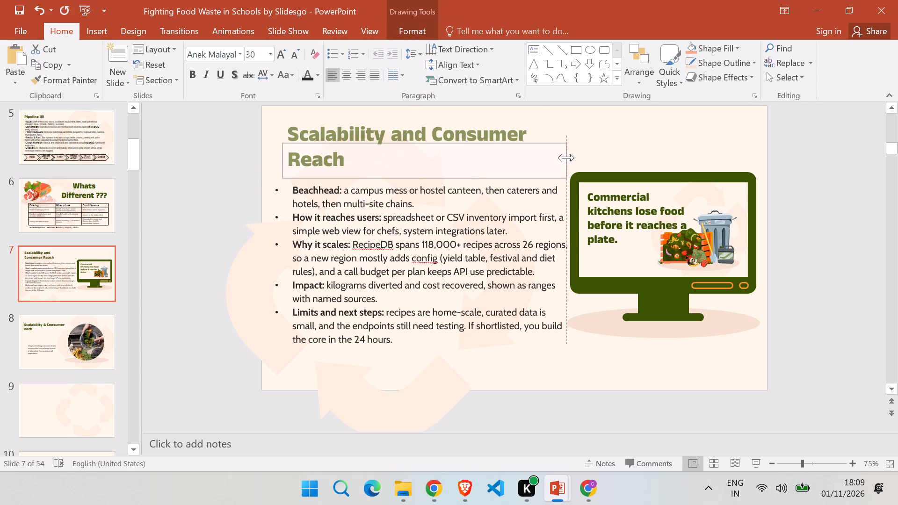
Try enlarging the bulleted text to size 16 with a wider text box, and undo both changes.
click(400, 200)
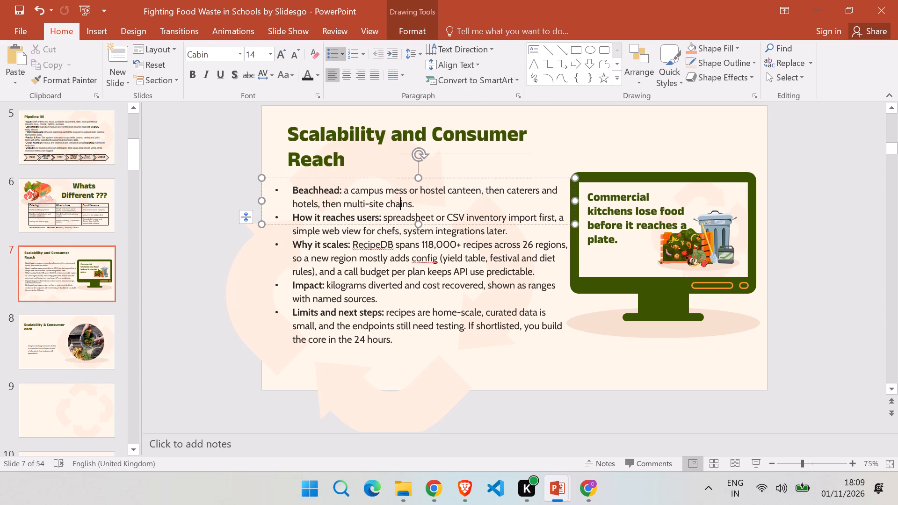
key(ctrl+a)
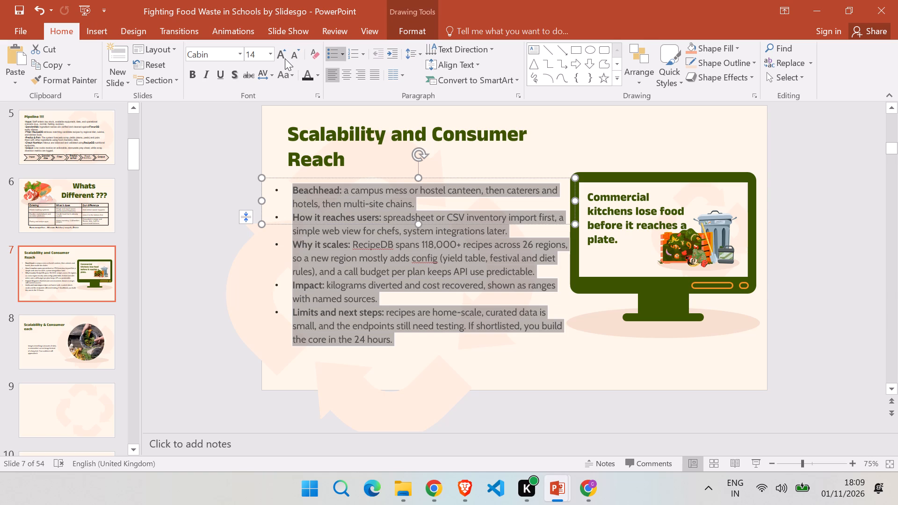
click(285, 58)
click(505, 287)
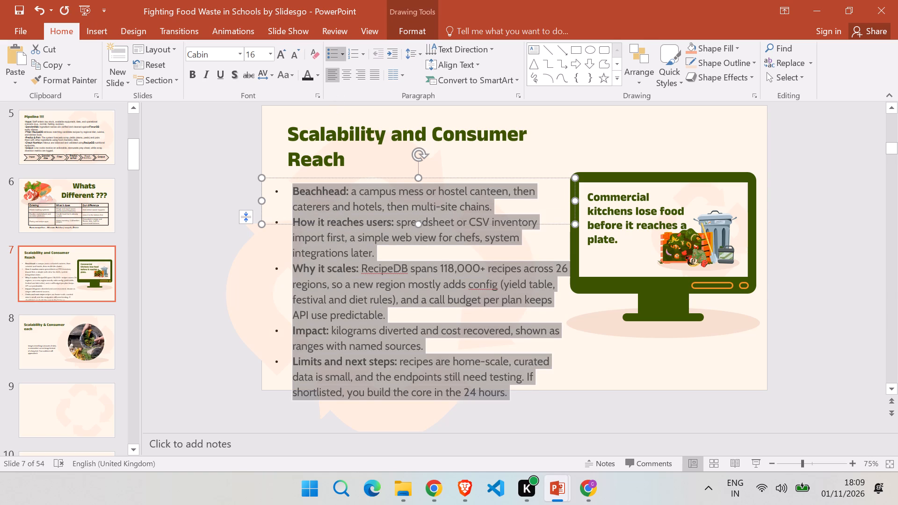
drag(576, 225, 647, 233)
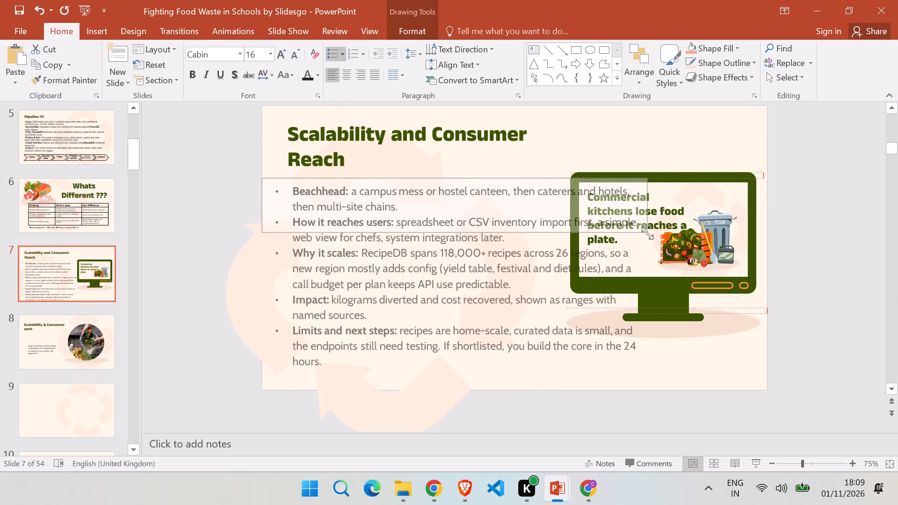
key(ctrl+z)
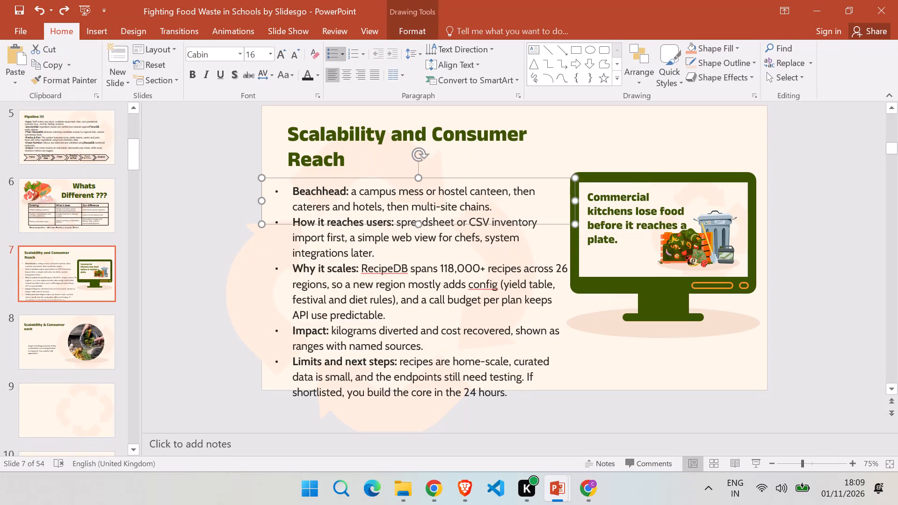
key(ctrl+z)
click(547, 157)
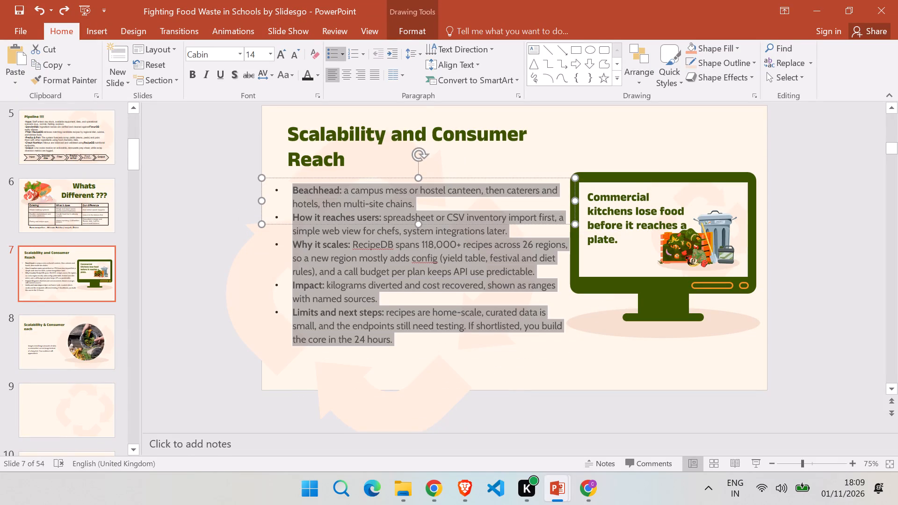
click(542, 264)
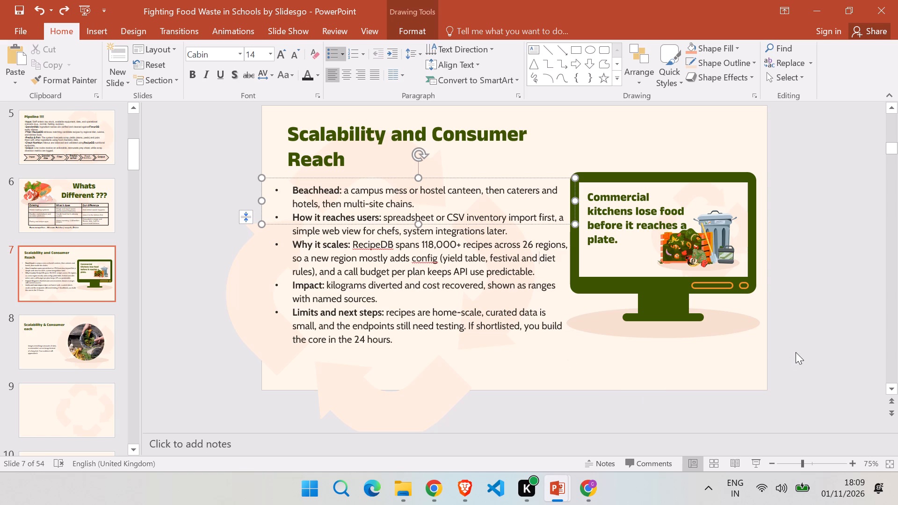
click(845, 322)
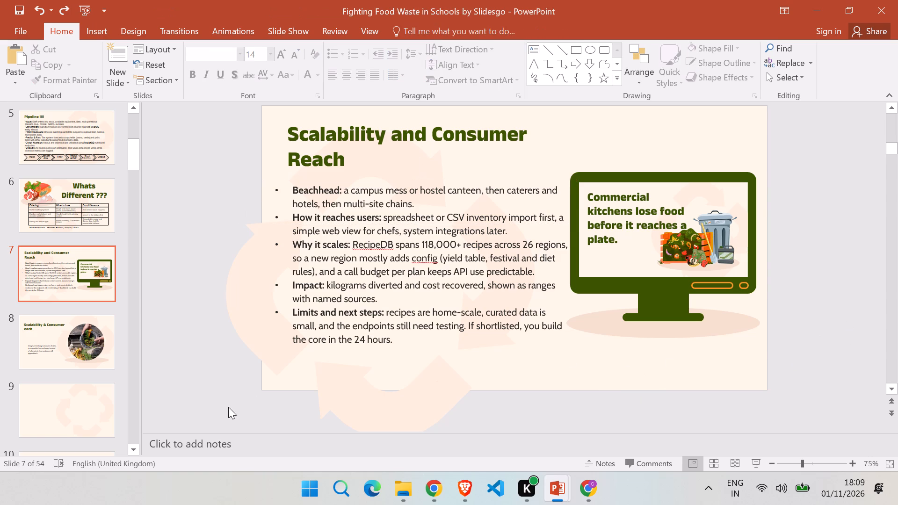
Delete the "Images reveal large amounts of data" body text on slide 8.
click(99, 364)
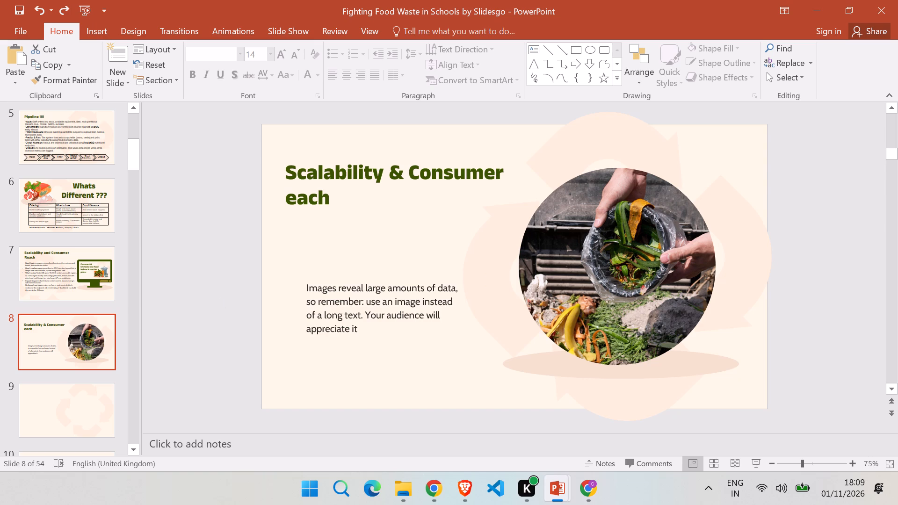
click(391, 325)
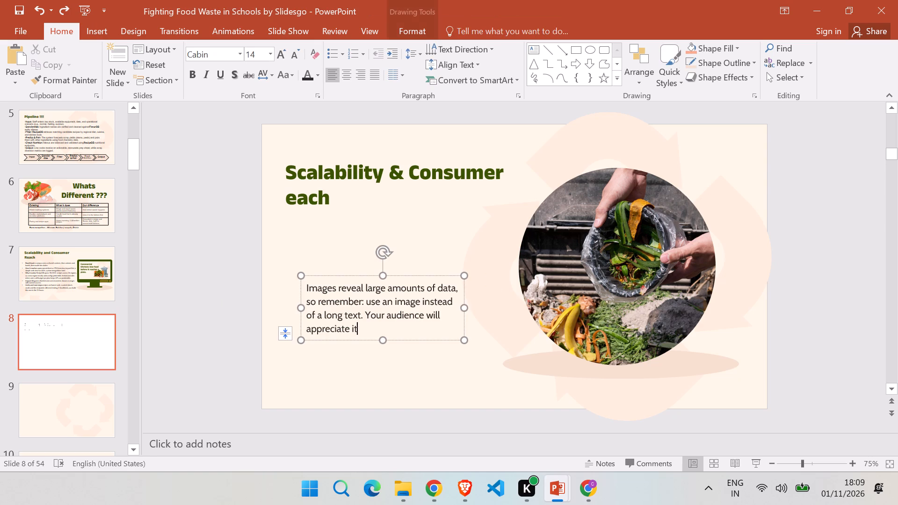
drag(391, 325, 301, 293)
key(BackSpace)
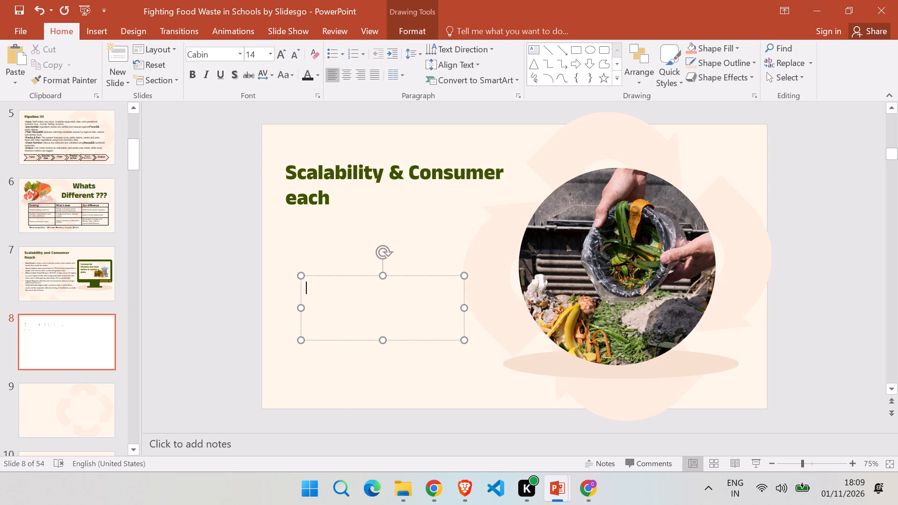
click(371, 186)
drag(351, 211, 278, 181)
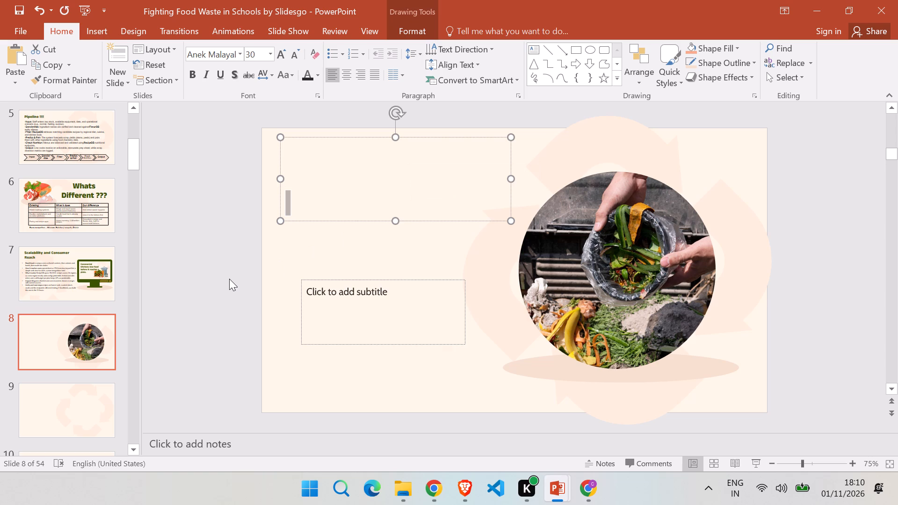
click(410, 152)
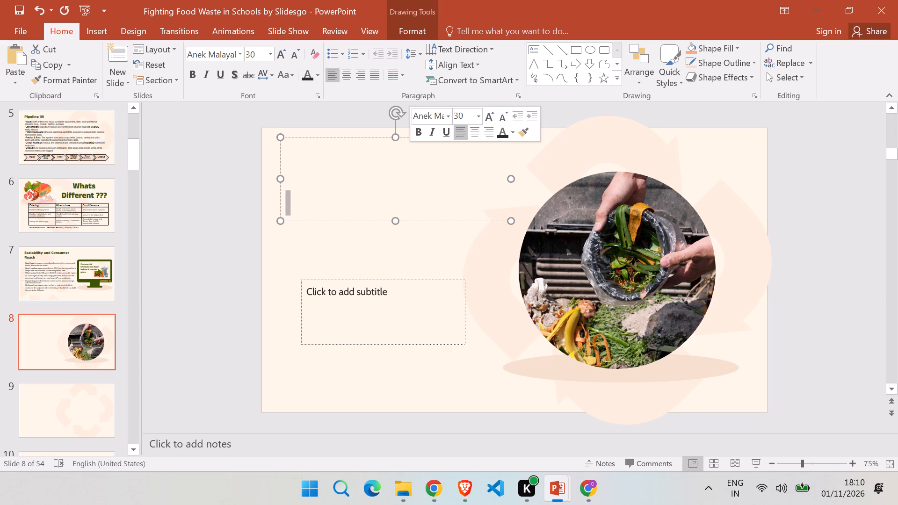
click(387, 170)
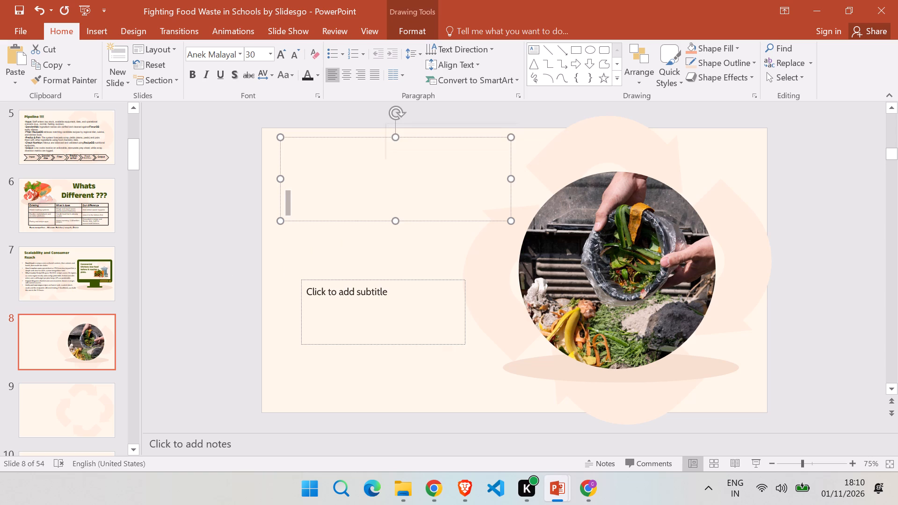
text(Thank Y)
text(ou from)
key(space)
text(Ashuo)
key(BackSpace)
text(tosh and Ashmit)
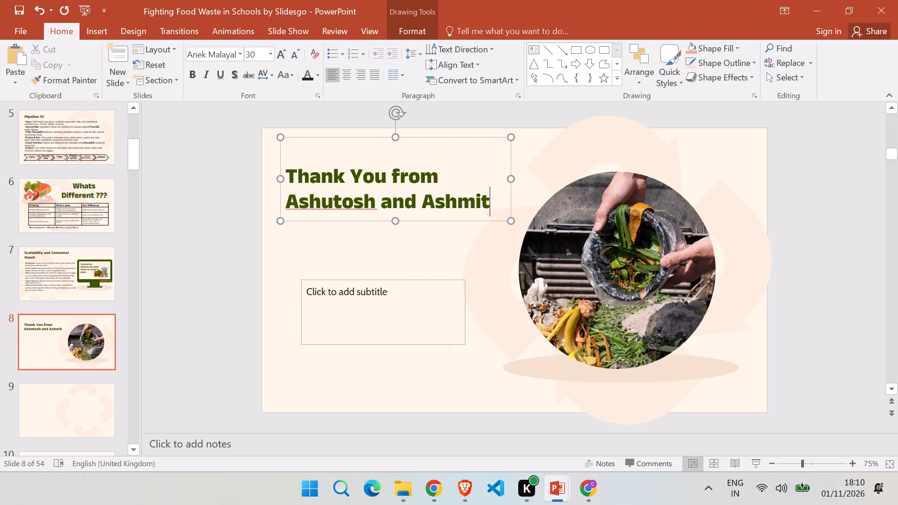
Delete the empty subtitle placeholder from slide 8.
click(418, 310)
drag(465, 341, 414, 310)
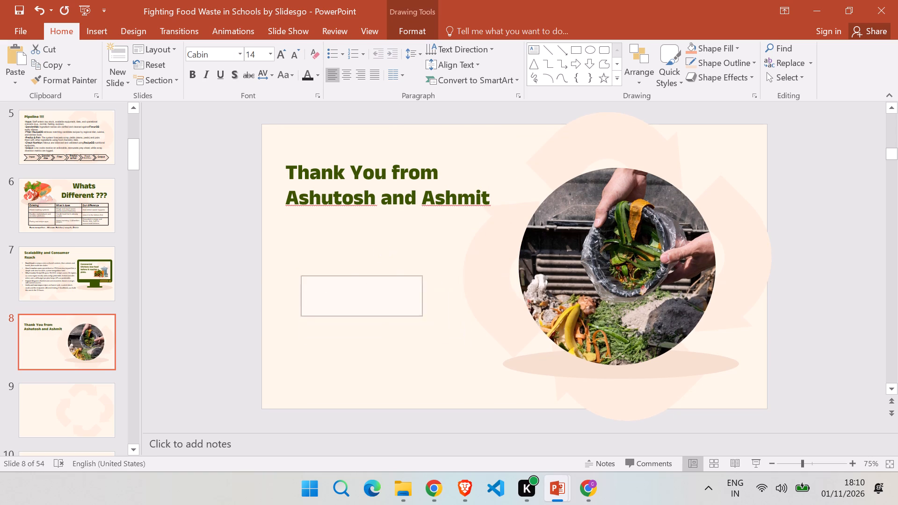
drag(414, 310, 406, 303)
key(Delete)
Move the thank-you title down to about mid-height on slide 8, beside the round compost photo.
click(466, 204)
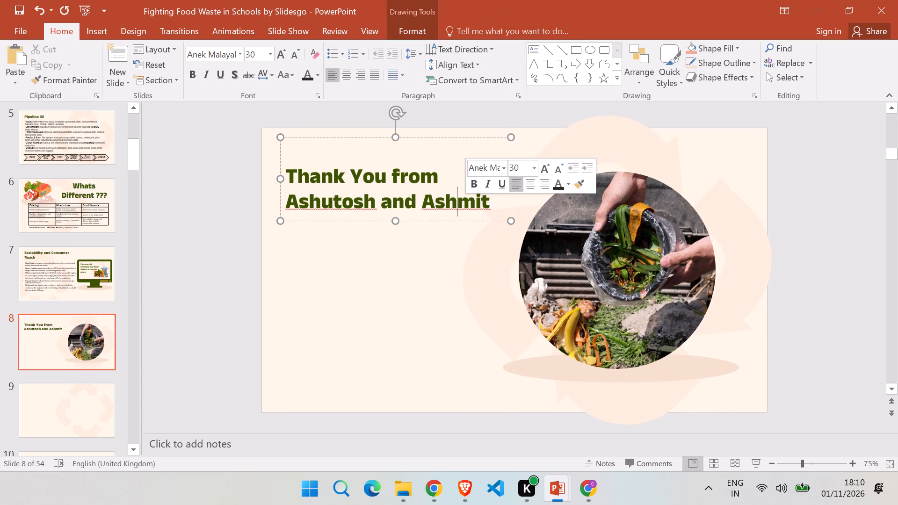
drag(465, 137, 471, 223)
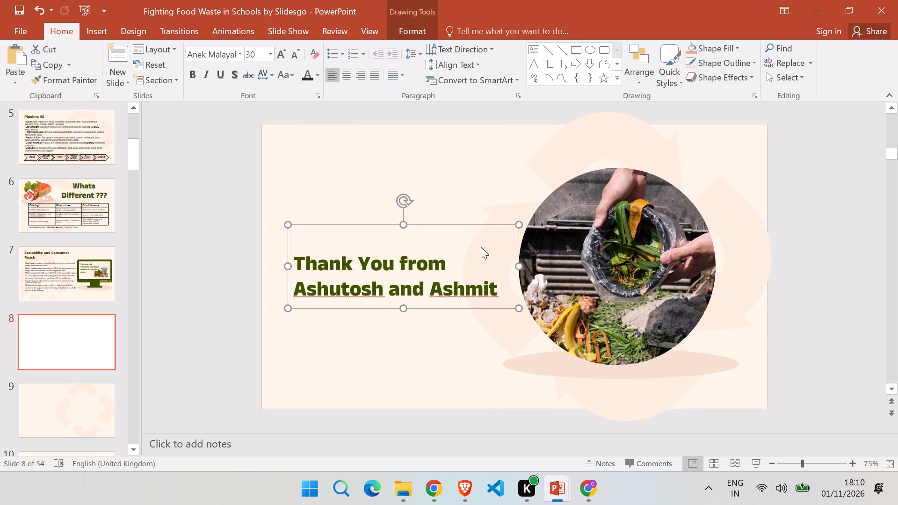
drag(499, 287, 403, 273)
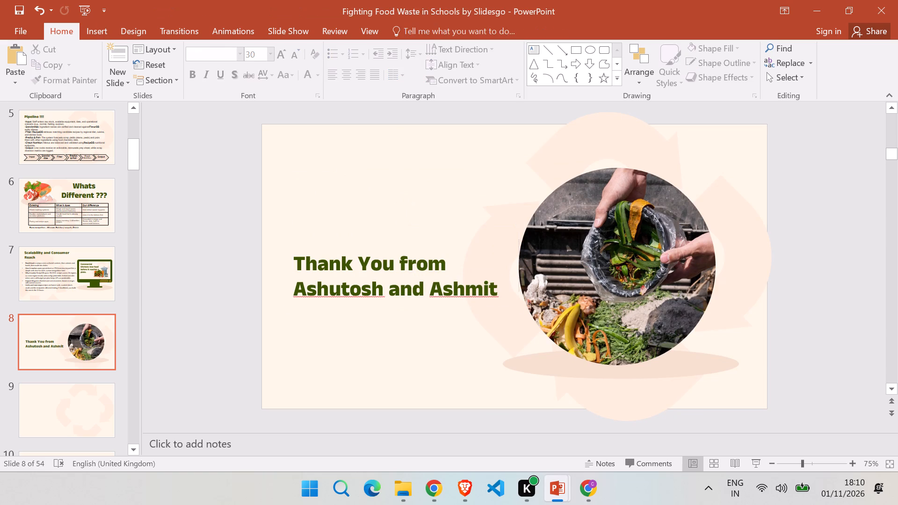
Enlarge all of the thank-you title text on slide 8 to font size 44.
click(403, 273)
key(ctrl+a)
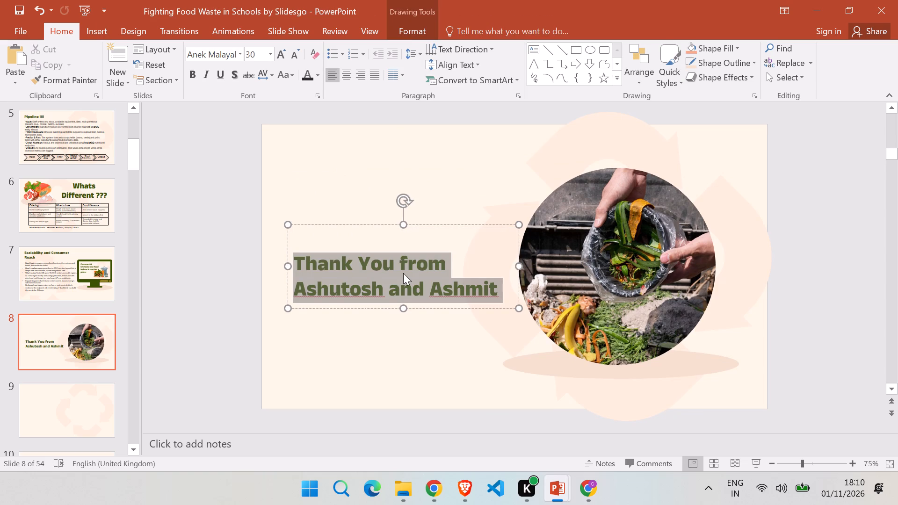
triple_click(286, 57)
click(286, 57)
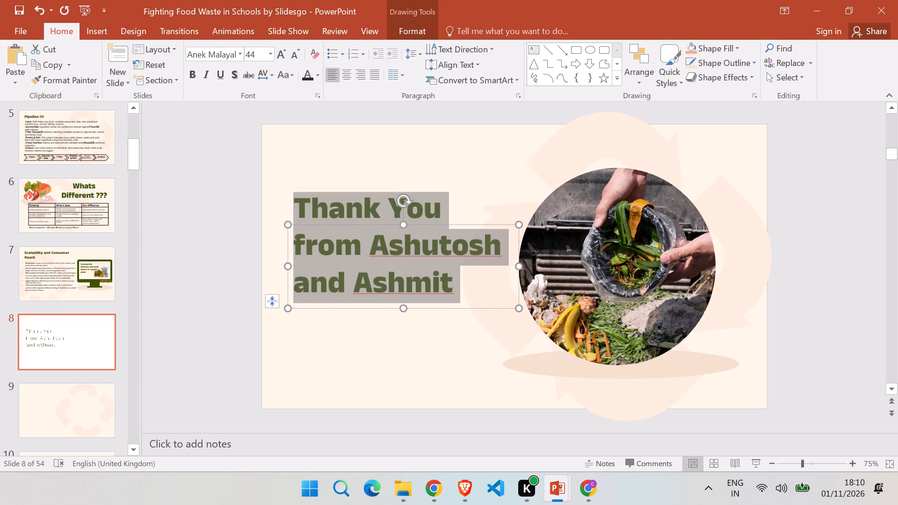
click(820, 295)
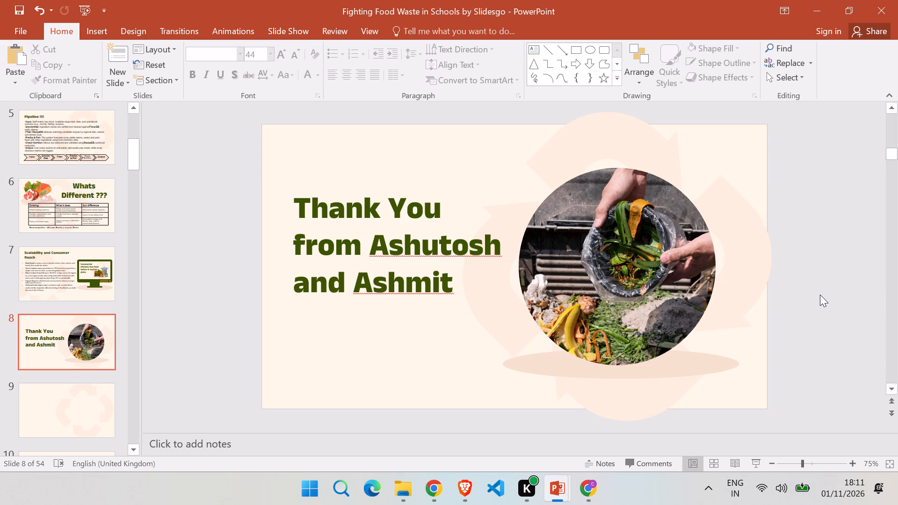
Delete every leftover template slide after slide 8, keeping the thank-you slide as the last one.
drag(3, 370, 22, 398)
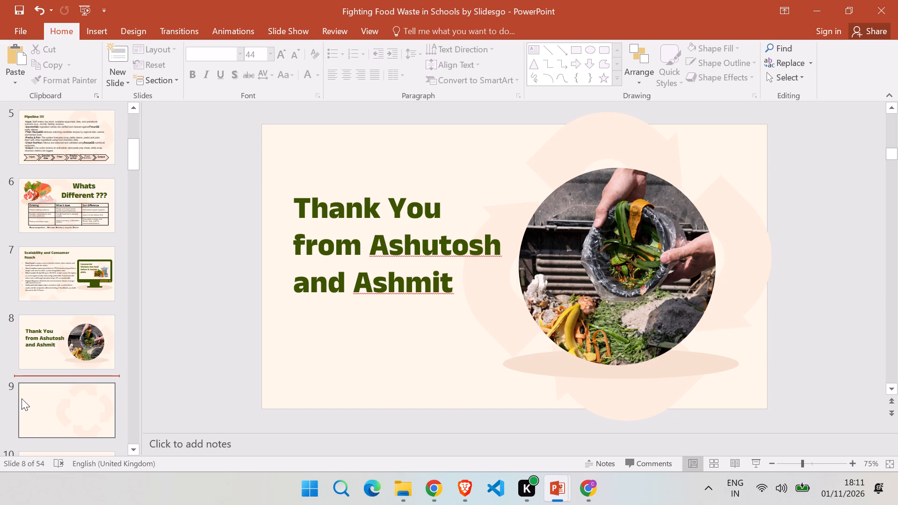
drag(22, 398, 36, 428)
click(36, 428)
key(Delete)
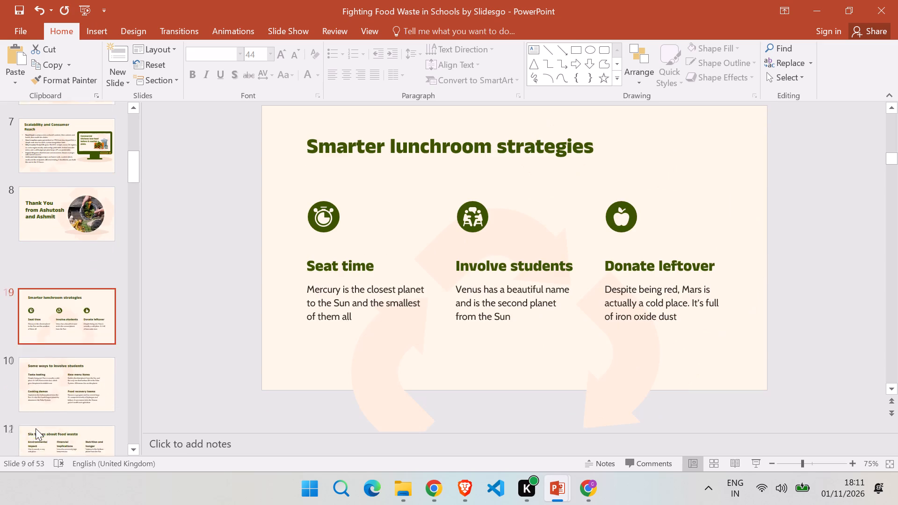
key(Delete)
key(Delete)
key(Delete)
key(Delete)
key(Delete)
key(Delete)
key(Delete)
key(Delete)
key(Delete)
key(Delete)
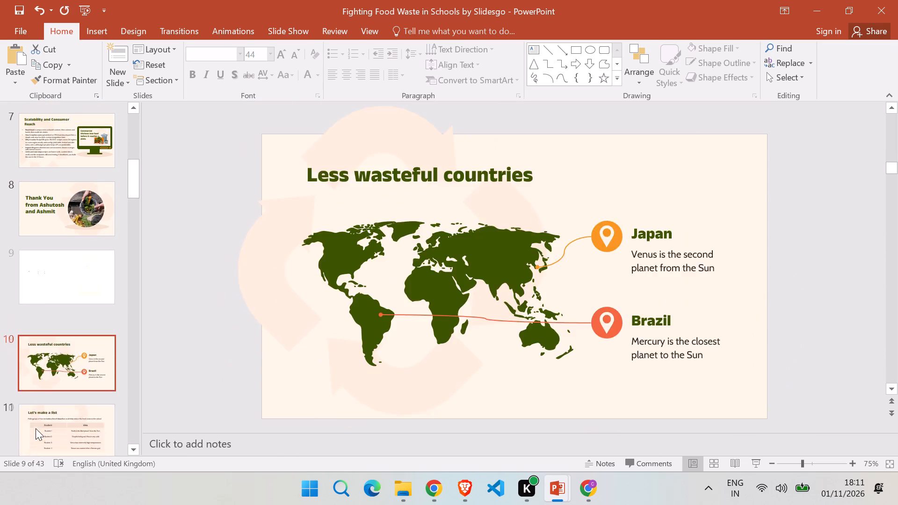
key(Delete)
key(Delete)
key(Delete)
key(Delete)
key(Delete)
key(Delete)
key(Delete)
key(Delete)
key(Delete)
key(Delete)
key(Delete)
key(Delete)
key(Delete)
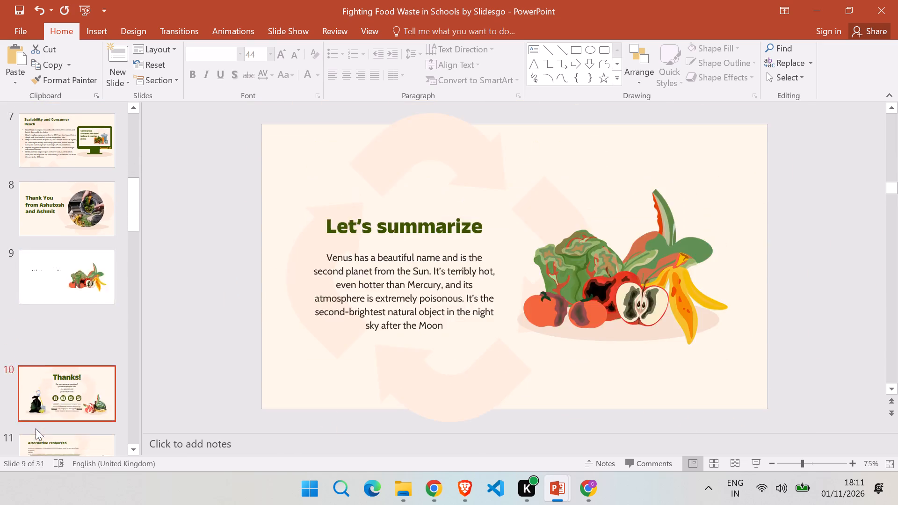
key(Delete)
key(Delete)
key(Delete)
key(Delete)
key(Delete)
key(Delete)
key(Delete)
key(Delete)
key(Delete)
key(Delete)
key(Delete)
key(Delete)
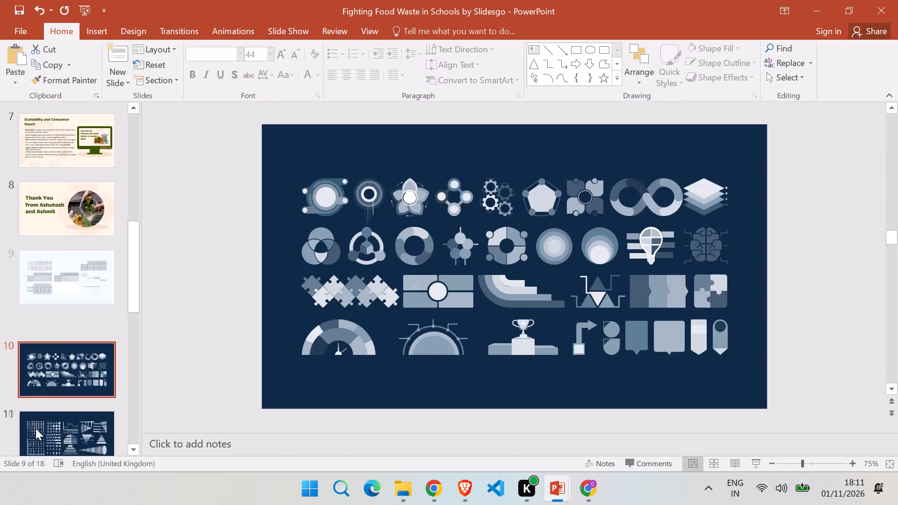
key(Delete)
key(Delete)
key(Delete)
key(Delete)
key(Delete)
key(Delete)
key(Delete)
key(Delete)
key(Delete)
key(Delete)
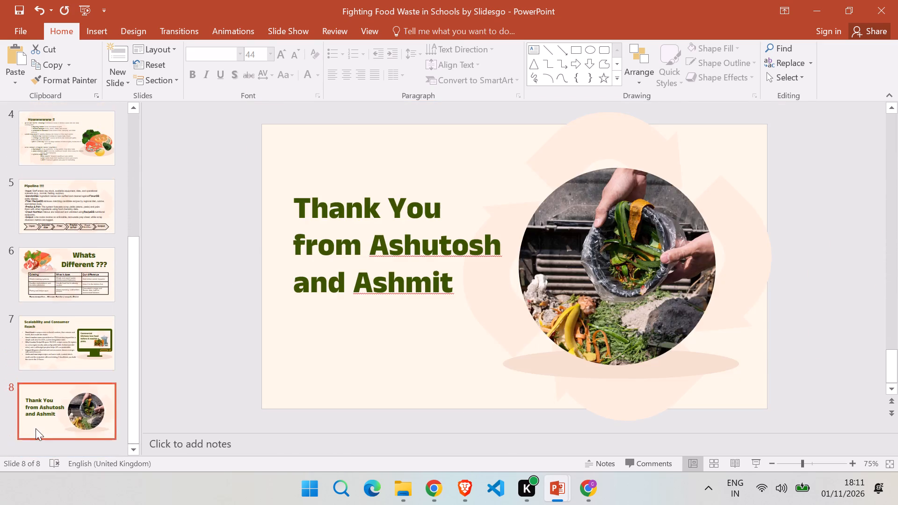
key(Delete)
key(ctrl+z)
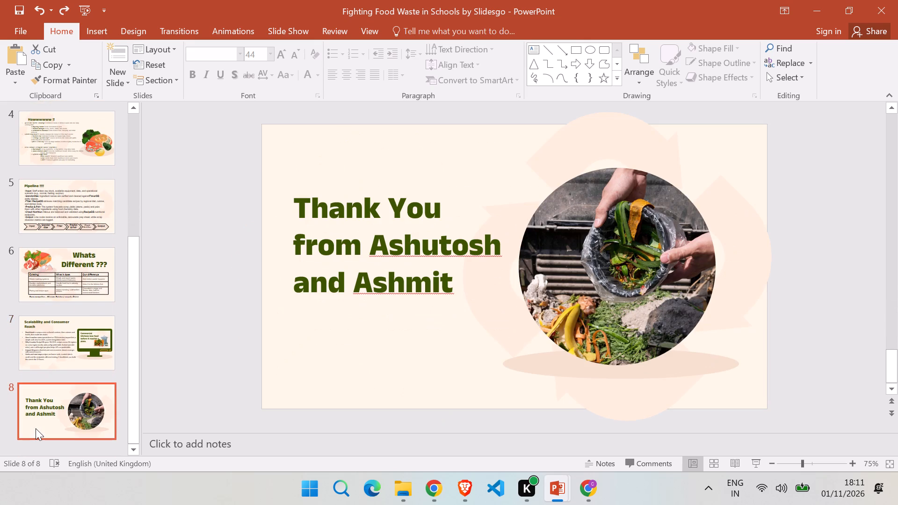
click(839, 337)
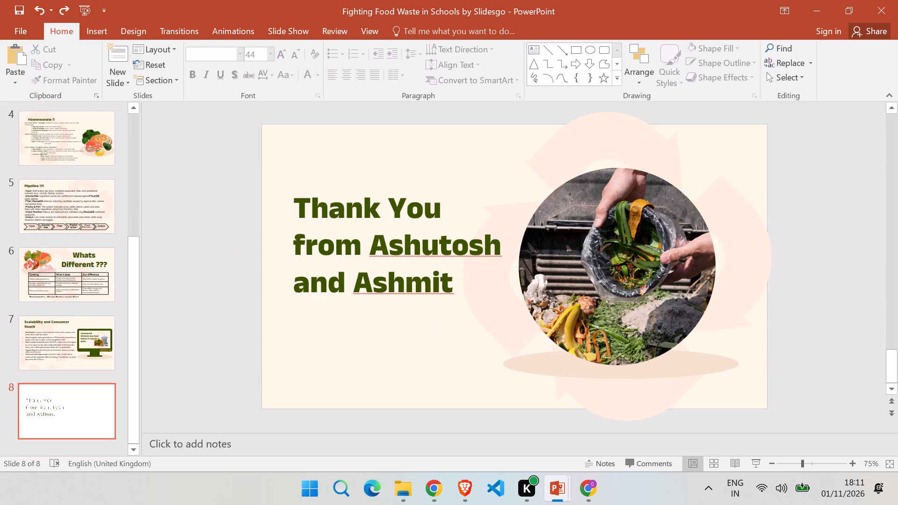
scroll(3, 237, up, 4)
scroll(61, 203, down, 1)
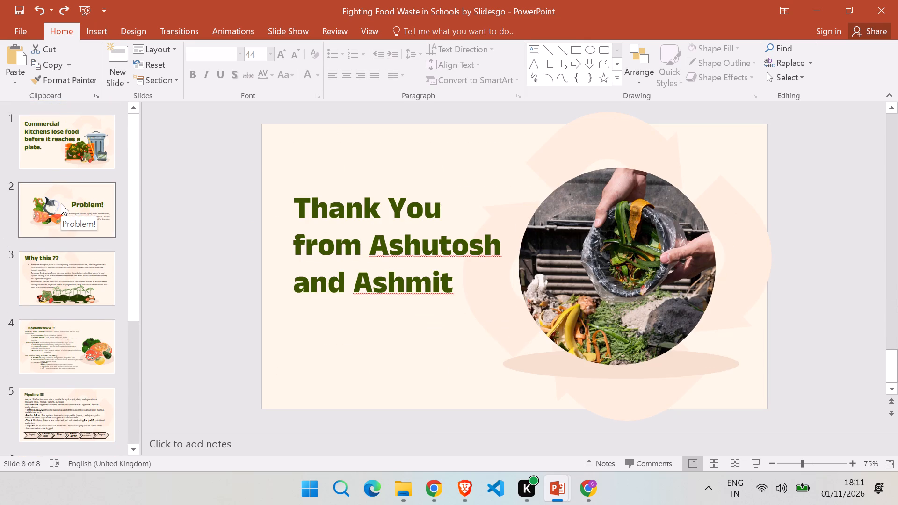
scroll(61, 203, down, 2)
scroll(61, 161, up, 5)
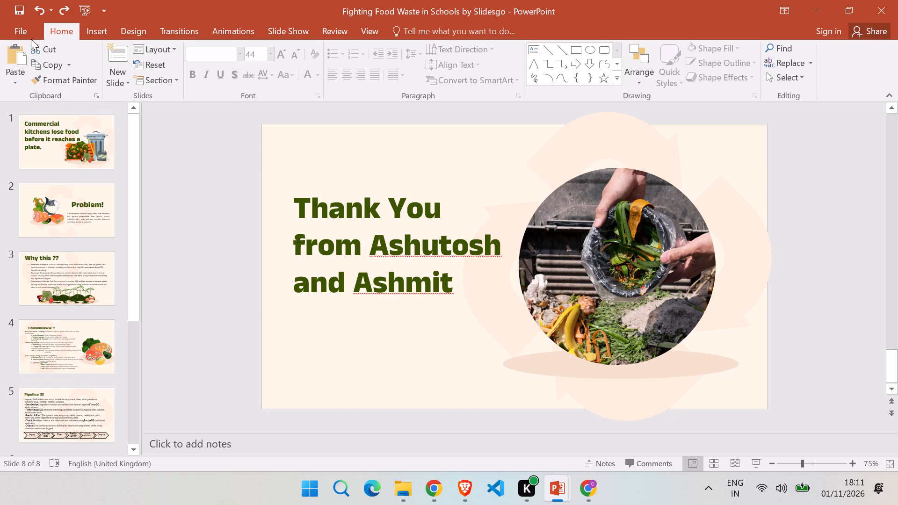
Save the presentation, agreeing to save it without the Nunito Light and Google Sans Text fonts.
key(ctrl+s)
key(ctrl+s)
key(ctrl+s)
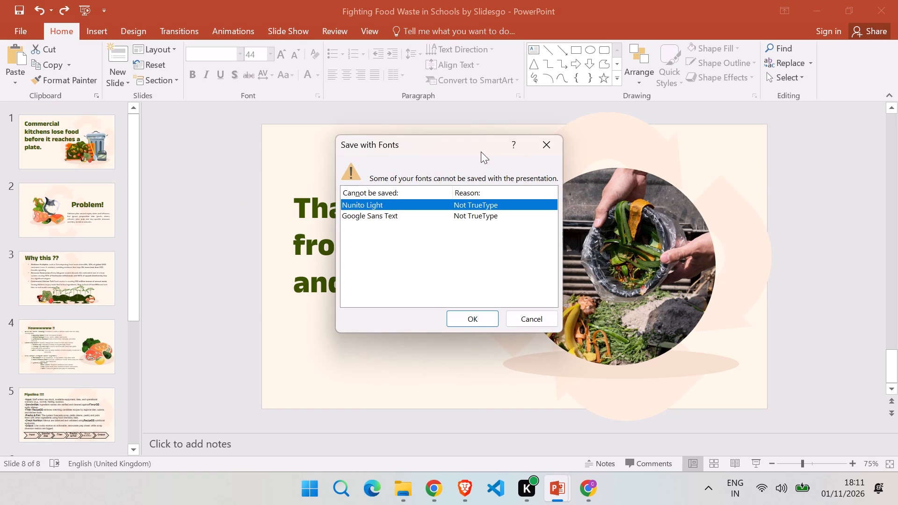
click(479, 312)
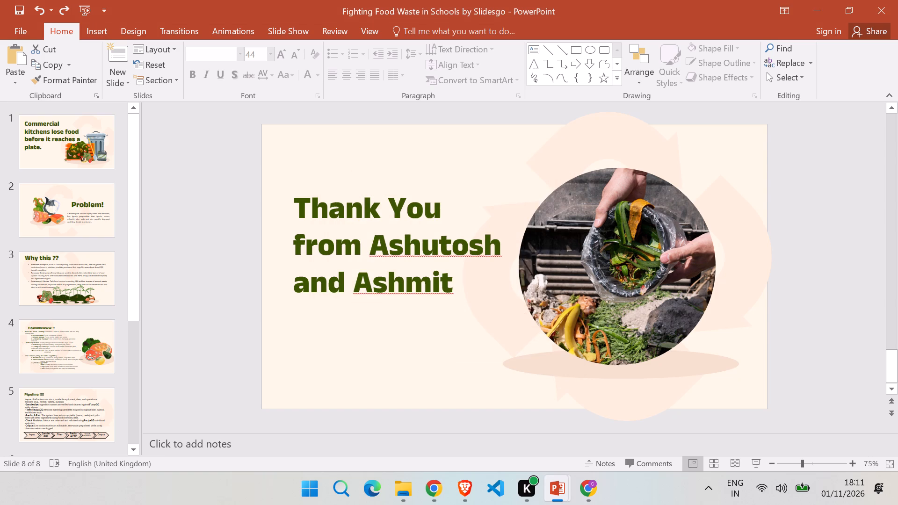
key(ctrl+s)
key(ctrl+s)
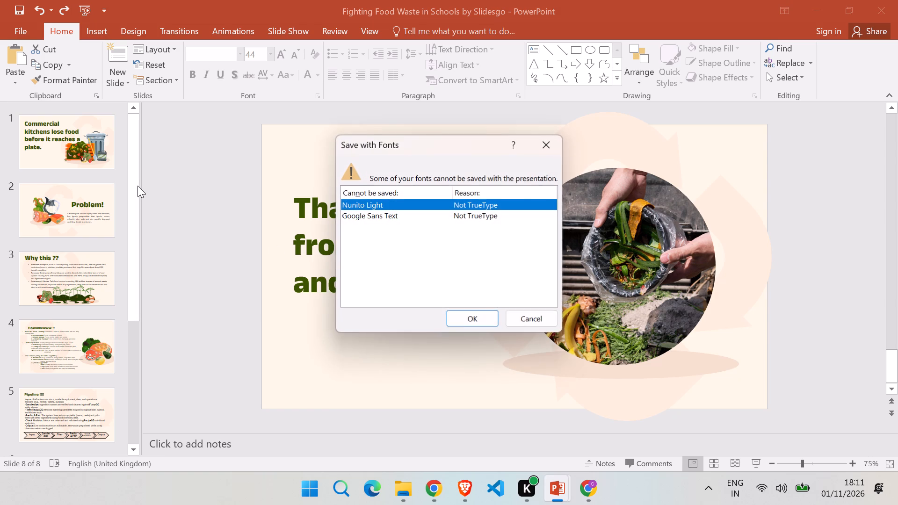
click(396, 218)
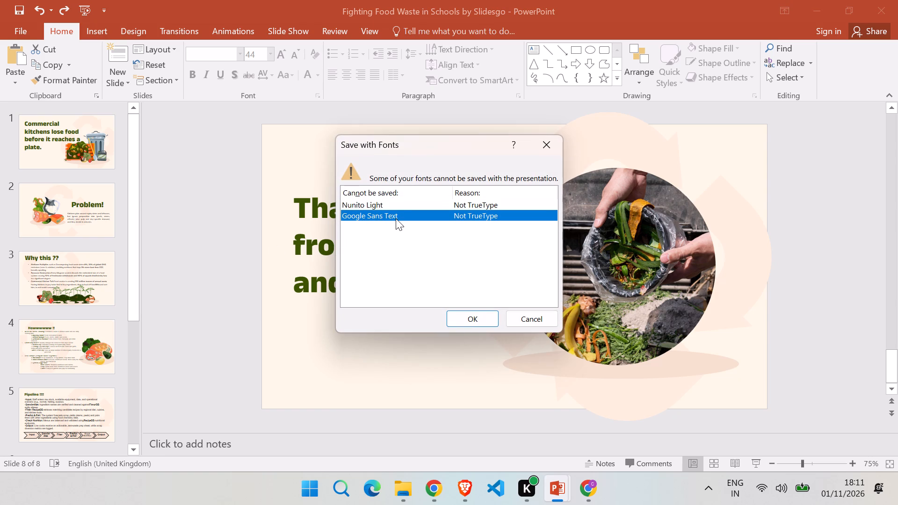
click(473, 308)
click(471, 313)
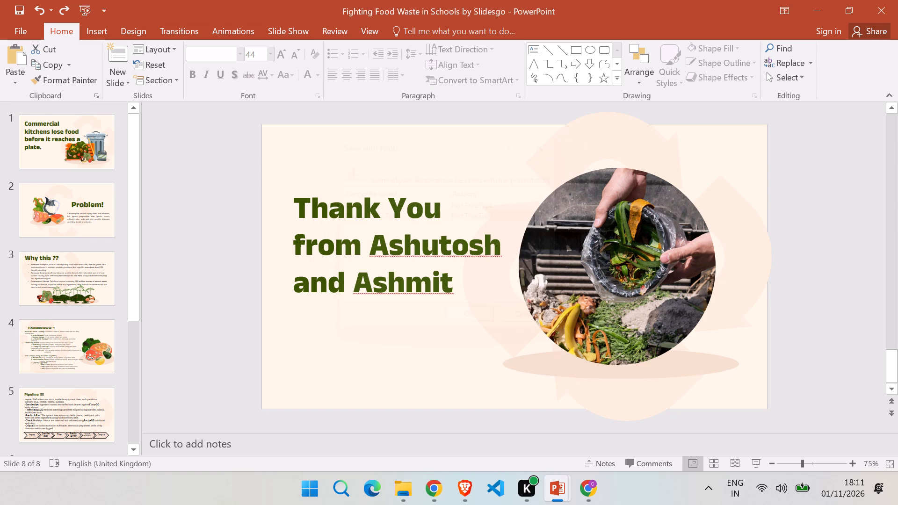
Save the presentation again and capture a screenshot of just the Save with Fonts dialog.
key(ctrl+s)
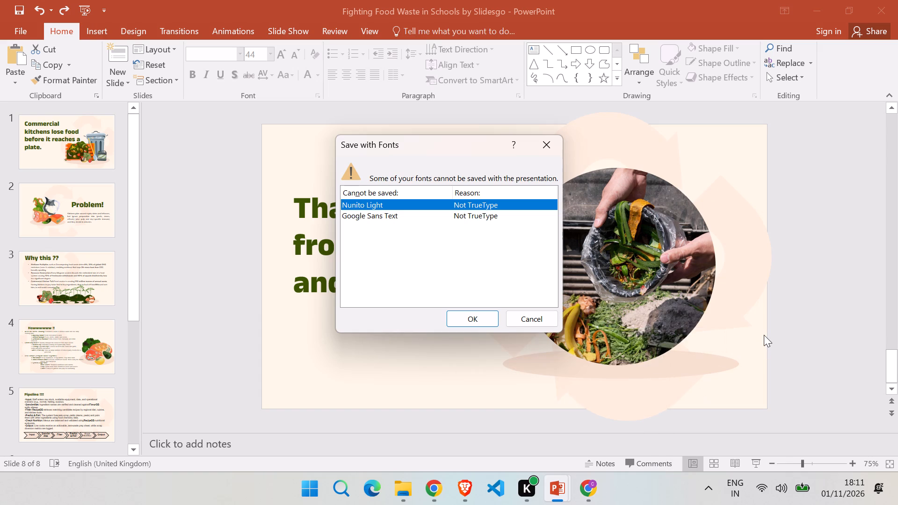
key(Print)
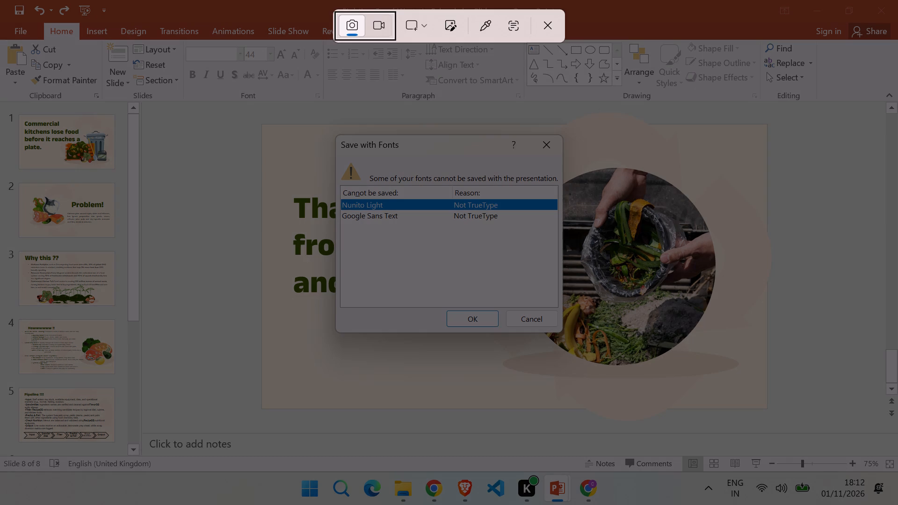
drag(337, 133, 491, 291)
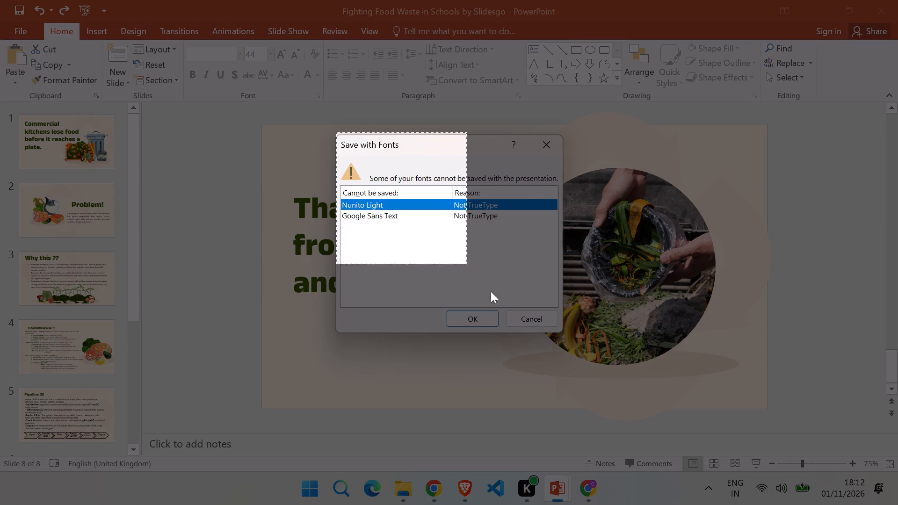
drag(491, 291, 563, 334)
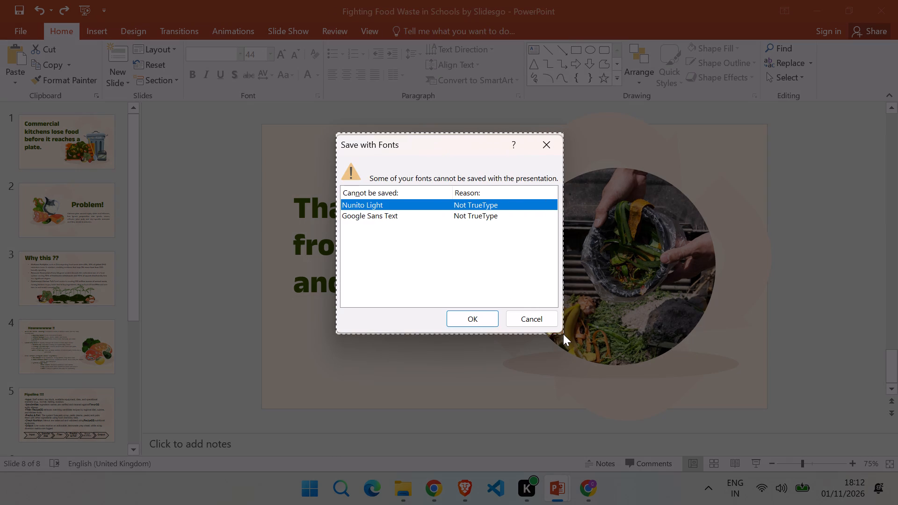
drag(563, 334, 343, 140)
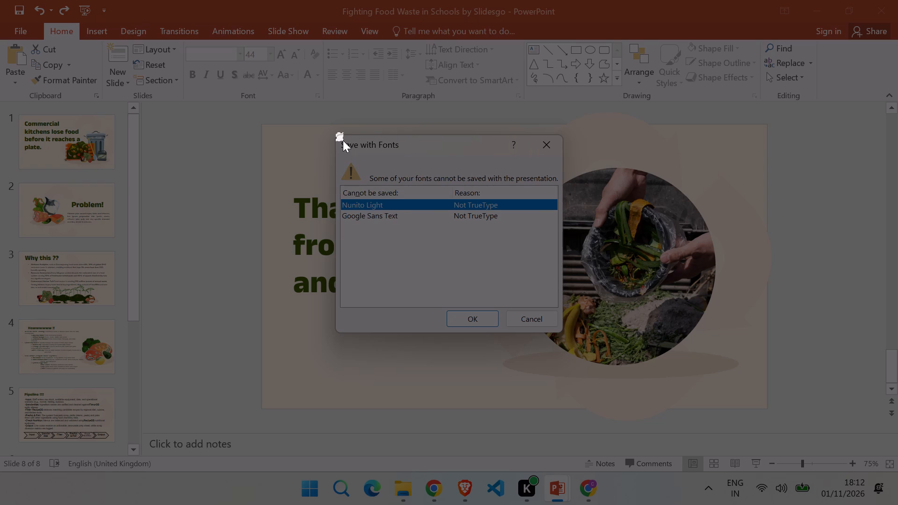
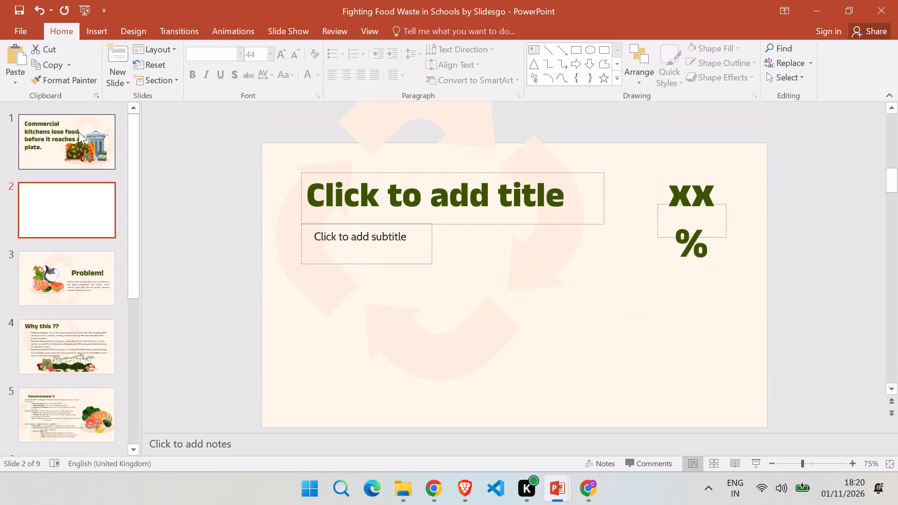
Delete the empty placeholder slide between the opening slide and the "Problem!" slide.
key(Delete)
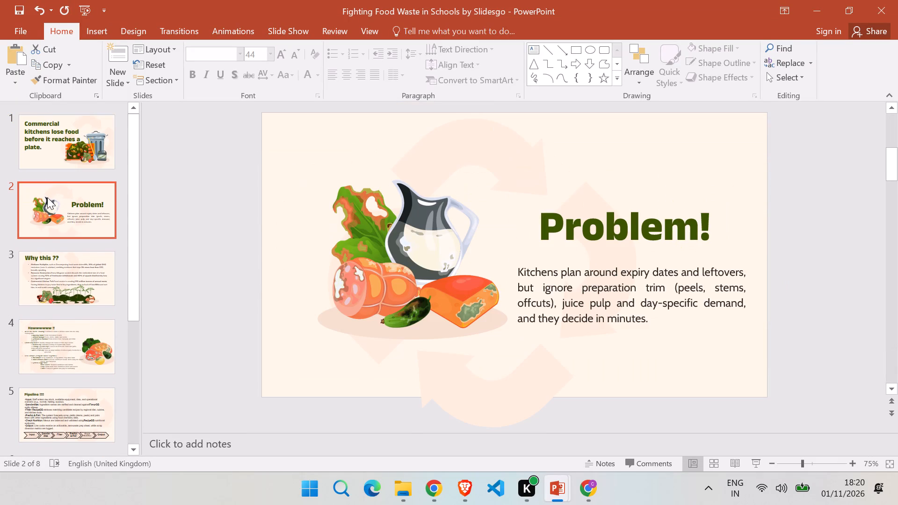
Review the slides in order, starting with "Problem!", "Why this ??" and "Howwwwww !!".
click(47, 197)
click(71, 273)
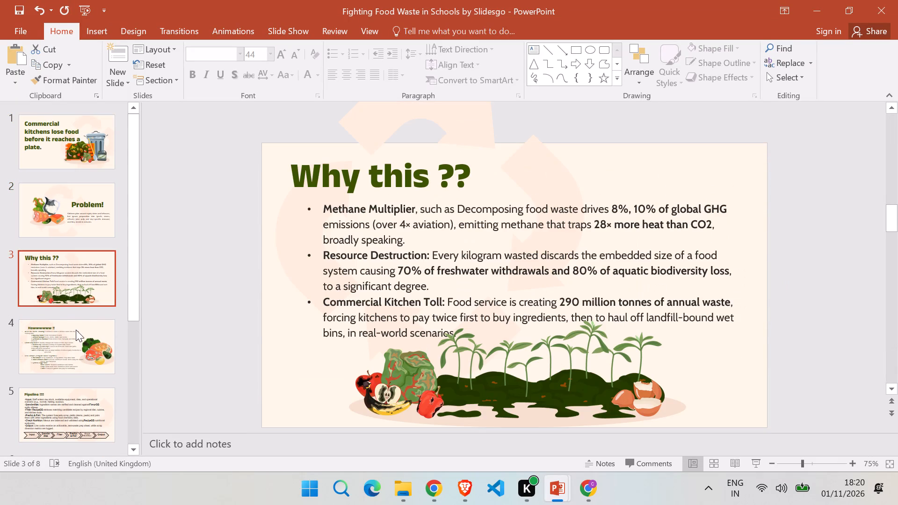
click(76, 330)
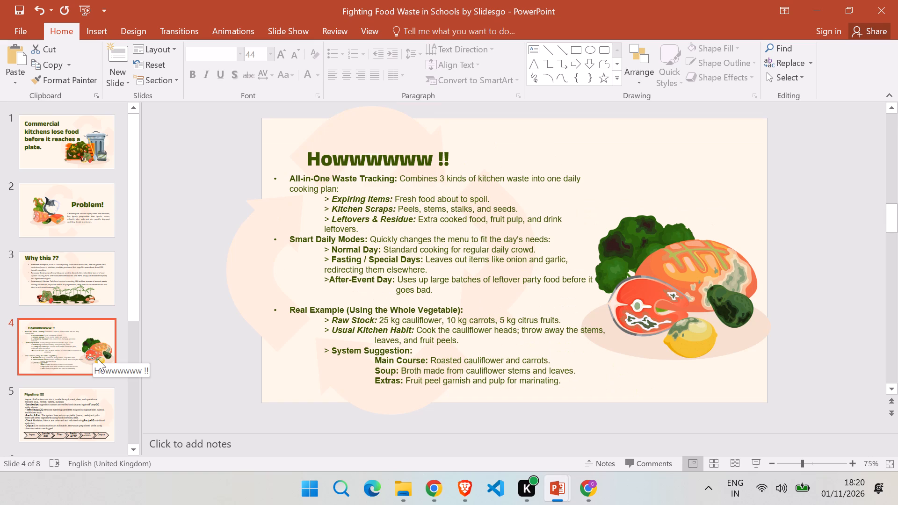
Review the finished slides from slide 4 through the thank-you slide, and return to the Pipeline slide.
click(106, 373)
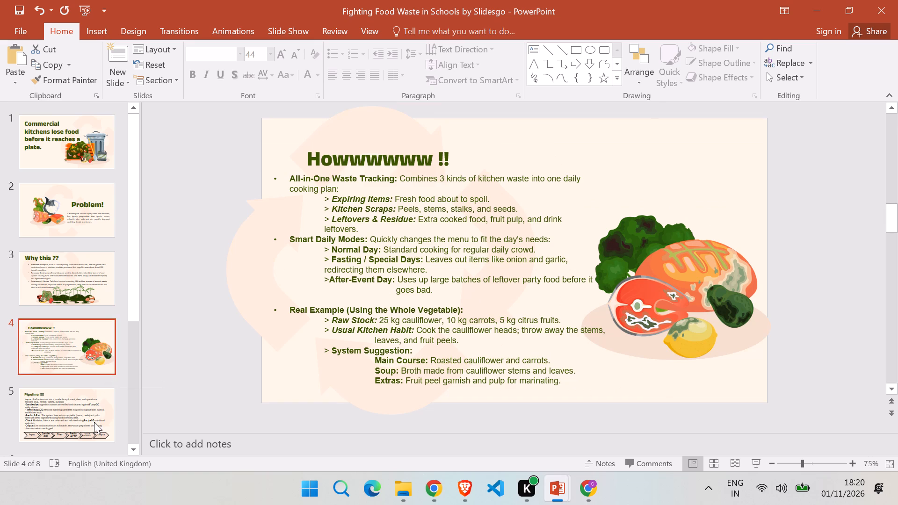
click(94, 422)
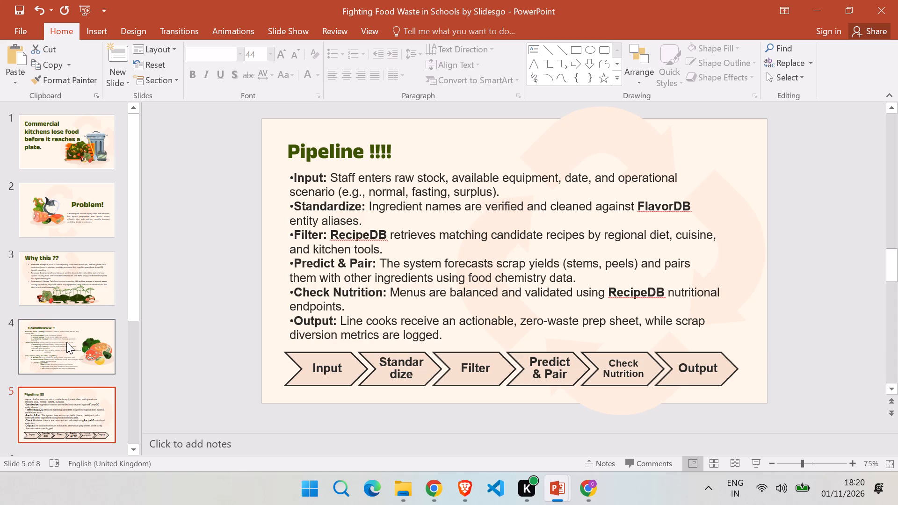
scroll(66, 342, down, 2)
click(61, 311)
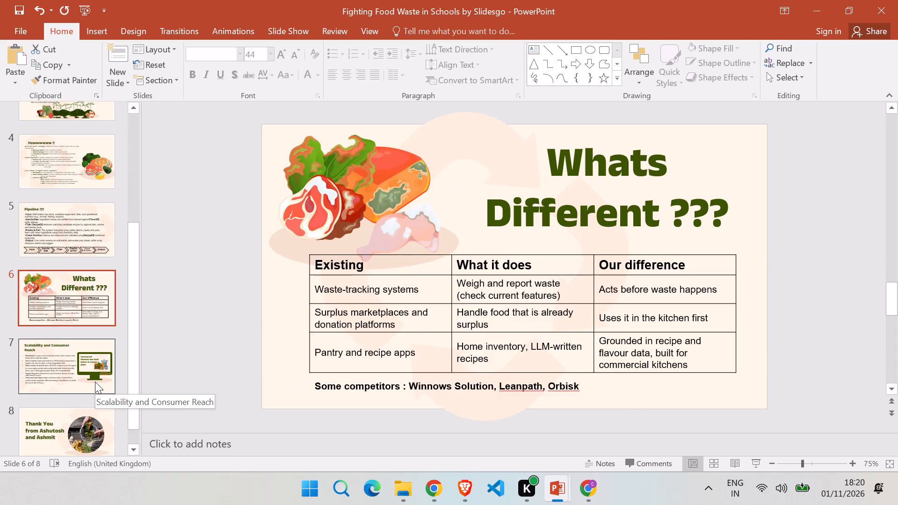
click(95, 382)
scroll(95, 382, down, 1)
click(79, 351)
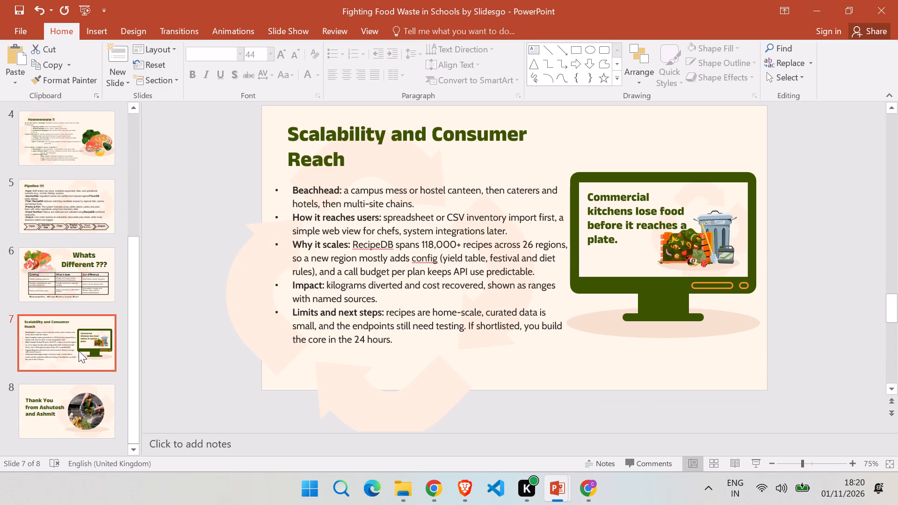
click(76, 390)
click(83, 224)
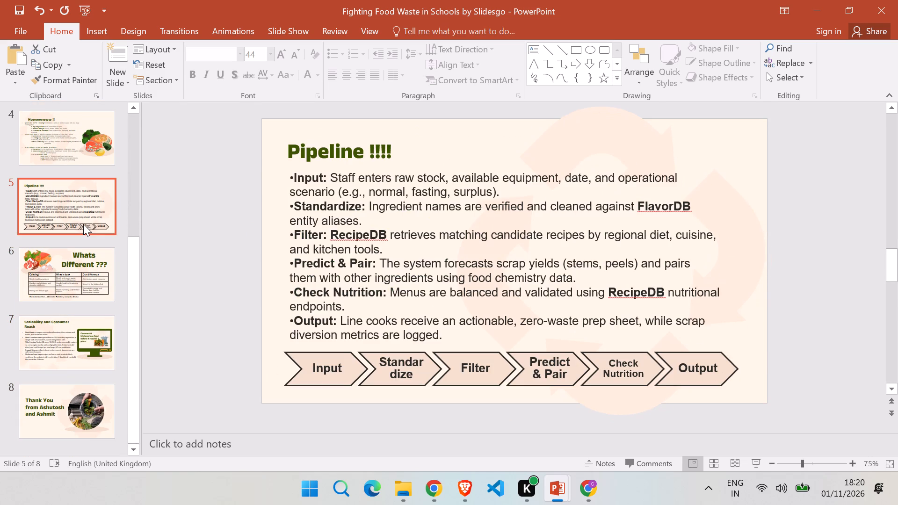
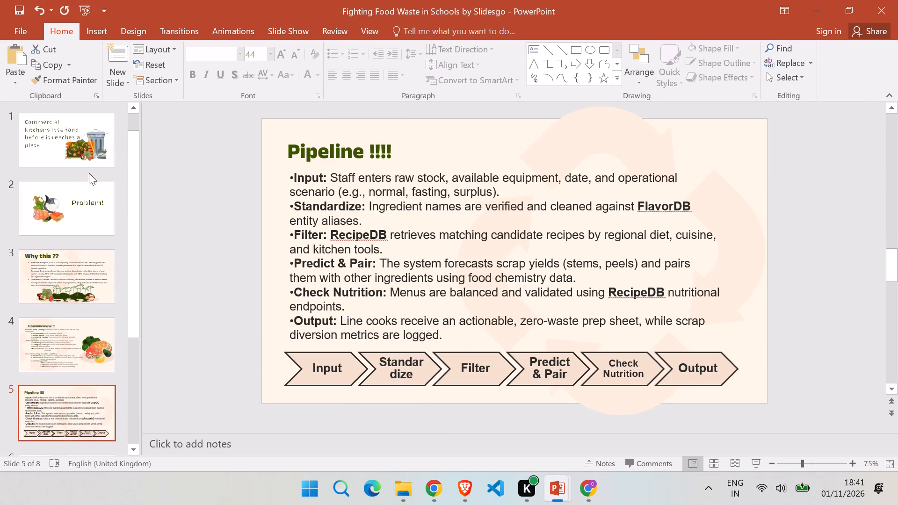
Go back to slide 2, the Problem! slide, to review it.
click(89, 207)
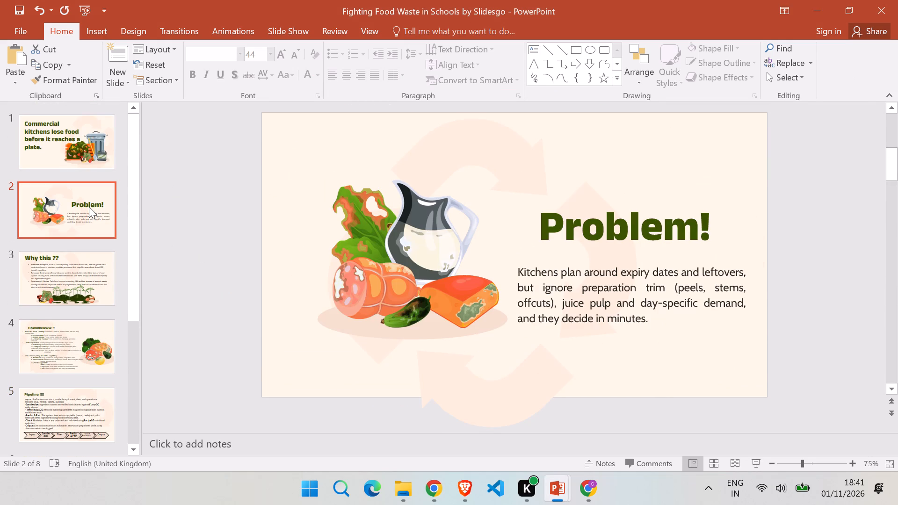
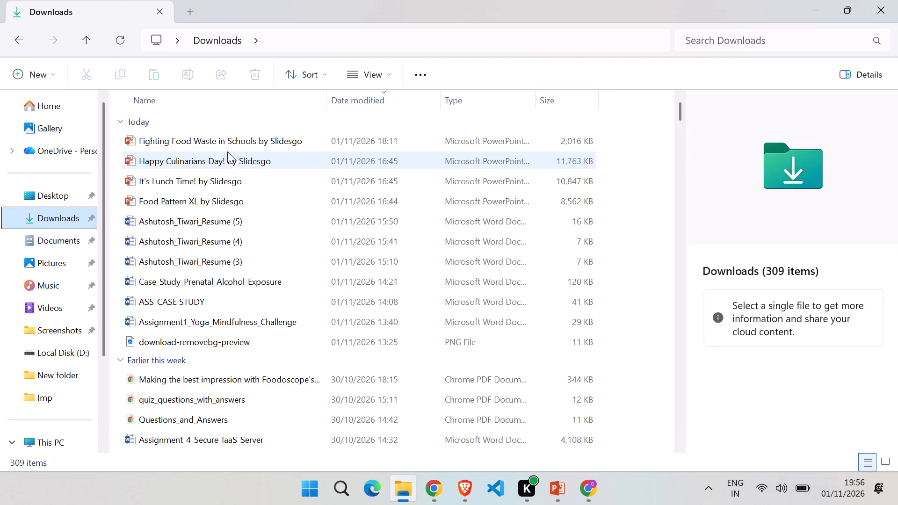
click(233, 146)
right_click(233, 146)
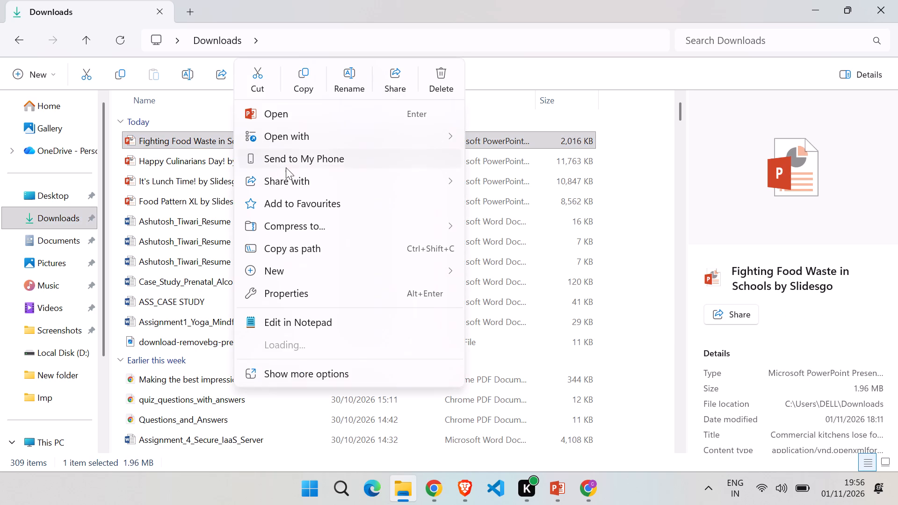
double_click(178, 145)
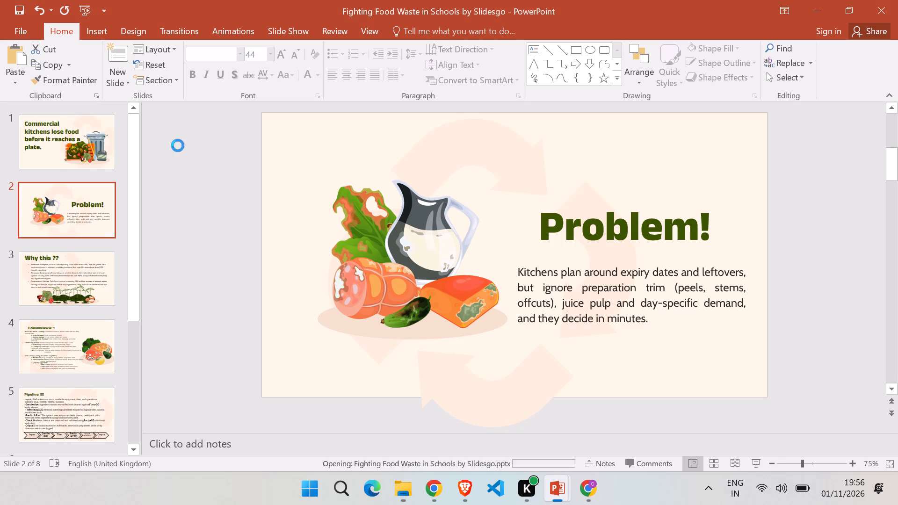
Export the presentation as a PDF named "forkit" in the Downloads folder.
click(14, 22)
click(14, 23)
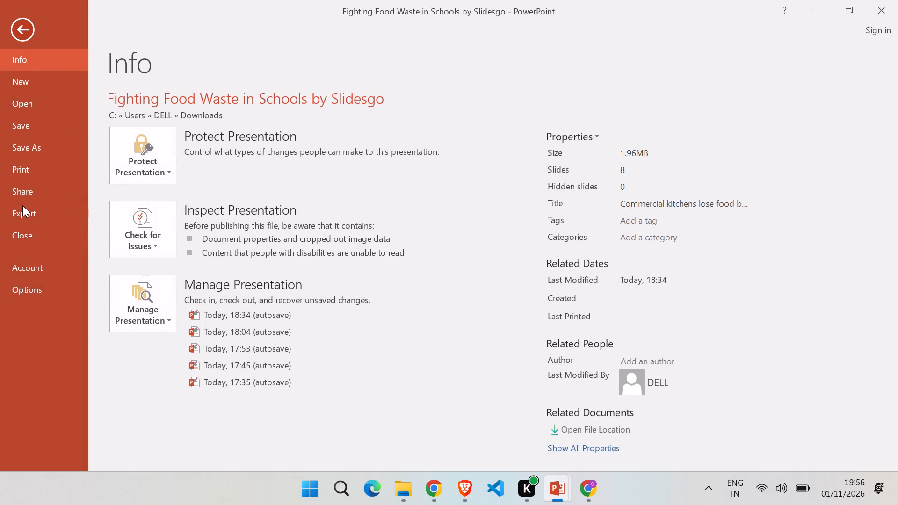
click(22, 205)
click(372, 182)
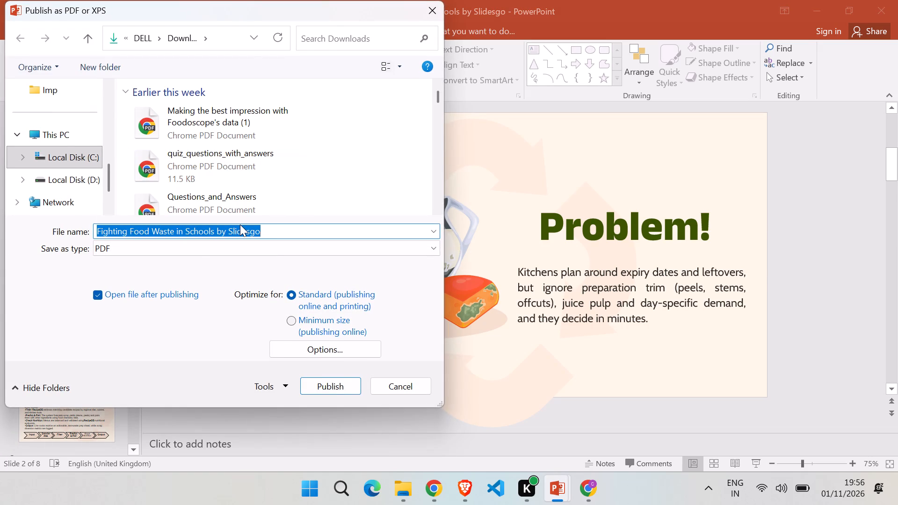
text(forkit)
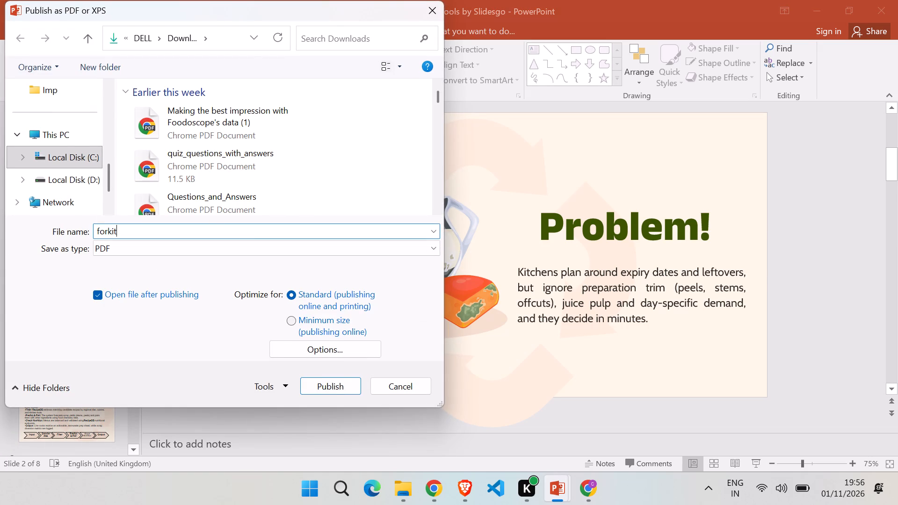
key(Return)
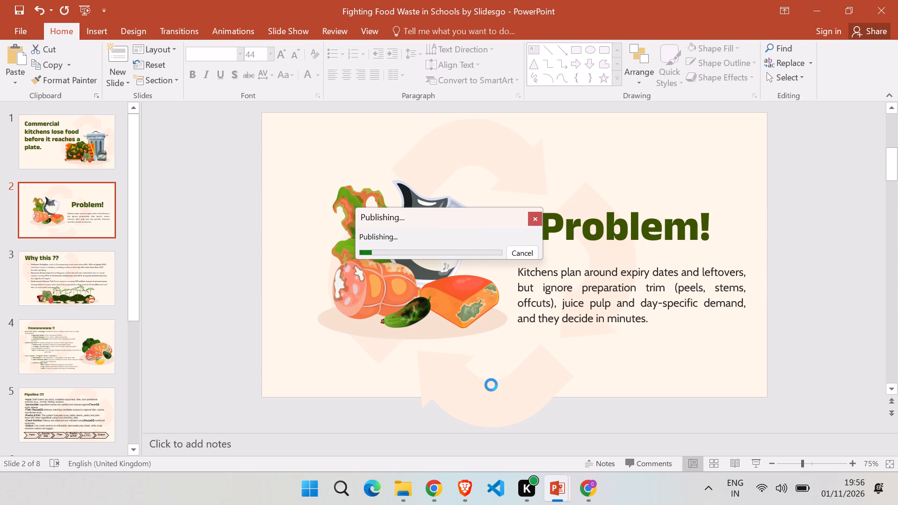
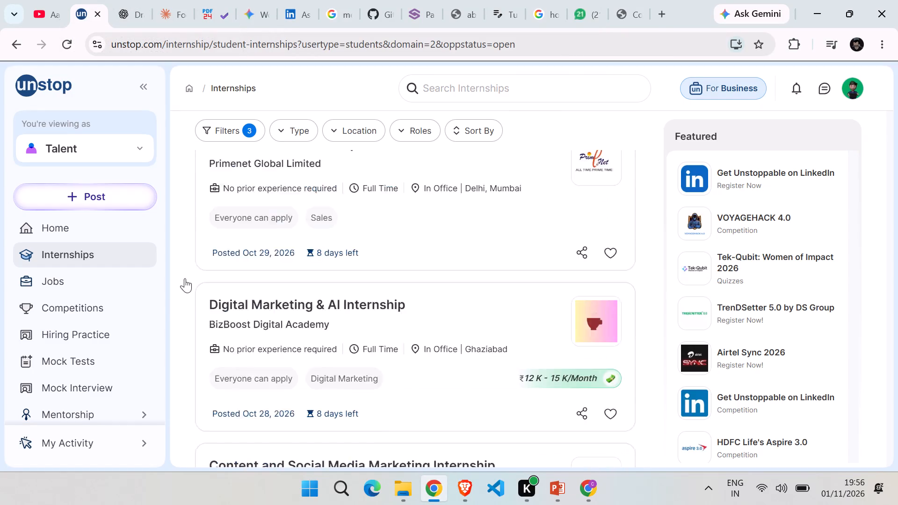
Find the Foodoscope Fork It Challenge 2026 among your submitted applications and open its page.
click(82, 434)
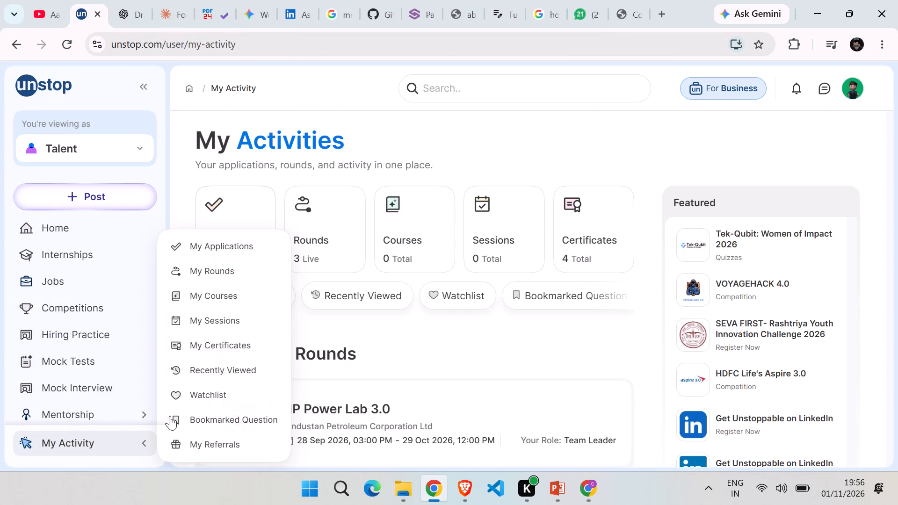
click(251, 252)
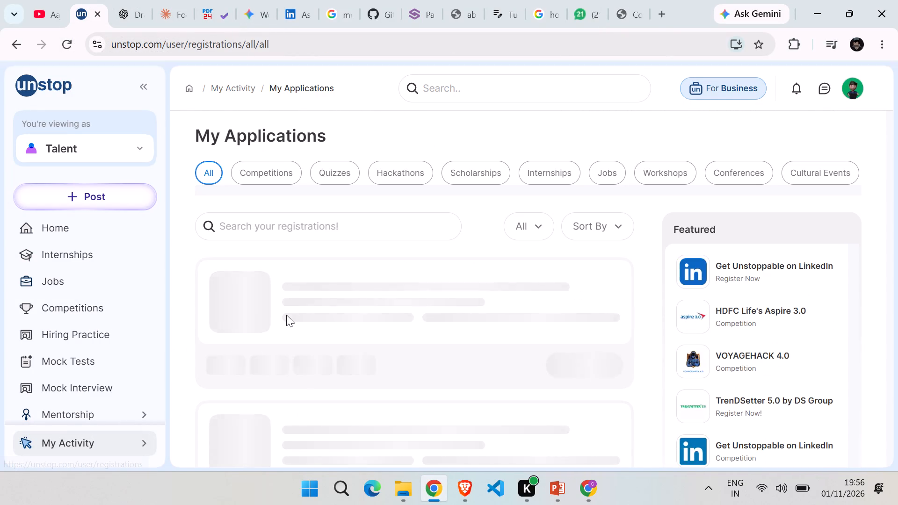
scroll(335, 332, down, 3)
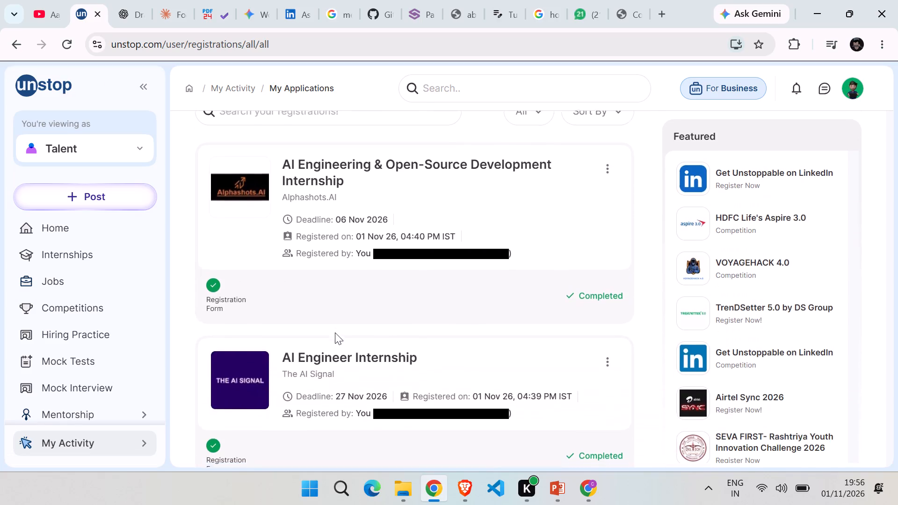
scroll(335, 332, down, 1)
scroll(278, 371, down, 1)
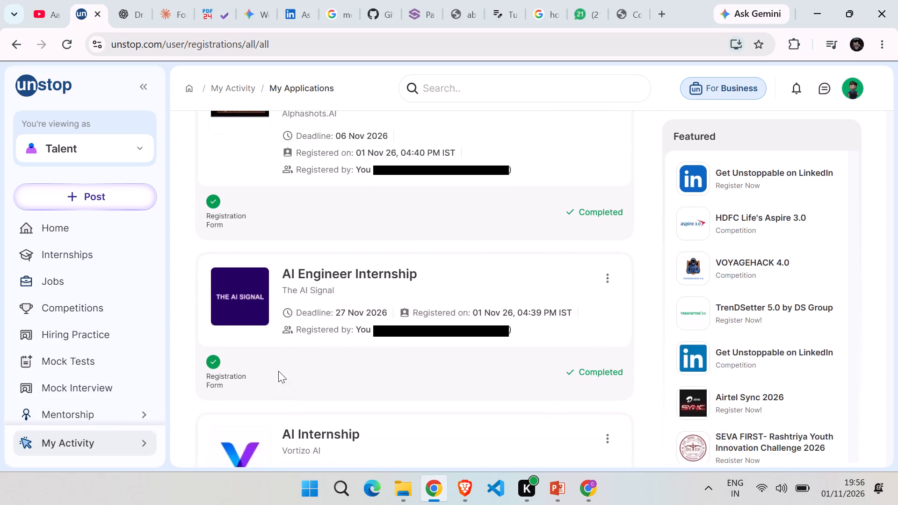
scroll(379, 303, down, 5)
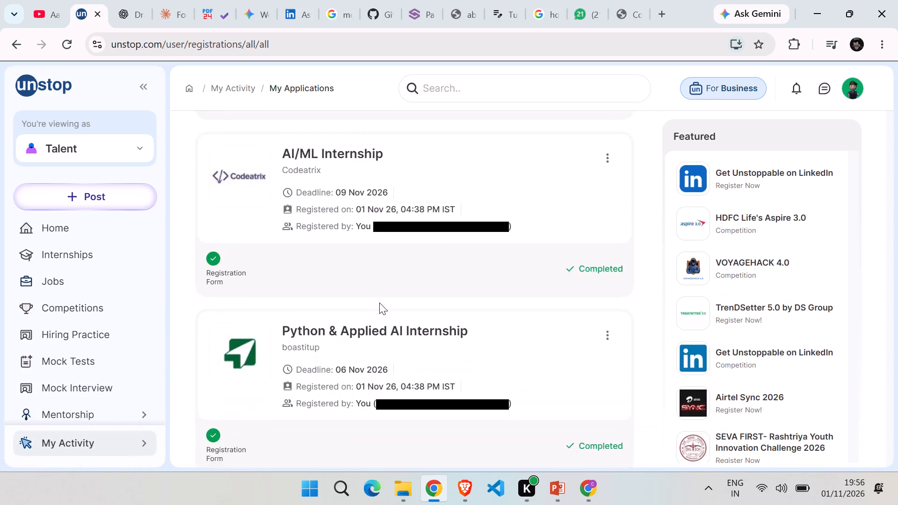
scroll(379, 303, down, 2)
scroll(379, 303, up, 1)
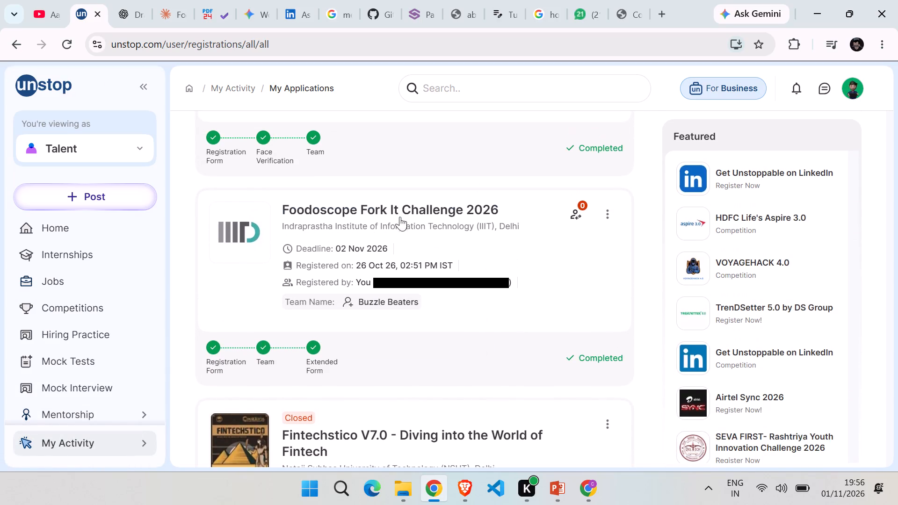
click(407, 205)
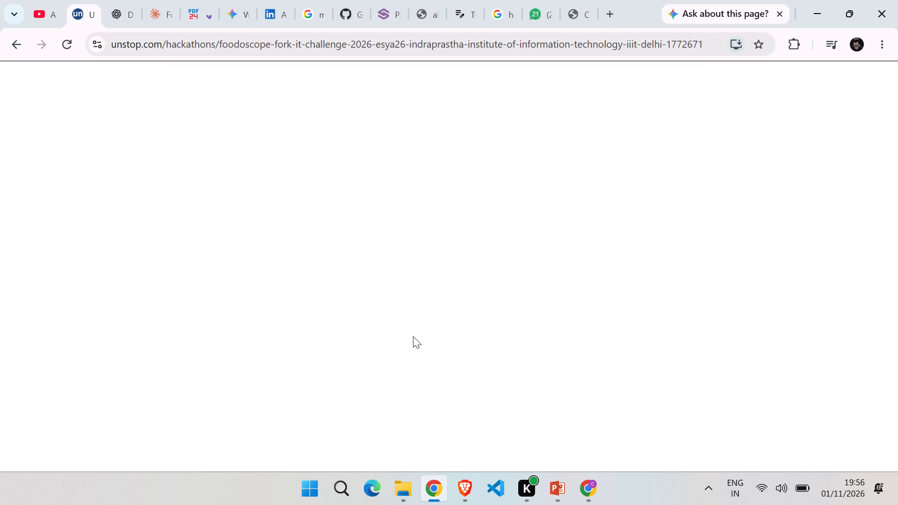
Dismiss the mentor banner and open the submission form for the Foodoscope Exploration & Ideation round.
scroll(505, 332, down, 2)
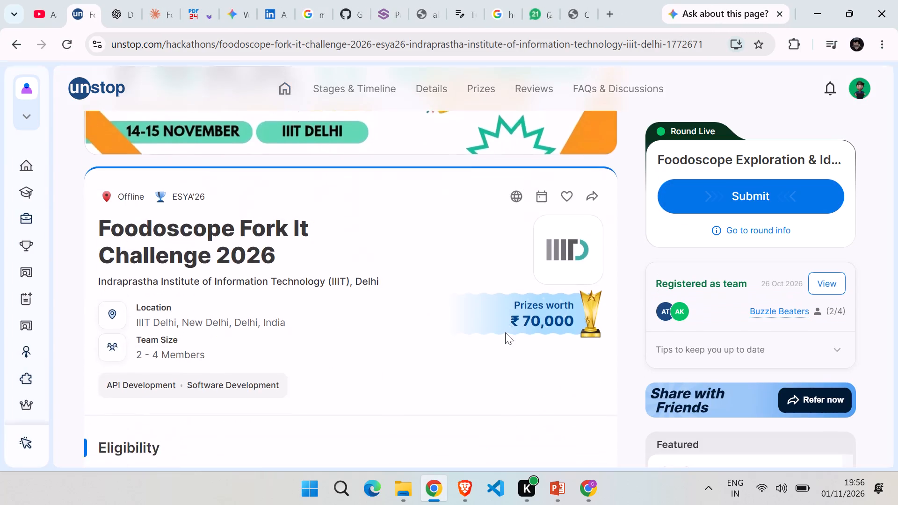
scroll(505, 332, down, 5)
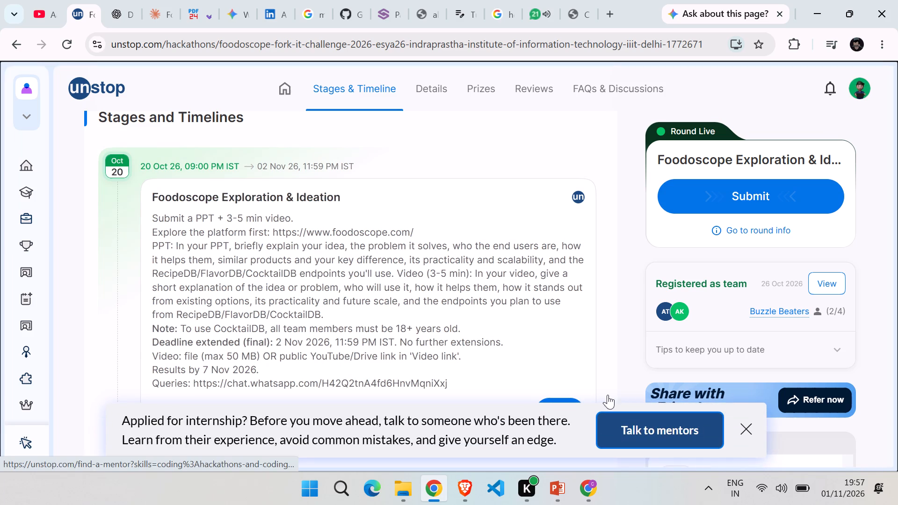
click(746, 423)
click(567, 414)
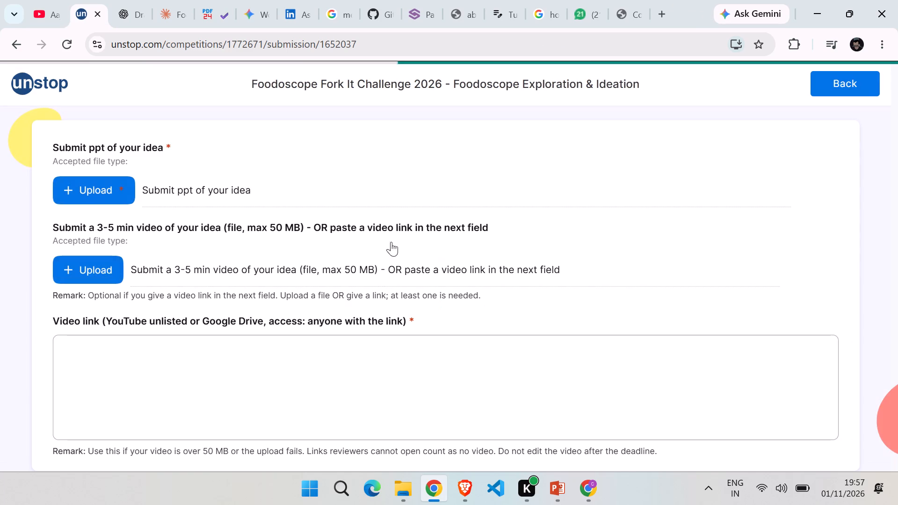
Upload the forkit PDF from the Downloads folder as the submission for the idea's PPT.
click(105, 191)
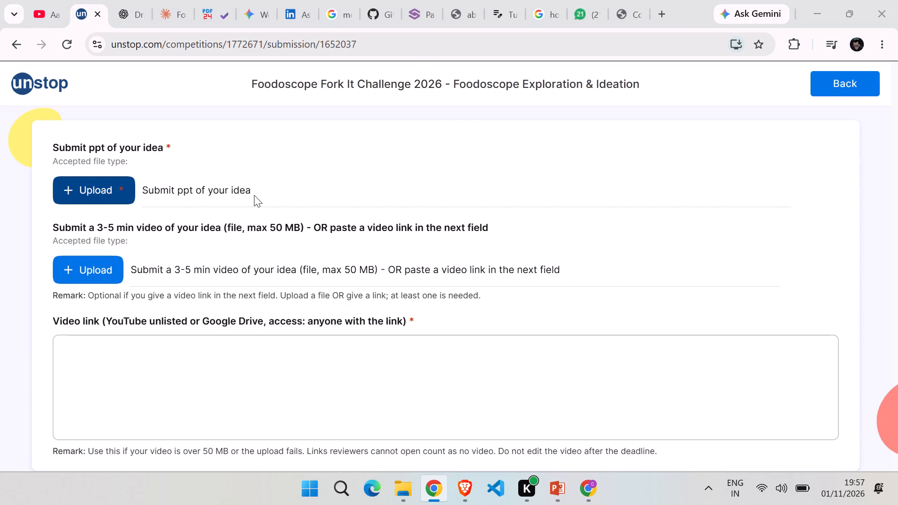
click(210, 111)
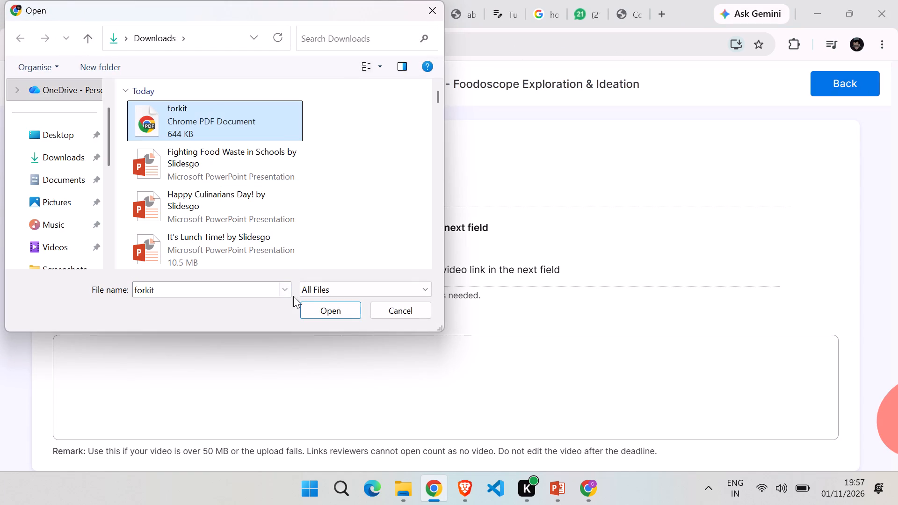
click(316, 303)
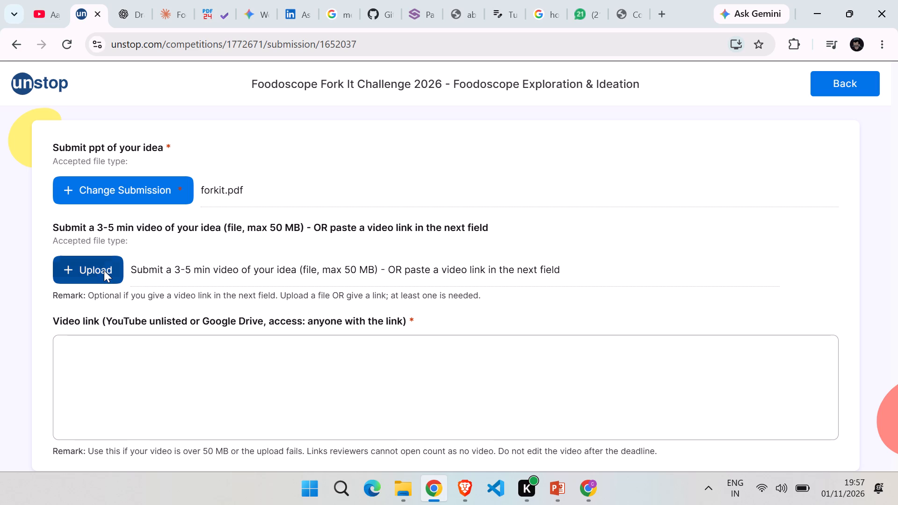
Open the file chooser for the 3-5 min video of the idea in the submission form.
click(104, 270)
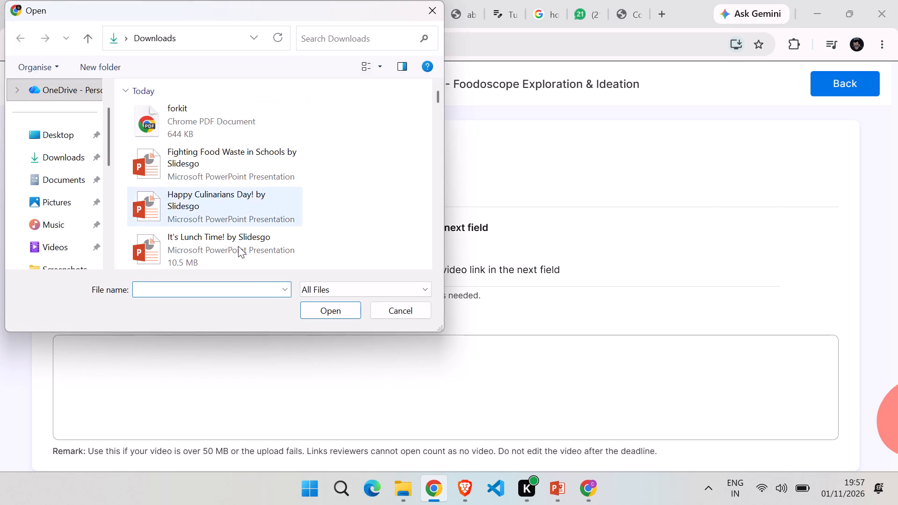
click(519, 309)
click(573, 0)
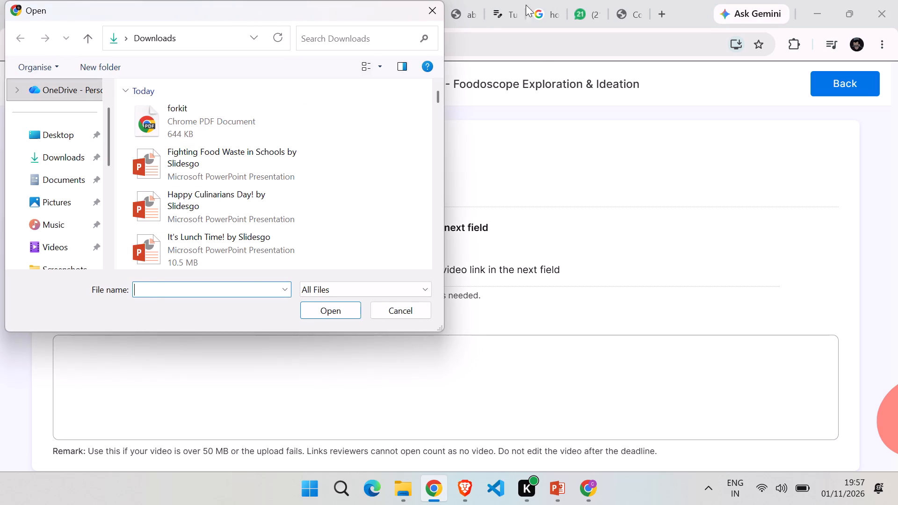
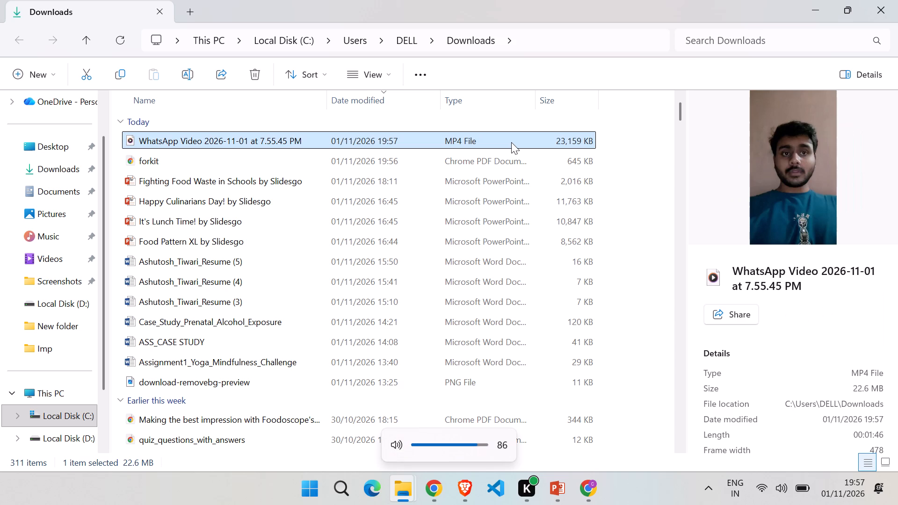
Rename the WhatsApp video from 2026-11-01 in the Downloads folder as "forkitvid".
key(F2)
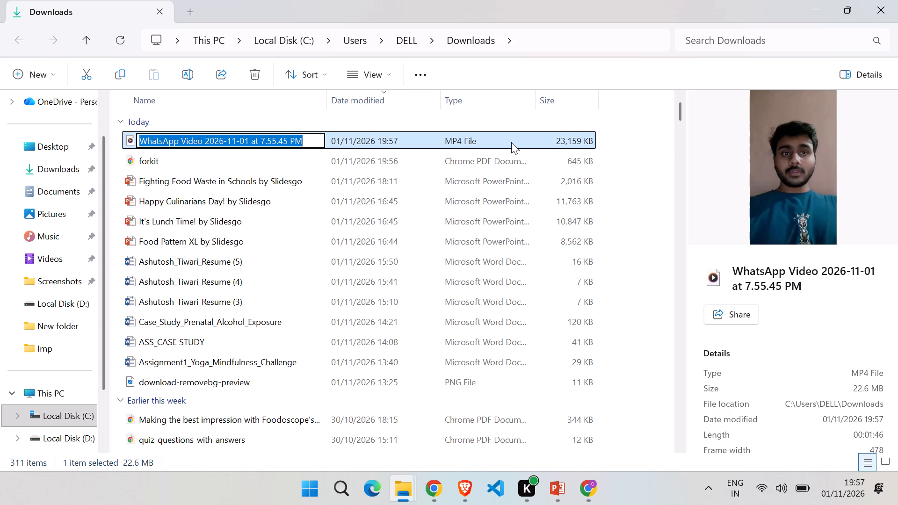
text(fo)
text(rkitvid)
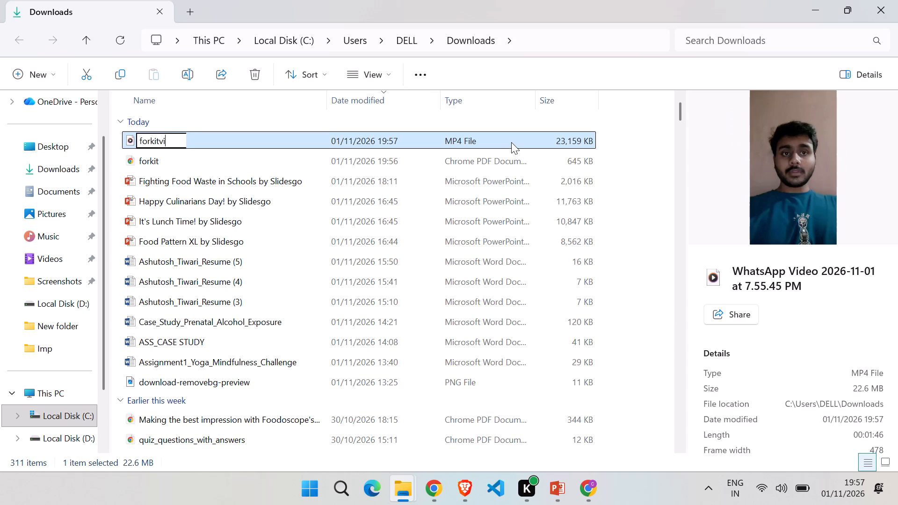
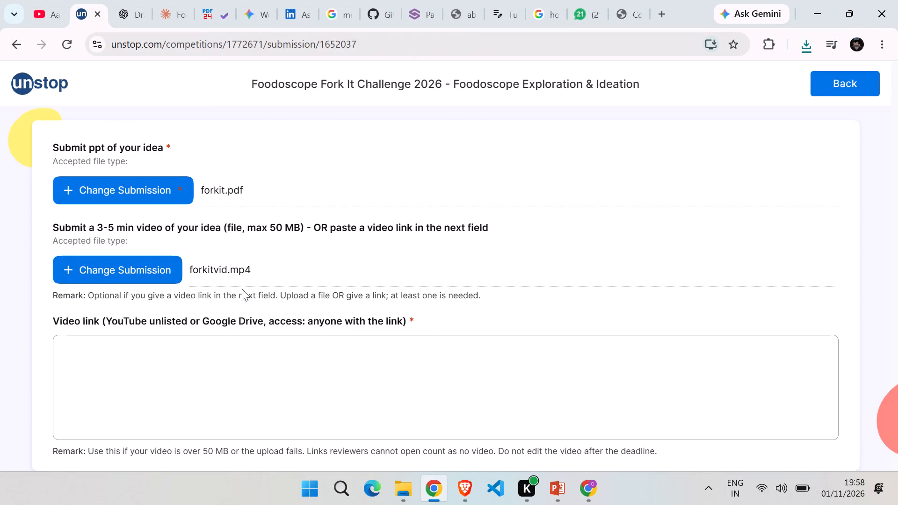
Check the submission form with its attached files and open the required video link field for entry.
scroll(304, 287, down, 3)
scroll(674, 306, up, 1)
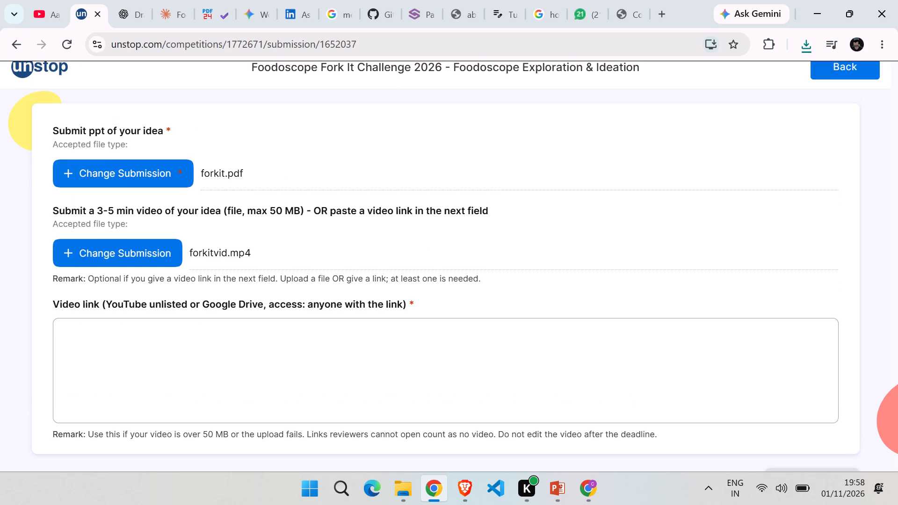
scroll(674, 306, up, 1)
click(563, 349)
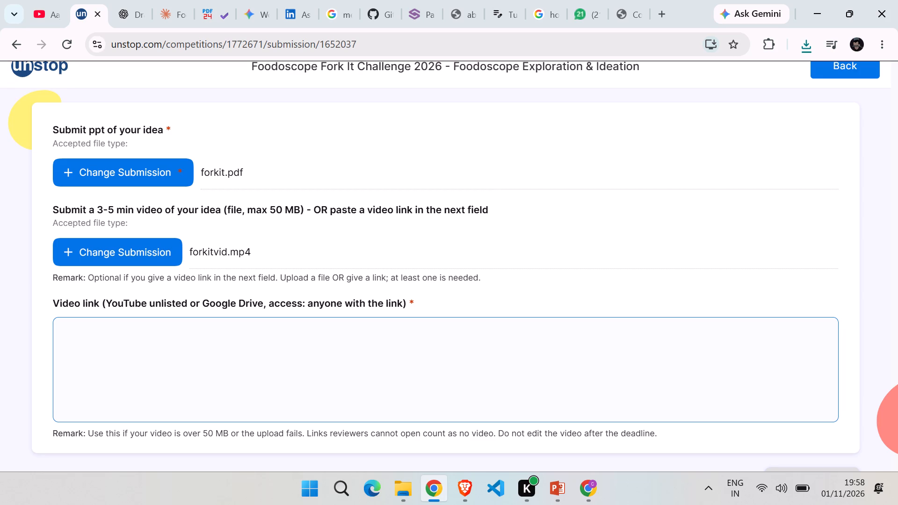
Enter nil as the video link and submit the Foodoscope Exploration & Ideation form with its uploaded files.
text(nik)
scroll(667, 338, down, 1)
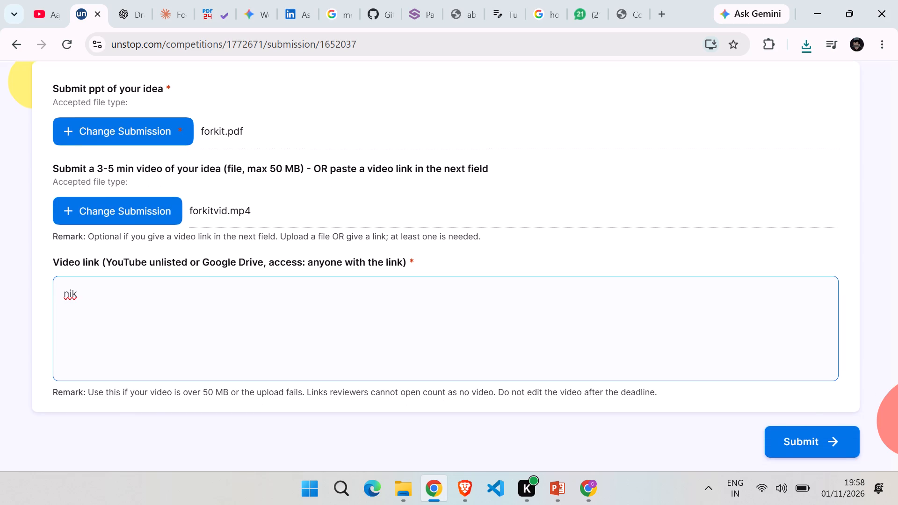
key(BackSpace)
key(l)
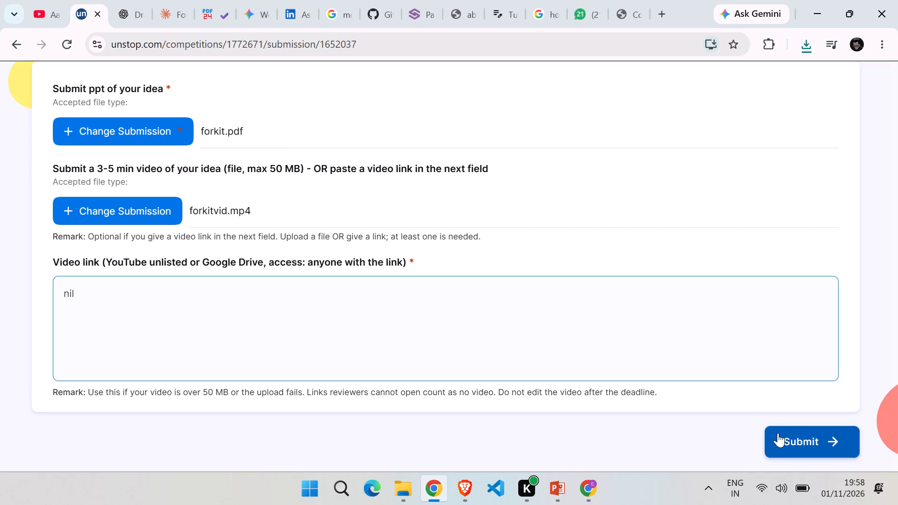
click(778, 433)
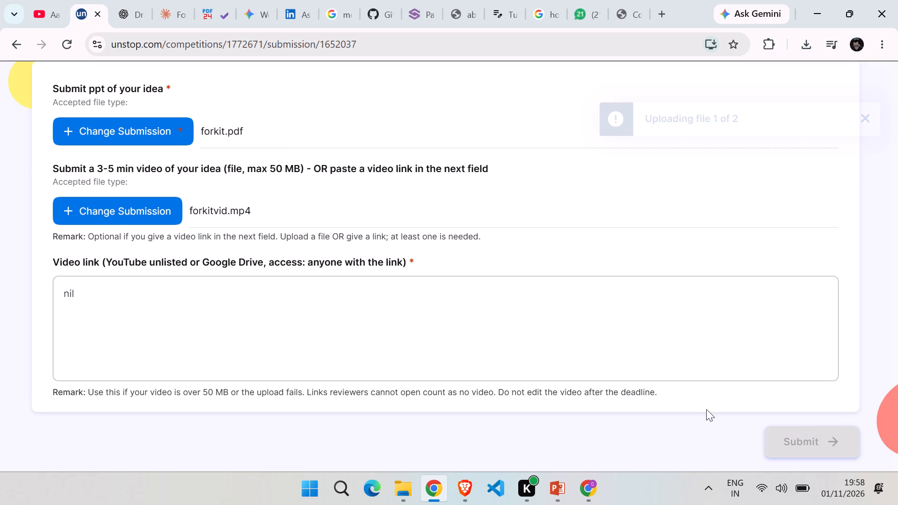
scroll(706, 409, up, 1)
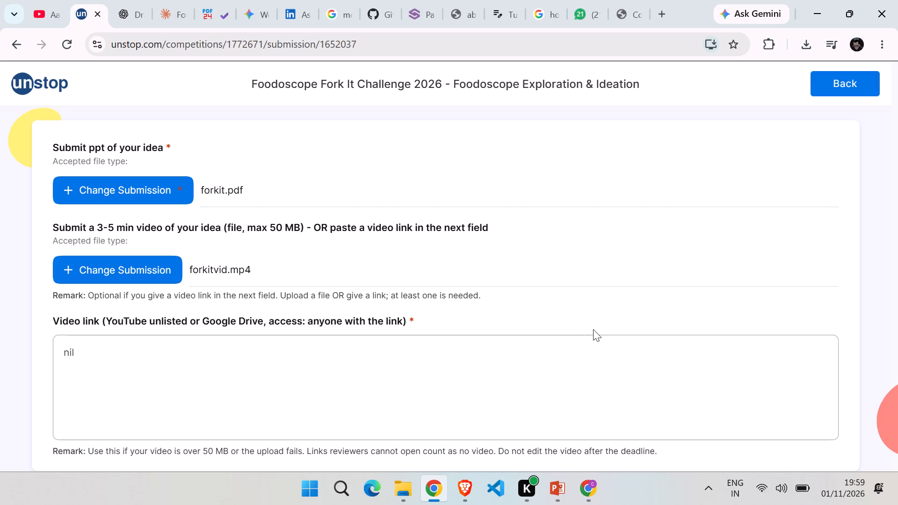
scroll(593, 329, down, 3)
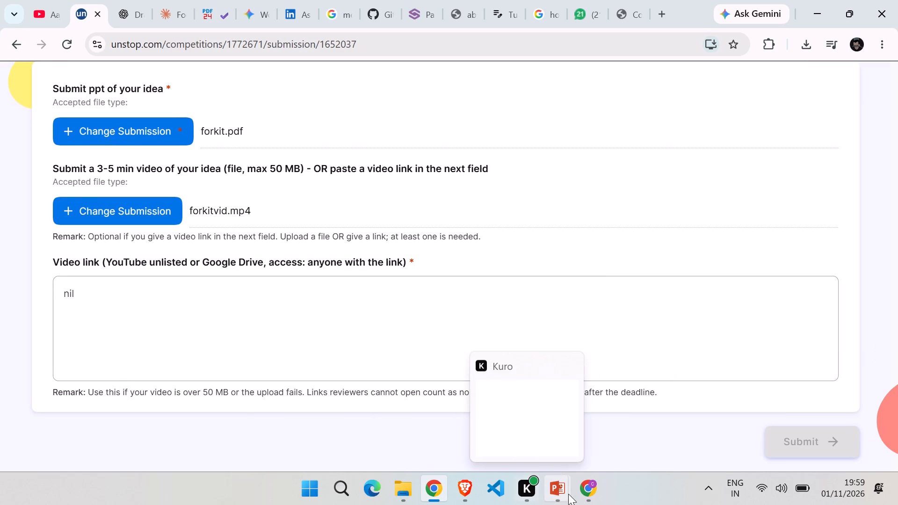
Close all open PowerPoint presentations, saving the changes to Fighting Food Waste in Schools despite the fonts that cannot be embedded.
click(387, 372)
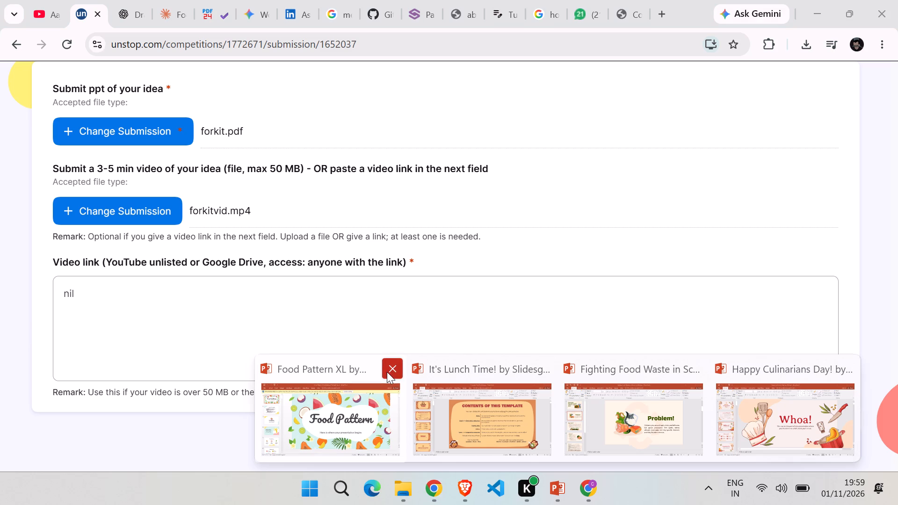
click(468, 366)
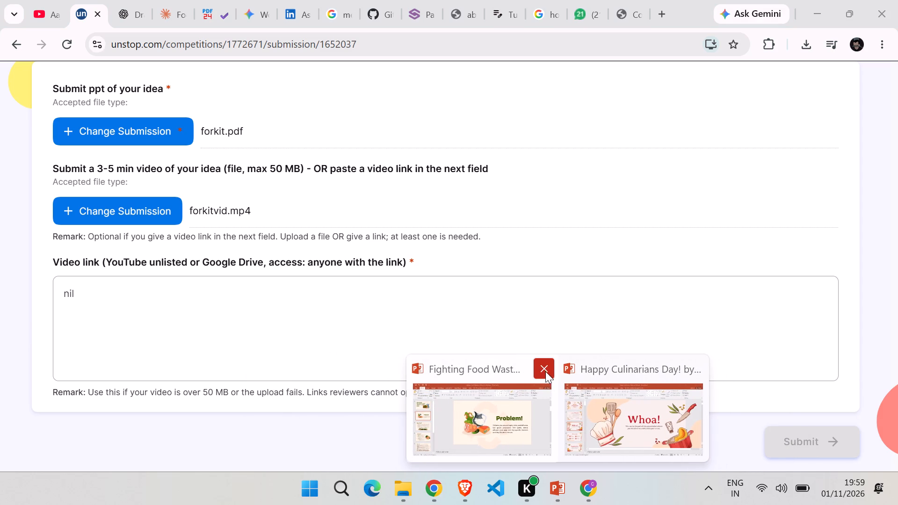
click(547, 371)
click(525, 417)
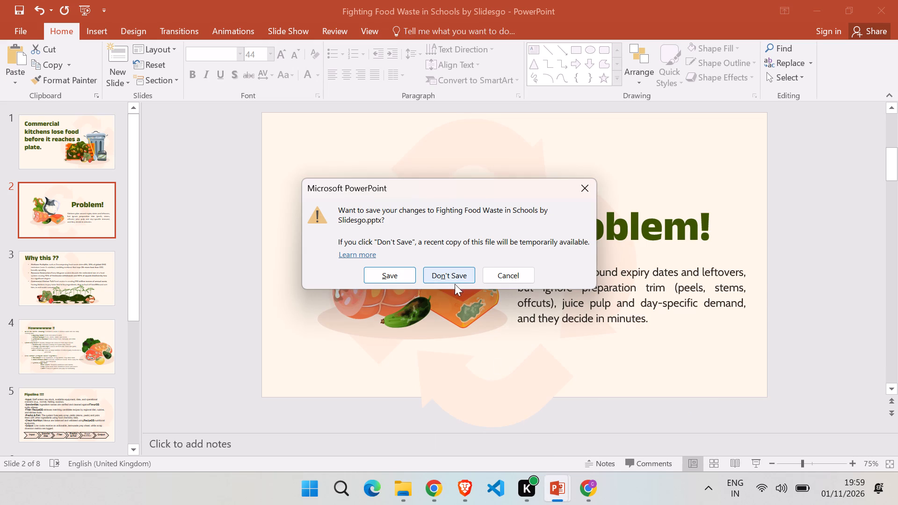
click(380, 274)
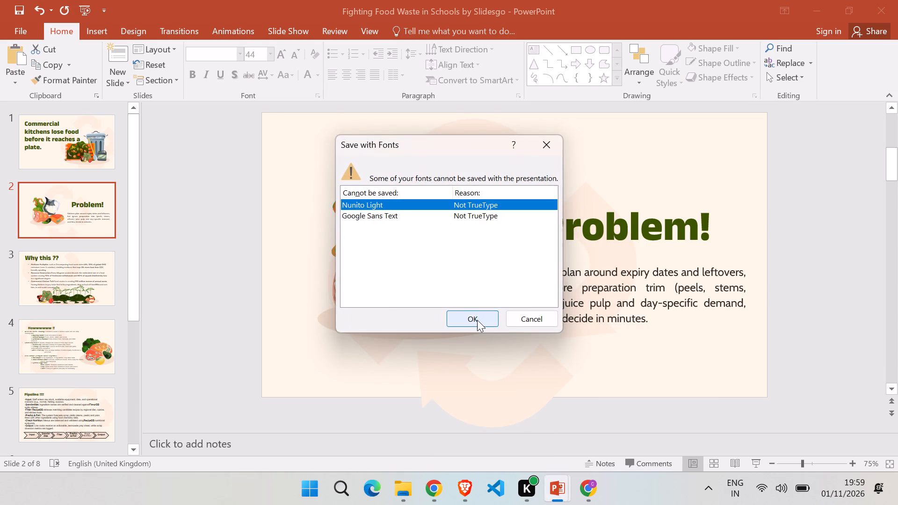
click(477, 320)
click(897, 1)
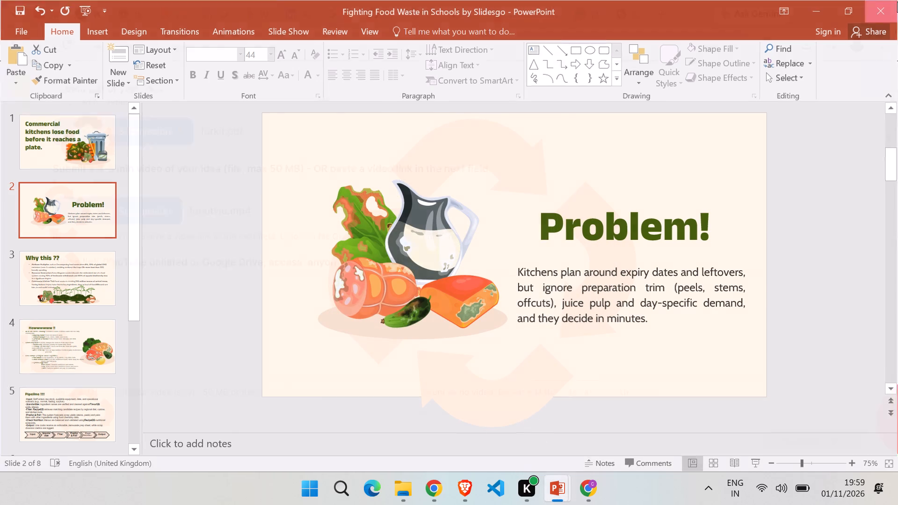
click(554, 486)
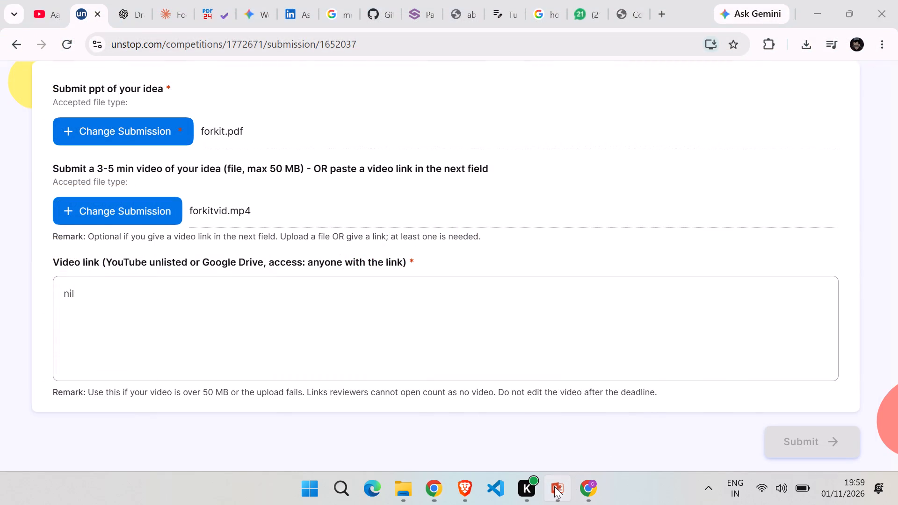
click(897, 2)
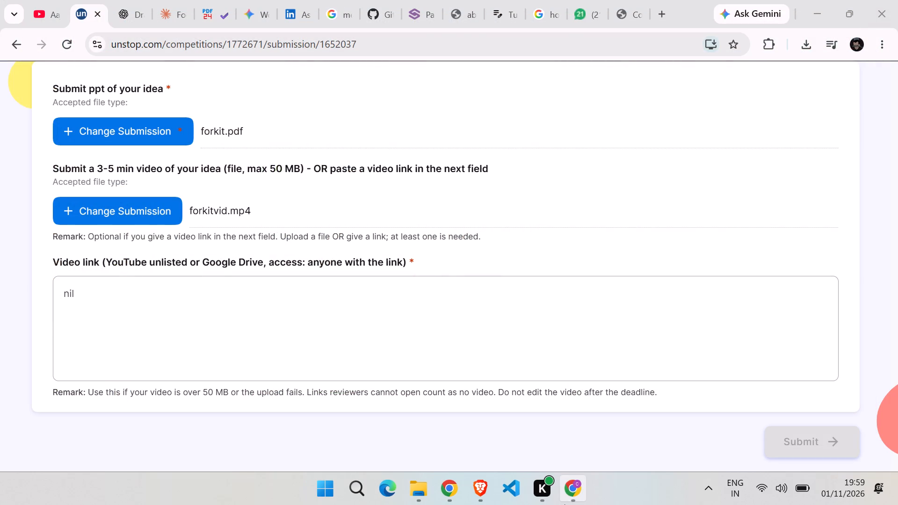
Close the browser window of the other Chrome profile, keeping the submission page open.
click(565, 504)
click(897, 0)
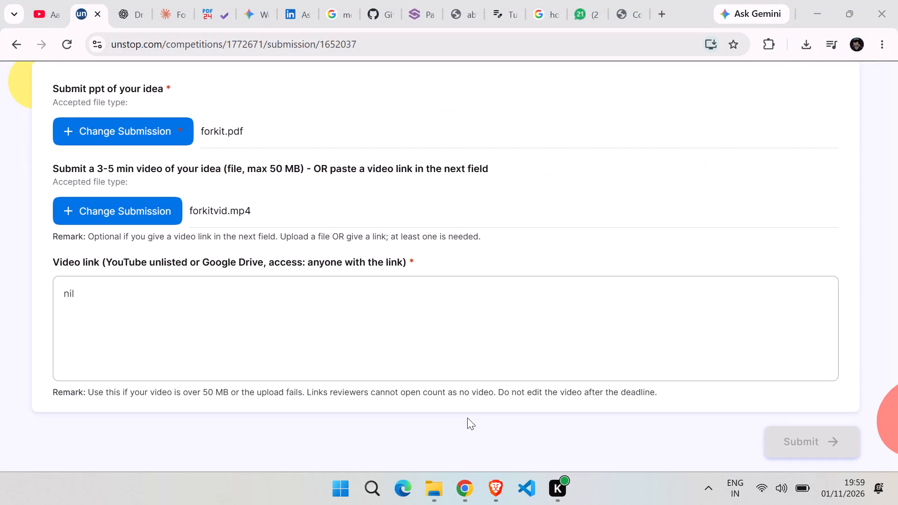
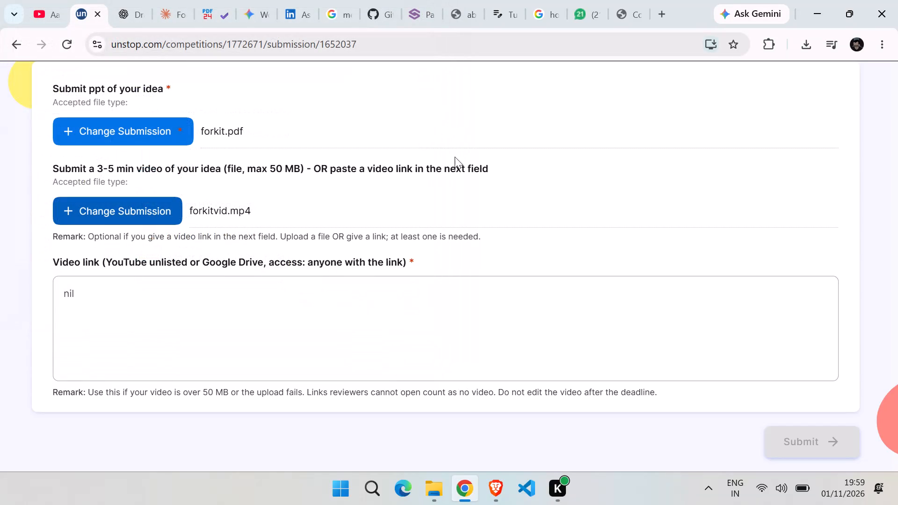
Review the Foodoscope Fork It Challenge 2026 page after submitting, checking the team registration, submission round and the stages and timeline.
scroll(793, 375, up, 3)
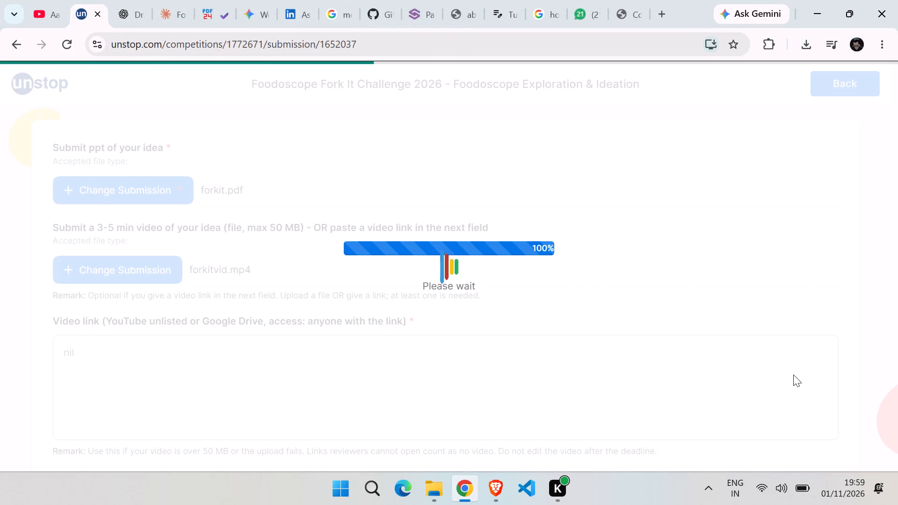
scroll(793, 375, down, 2)
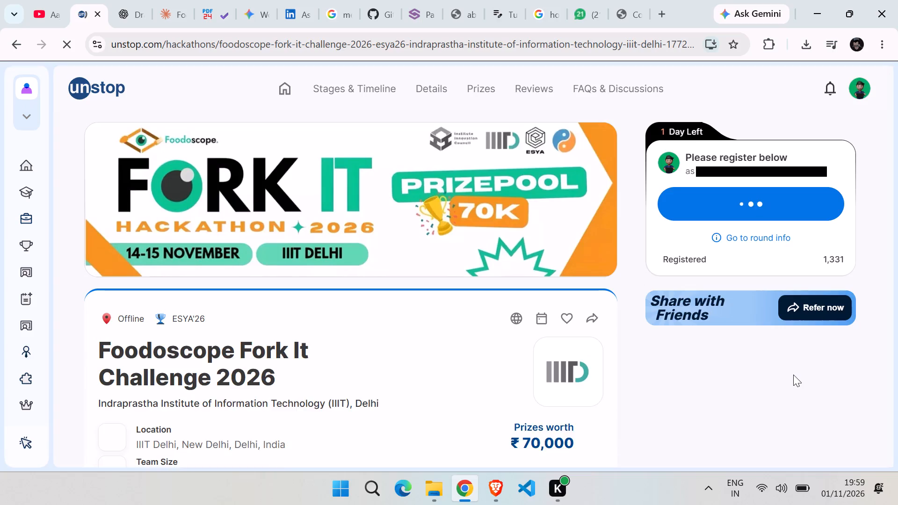
scroll(793, 375, down, 4)
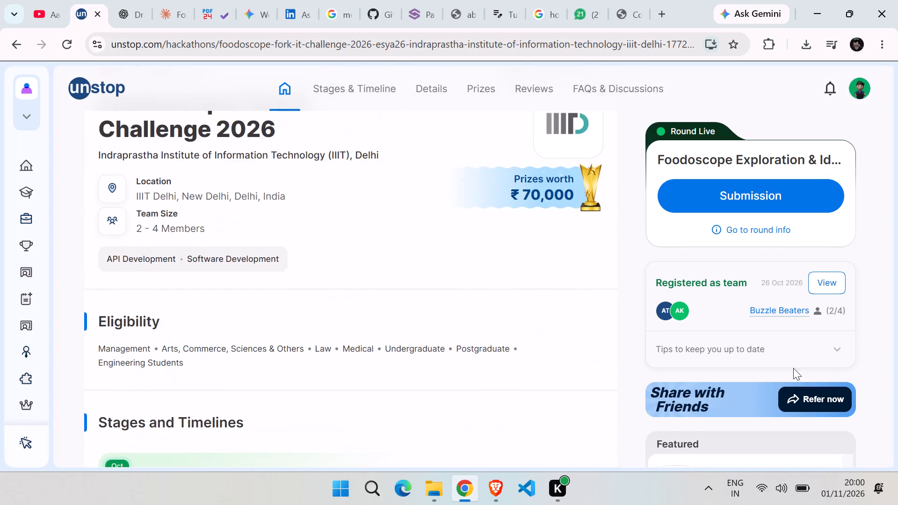
click(804, 346)
click(897, 193)
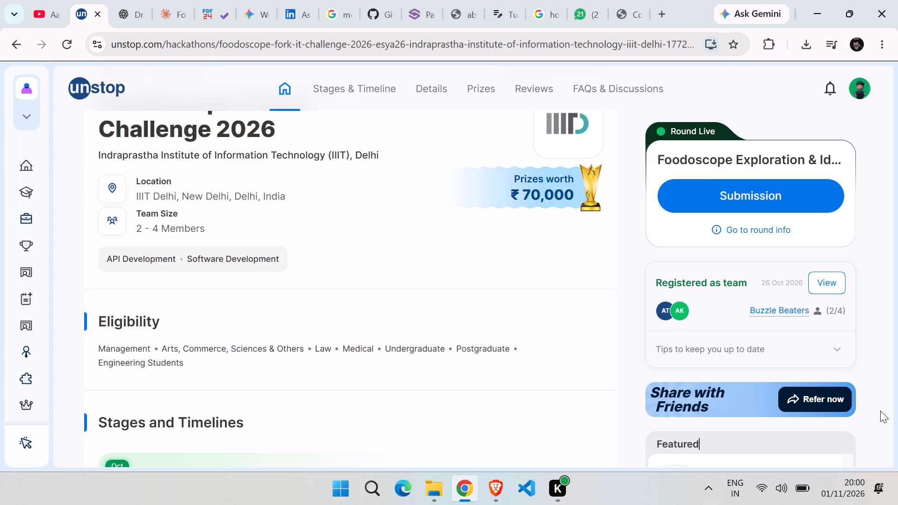
scroll(288, 398, down, 6)
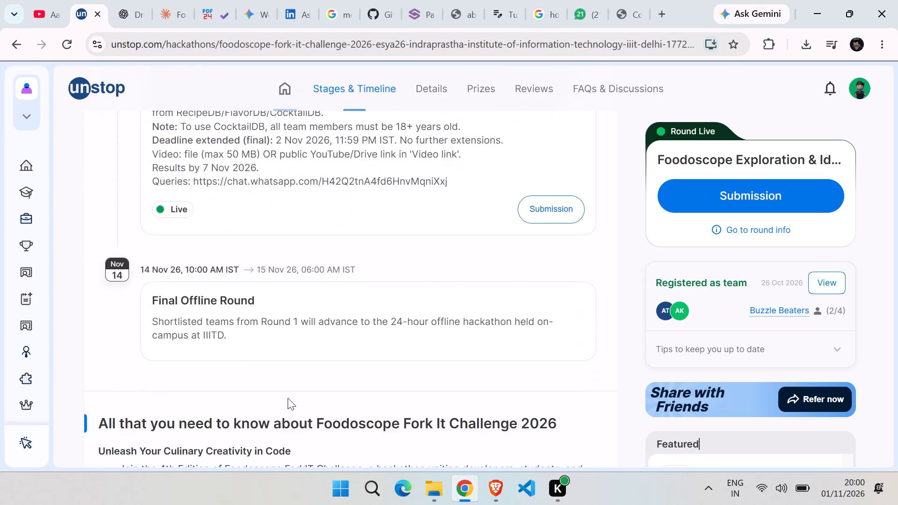
scroll(288, 398, down, 1)
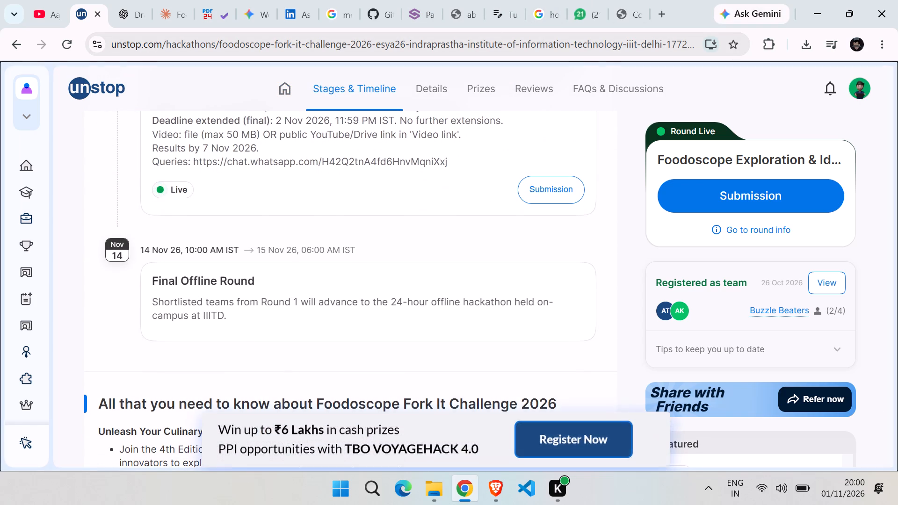